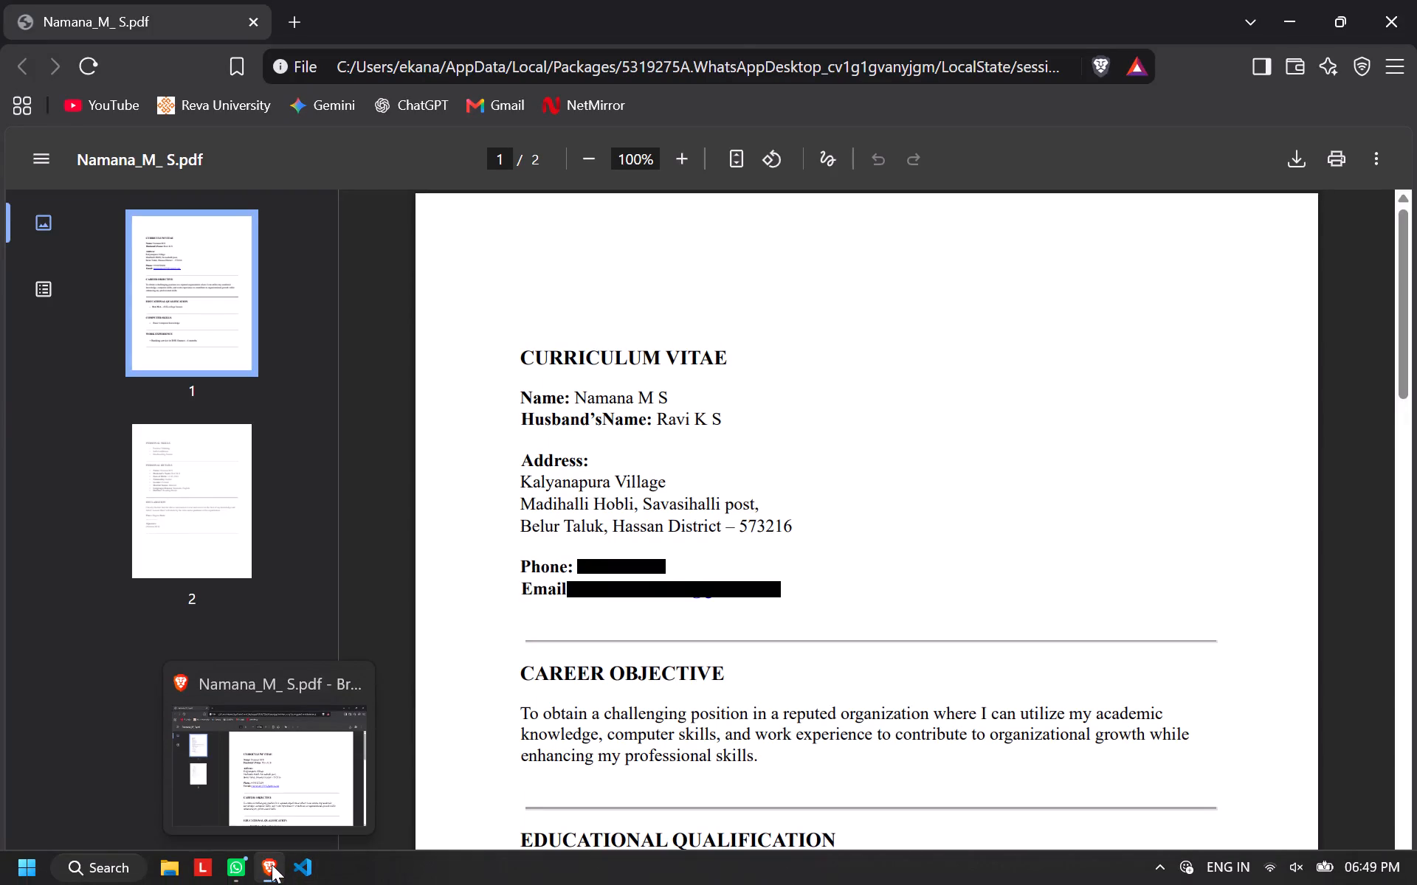
Switch to Windows Settings and bring up the Default apps page.
{"action": "left_click", "coordinate": [10, 860]}
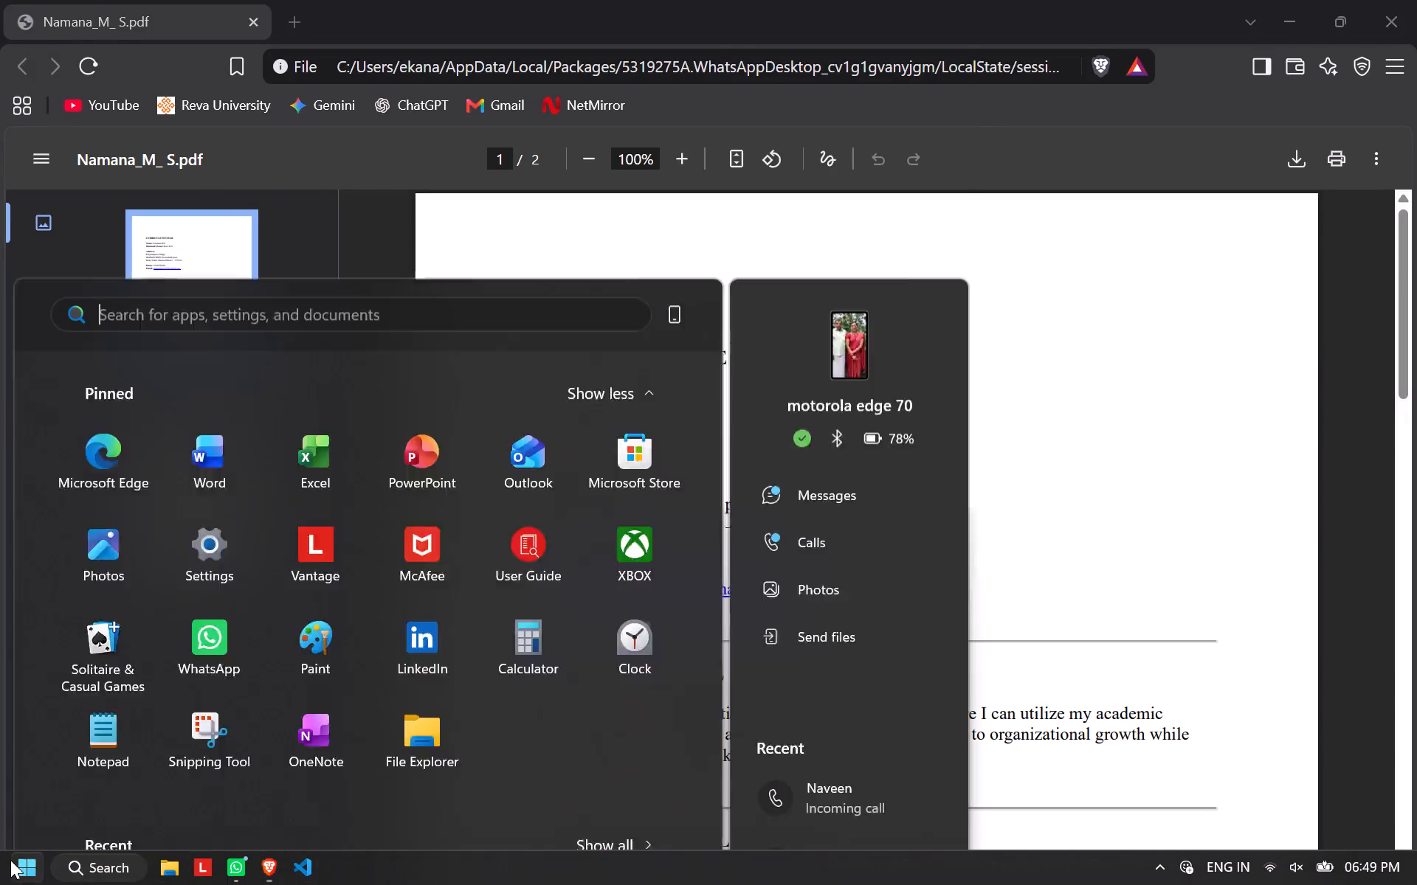
{"action": "type", "text": "defaul"}
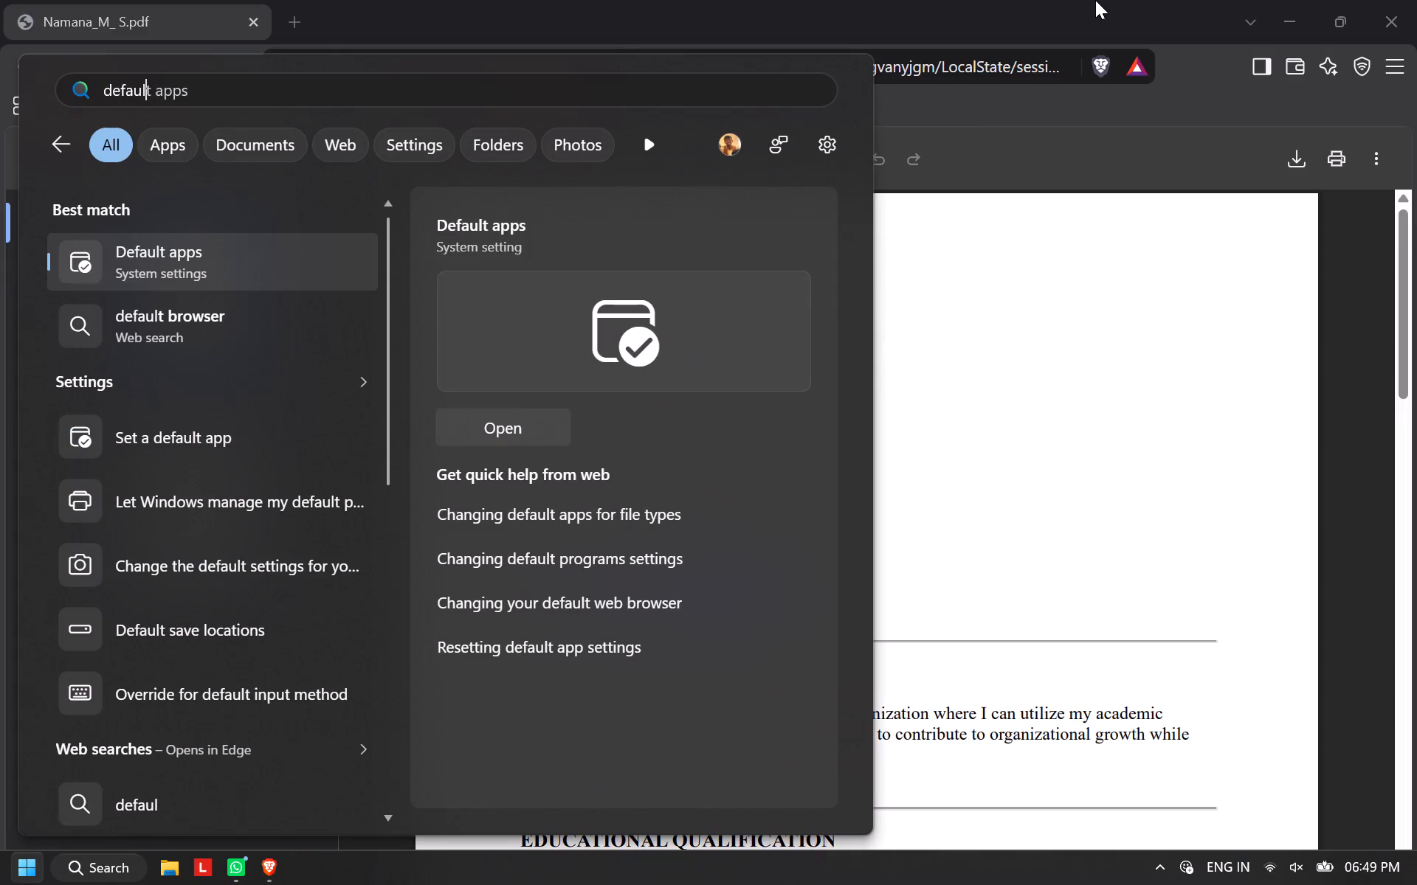
{"action": "key", "text": "Return"}
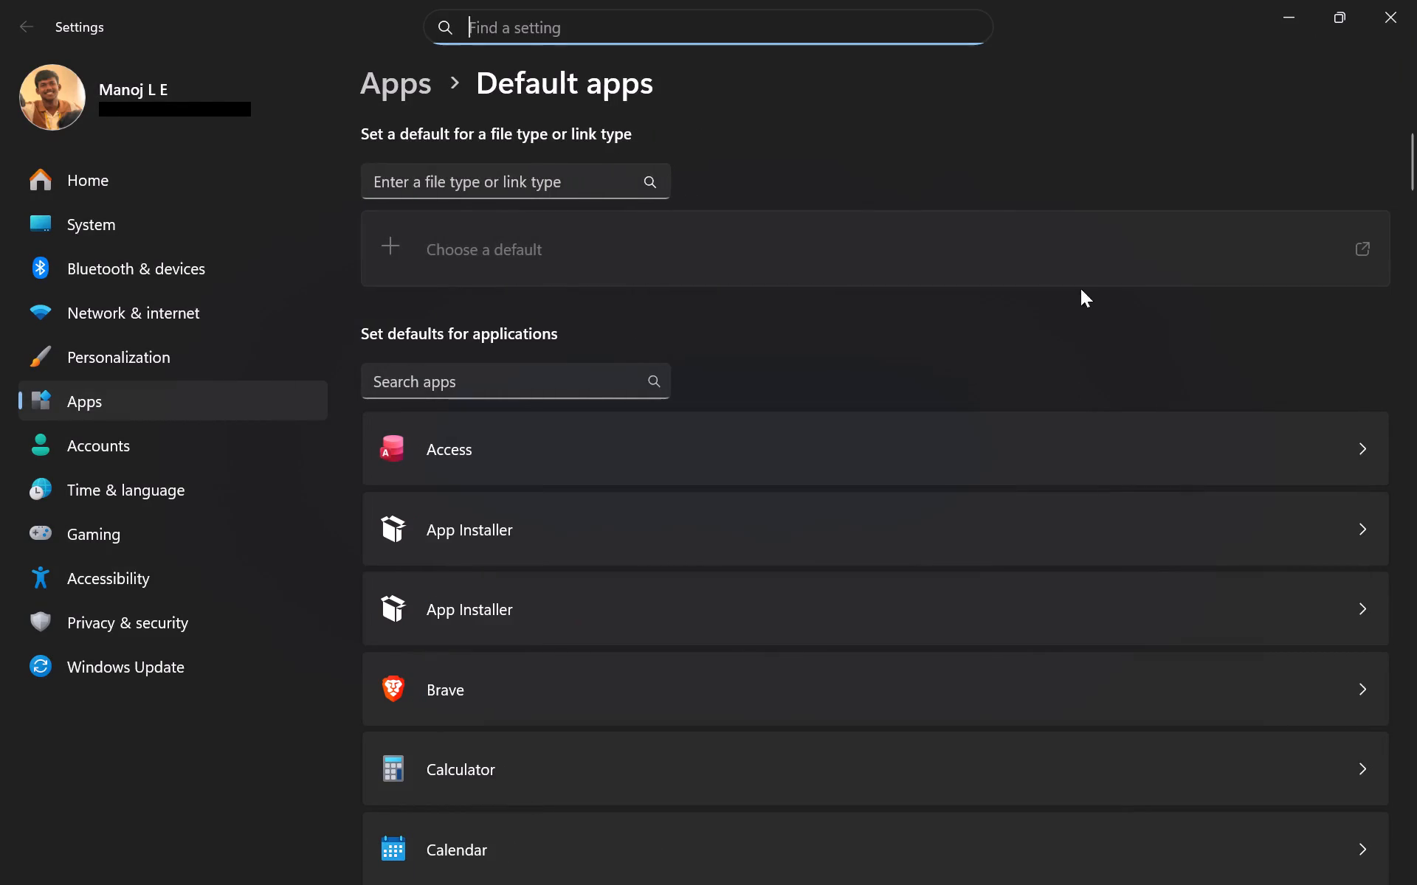
Look through the list of applications on the Default apps page for the one whose defaults need changing.
{"action": "scroll", "coordinate": [926, 315], "scroll_direction": "down", "scroll_amount": 11}
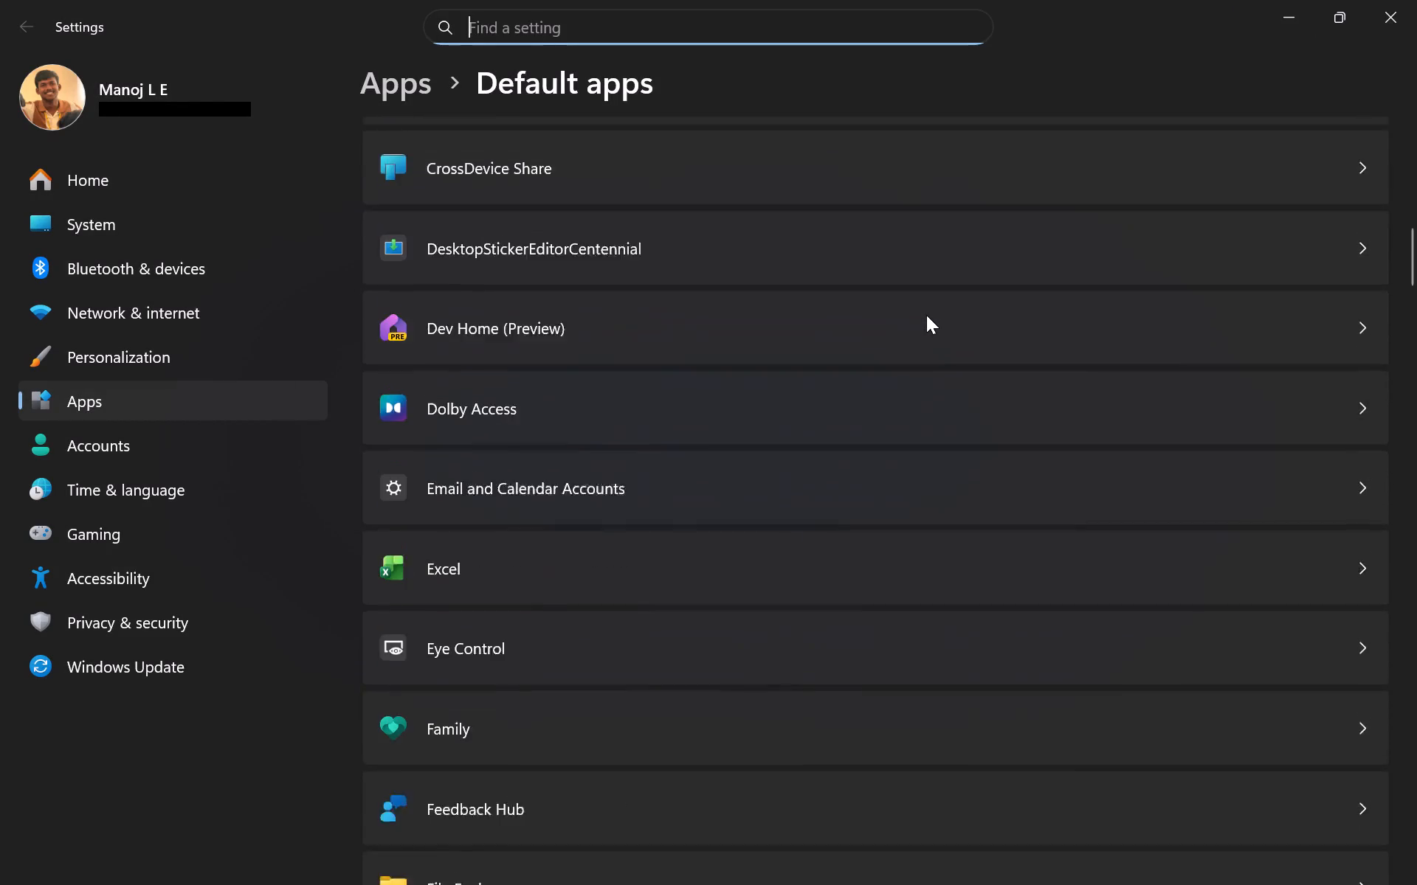
{"action": "scroll", "coordinate": [926, 315], "scroll_direction": "down", "scroll_amount": 4}
{"action": "scroll", "coordinate": [926, 315], "scroll_direction": "up", "scroll_amount": 3}
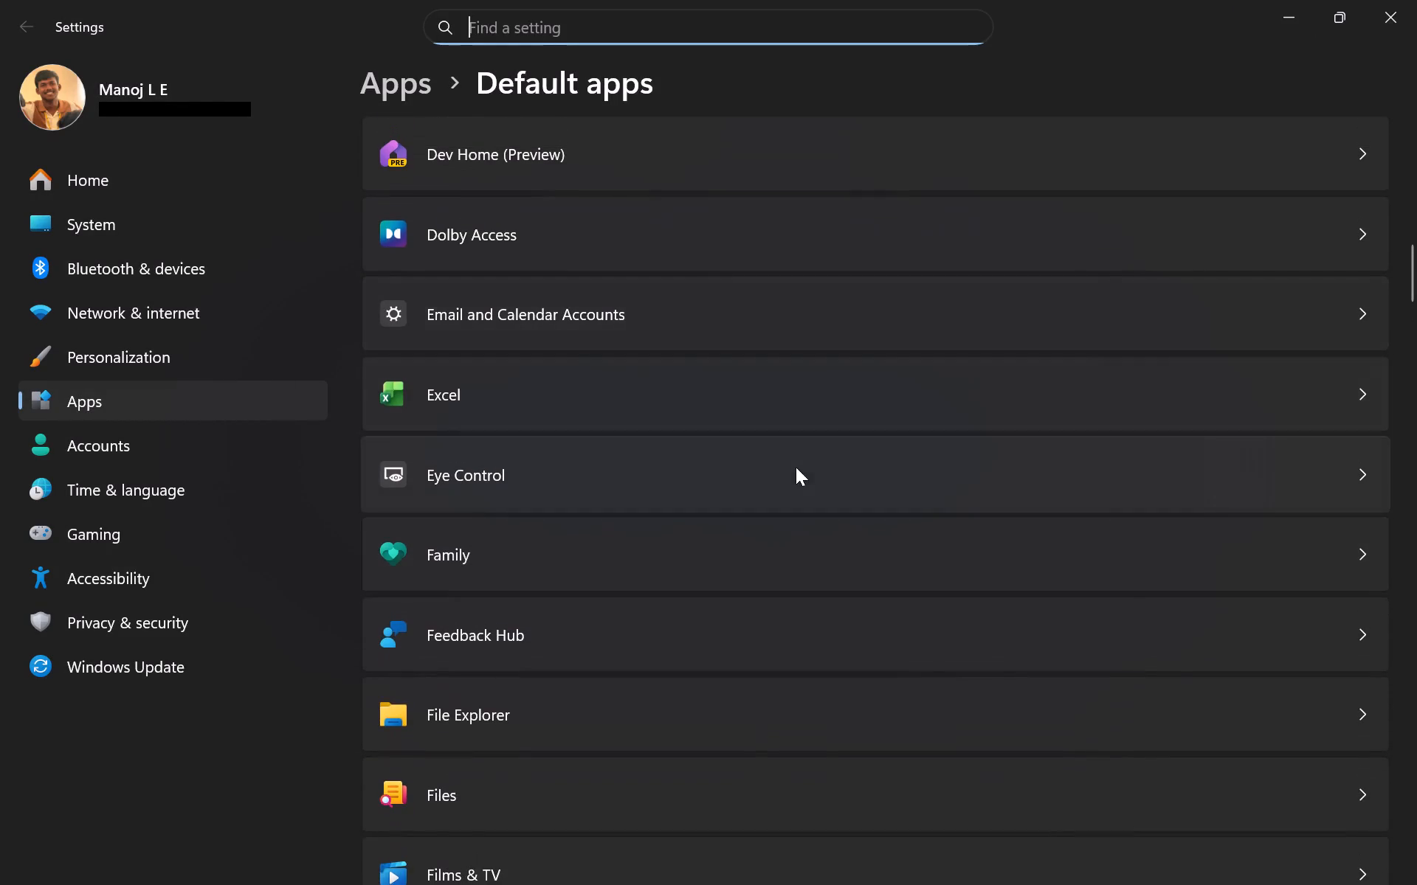
{"action": "scroll", "coordinate": [759, 455], "scroll_direction": "left", "scroll_amount": 1}
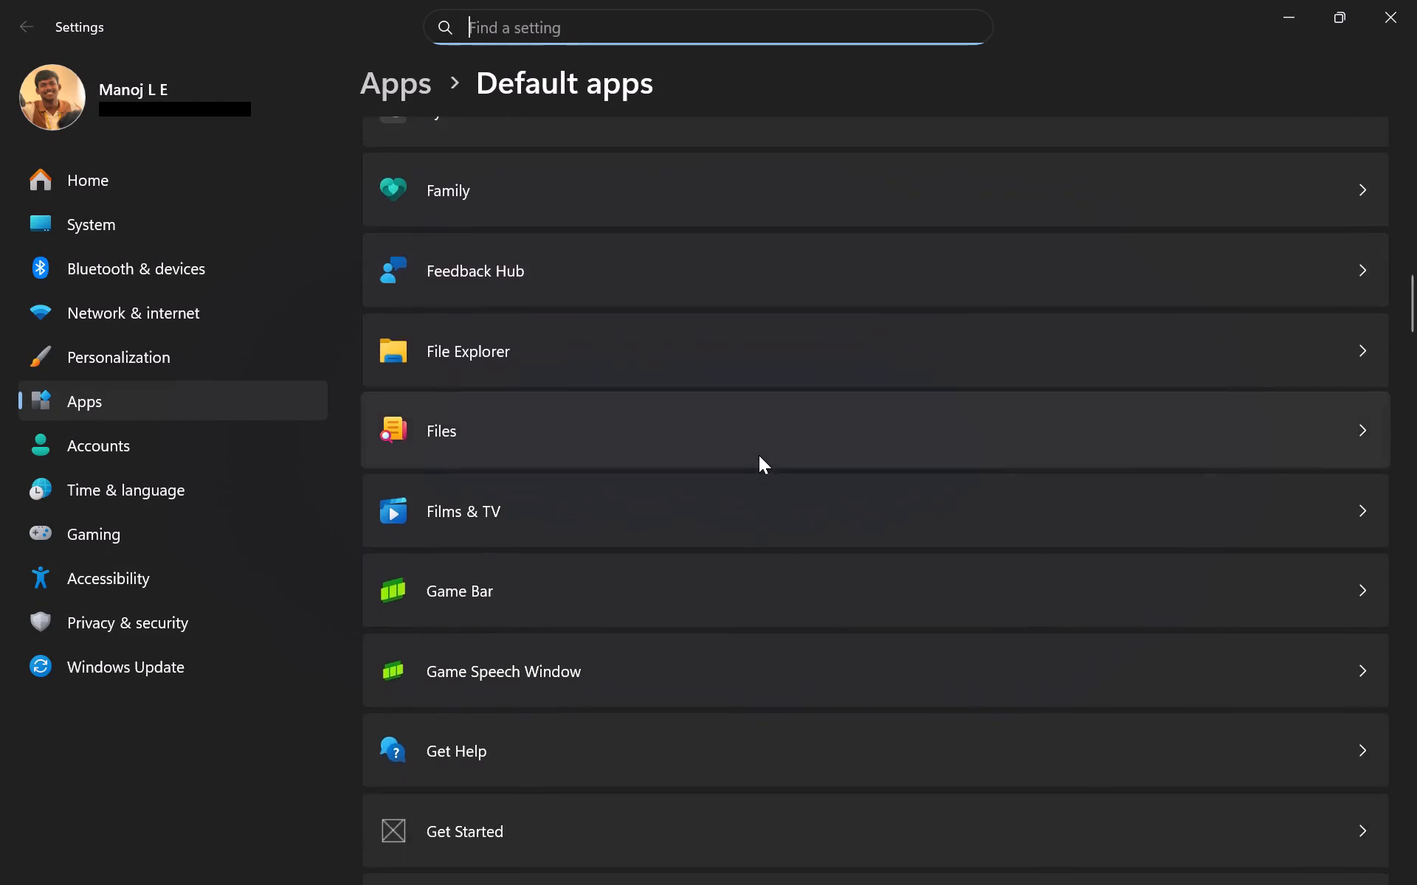
{"action": "scroll", "coordinate": [759, 455], "scroll_direction": "left", "scroll_amount": 1}
{"action": "scroll", "coordinate": [759, 455], "scroll_direction": "up", "scroll_amount": 5}
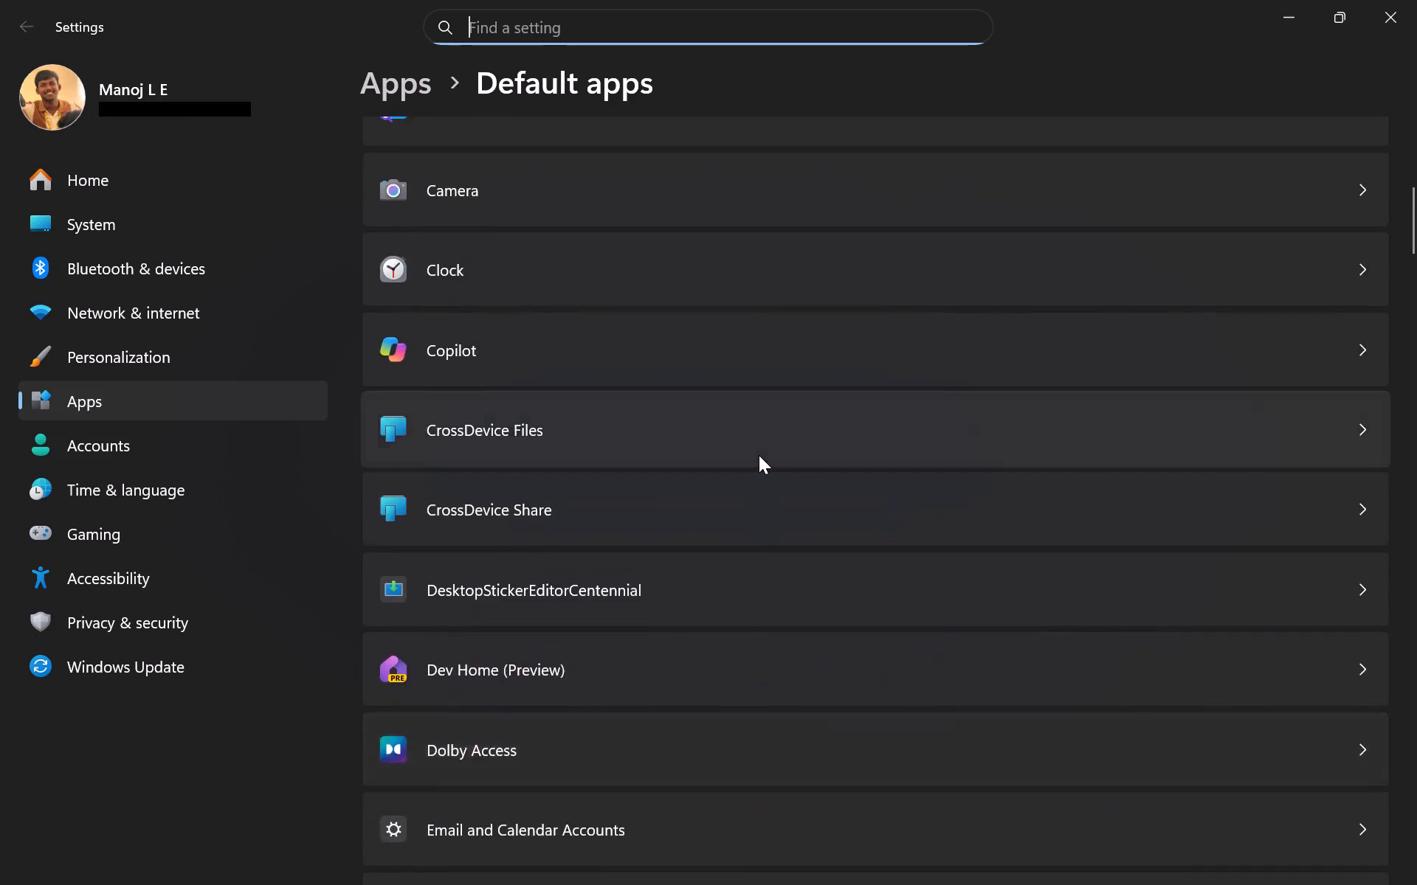
Search the applications on the Default apps page for "word" and review Word's default file type and link type associations.
{"action": "scroll", "coordinate": [759, 455], "scroll_direction": "up", "scroll_amount": 6}
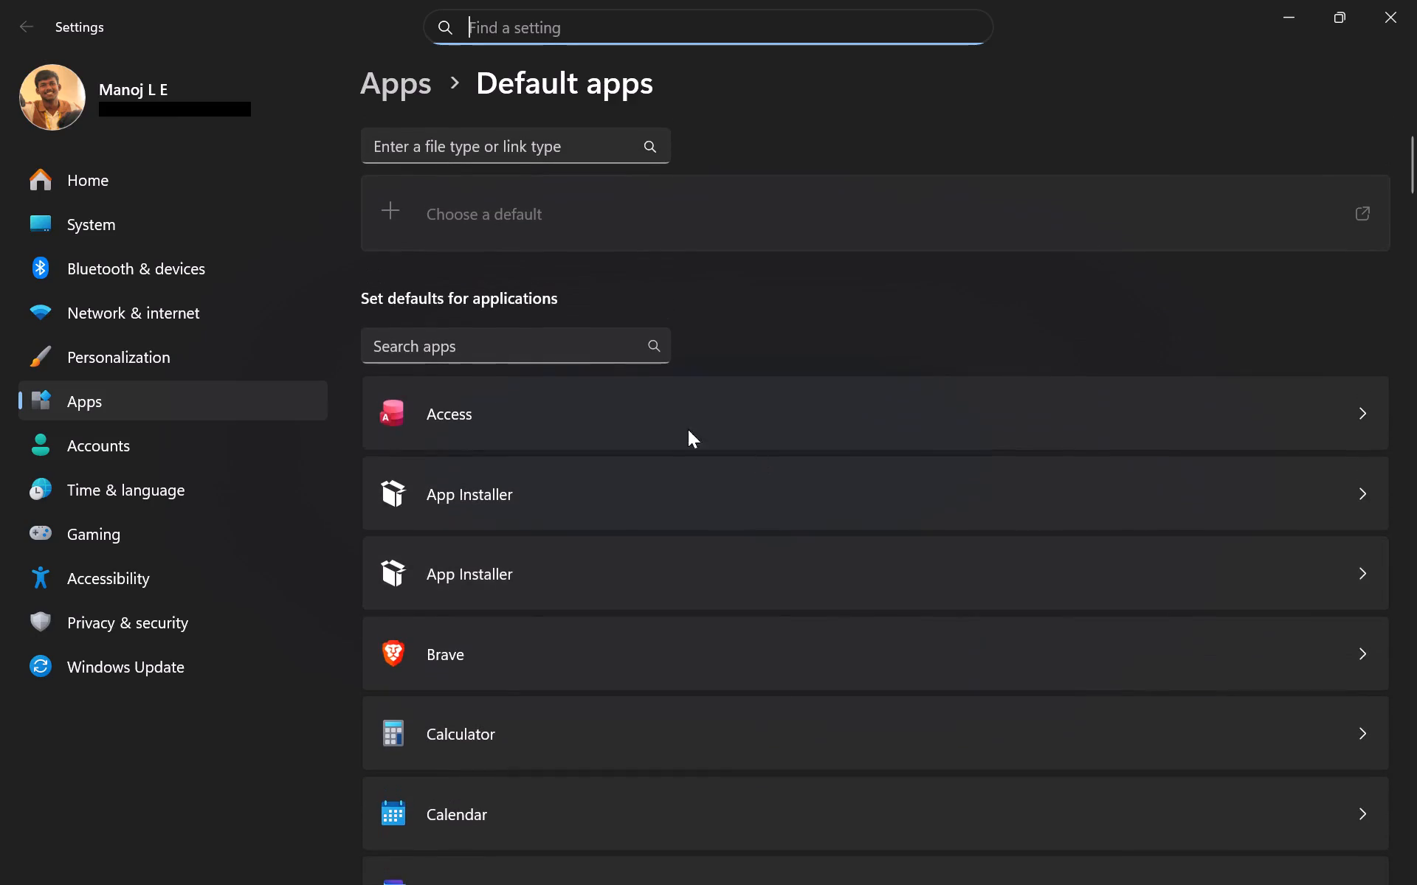
{"action": "left_click", "coordinate": [562, 347]}
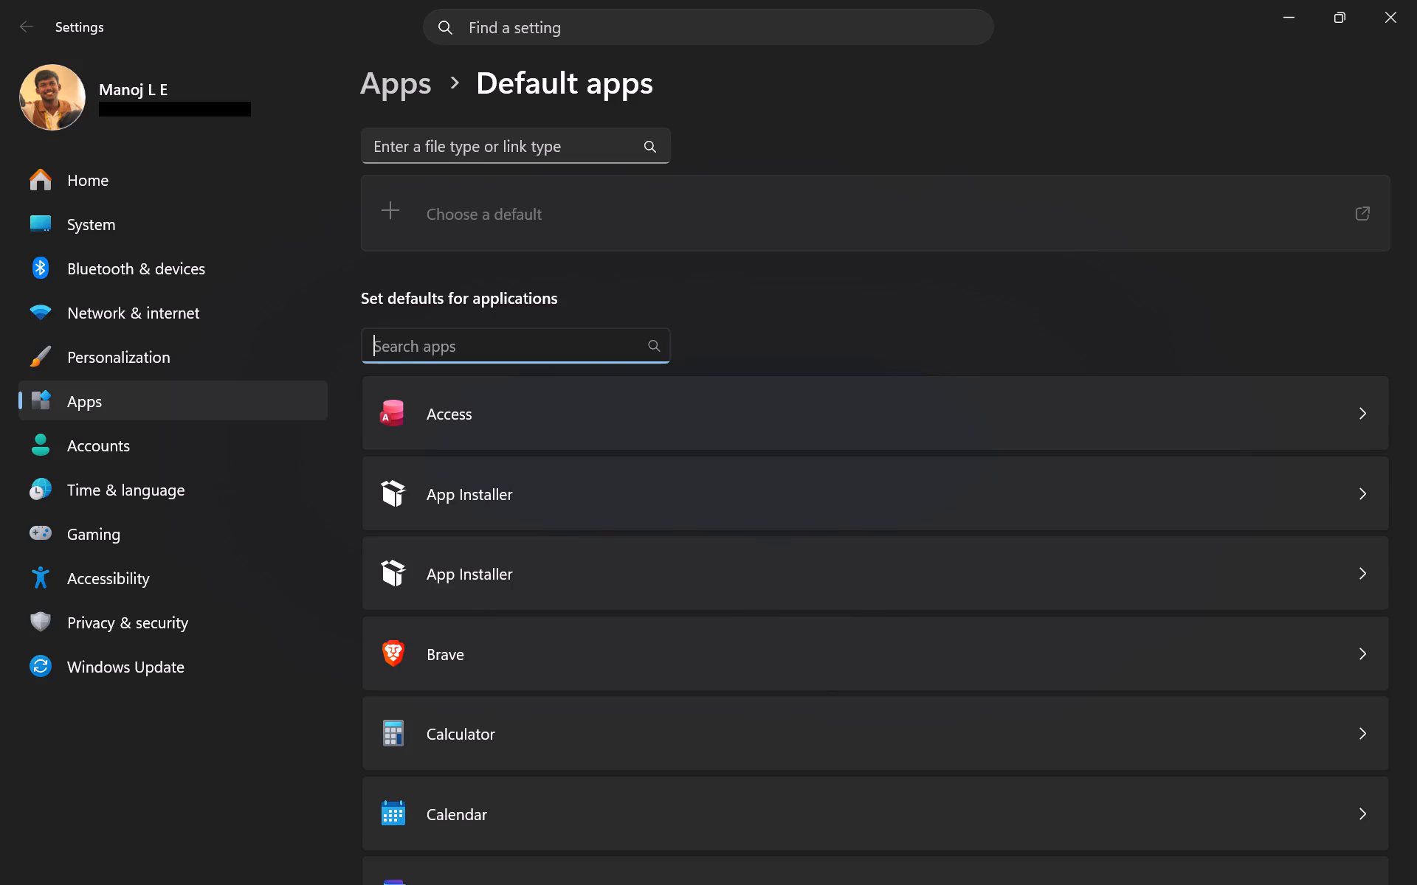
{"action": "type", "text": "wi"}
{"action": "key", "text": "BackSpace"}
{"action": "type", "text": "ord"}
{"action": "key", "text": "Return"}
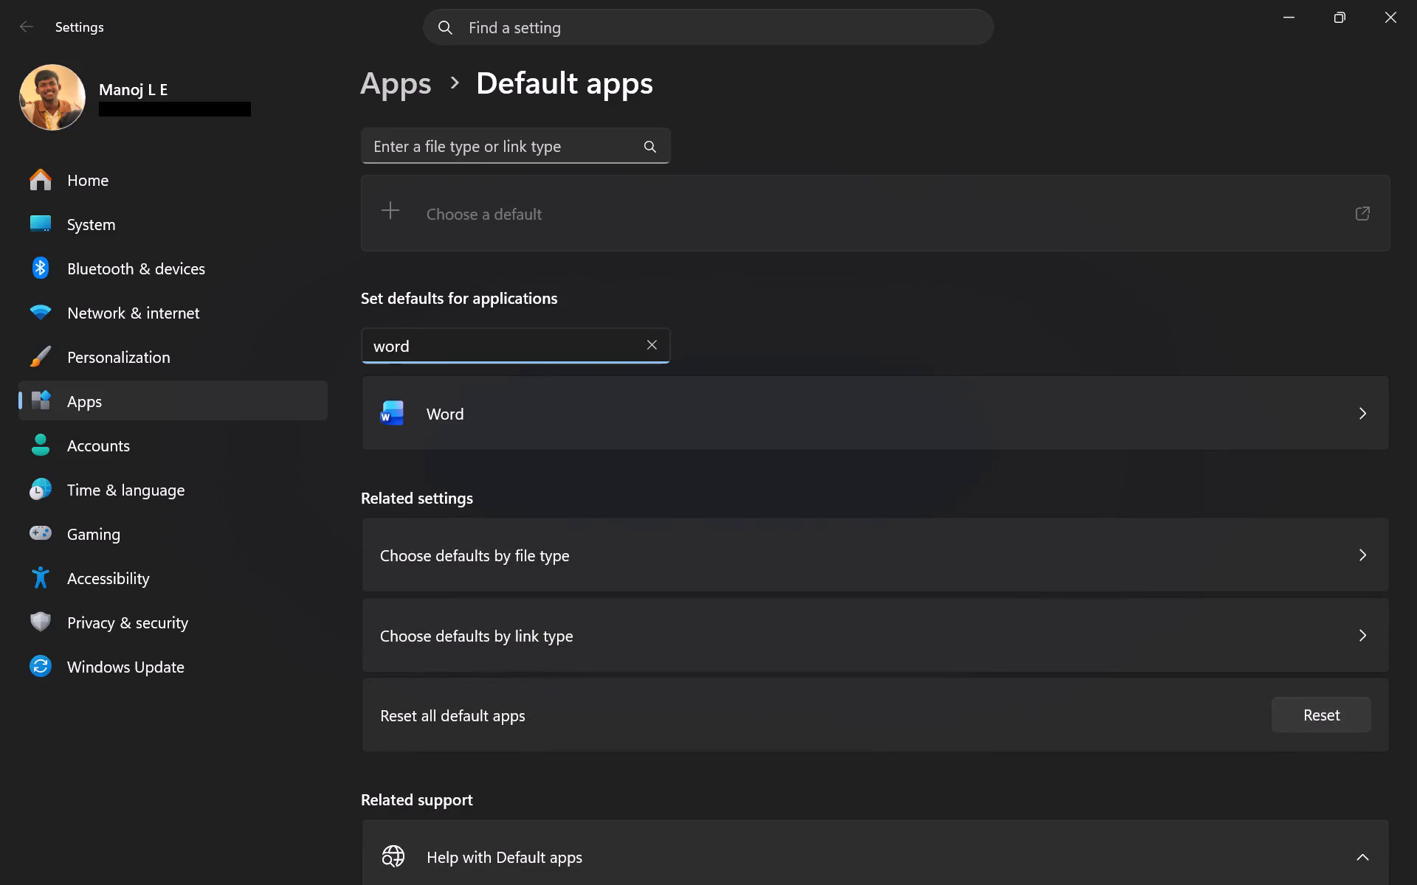
{"action": "left_click", "coordinate": [904, 412]}
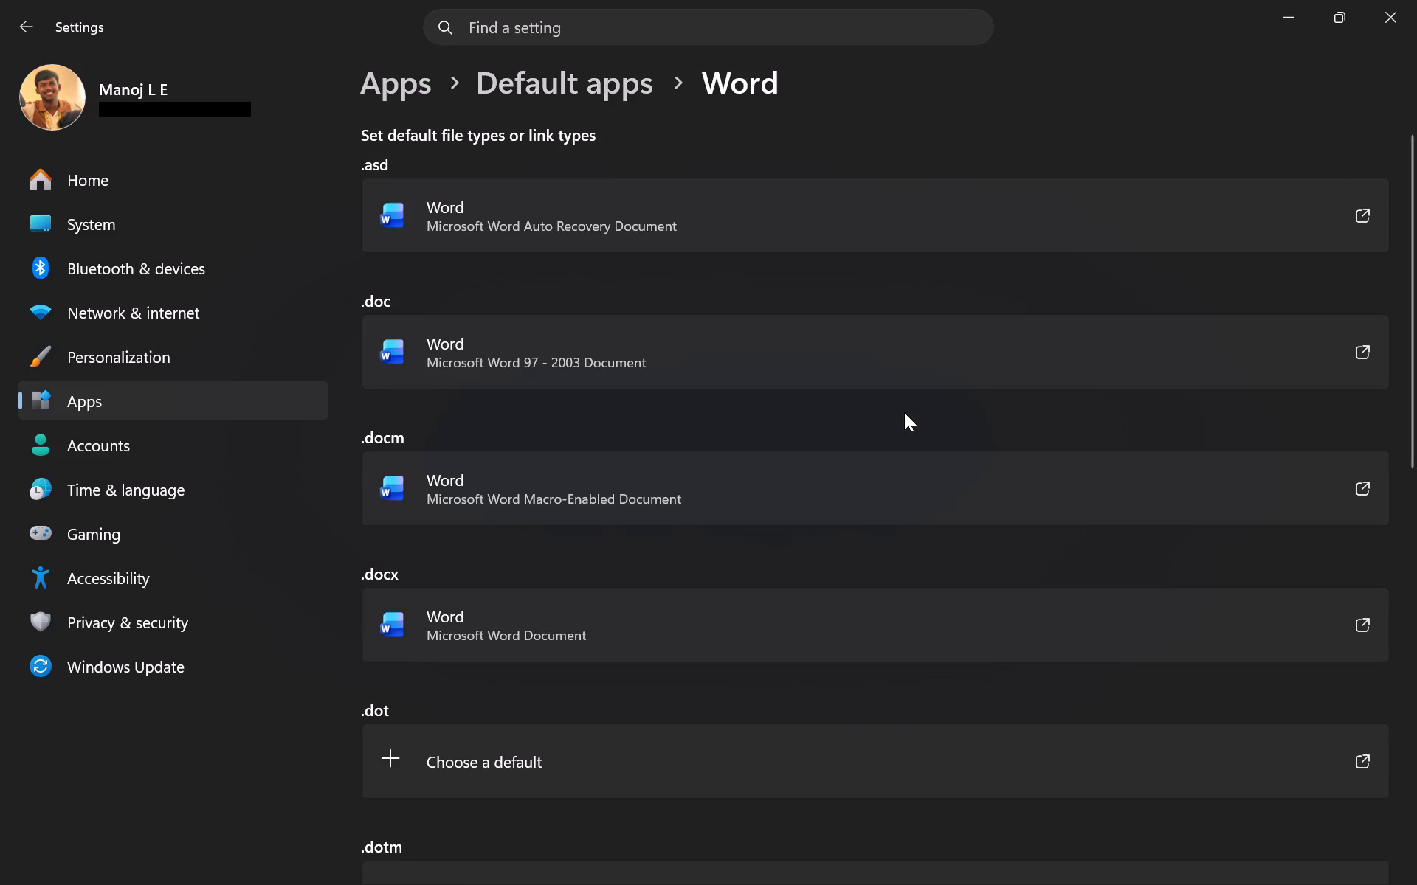
{"action": "scroll", "coordinate": [824, 369], "scroll_direction": "down", "scroll_amount": 2}
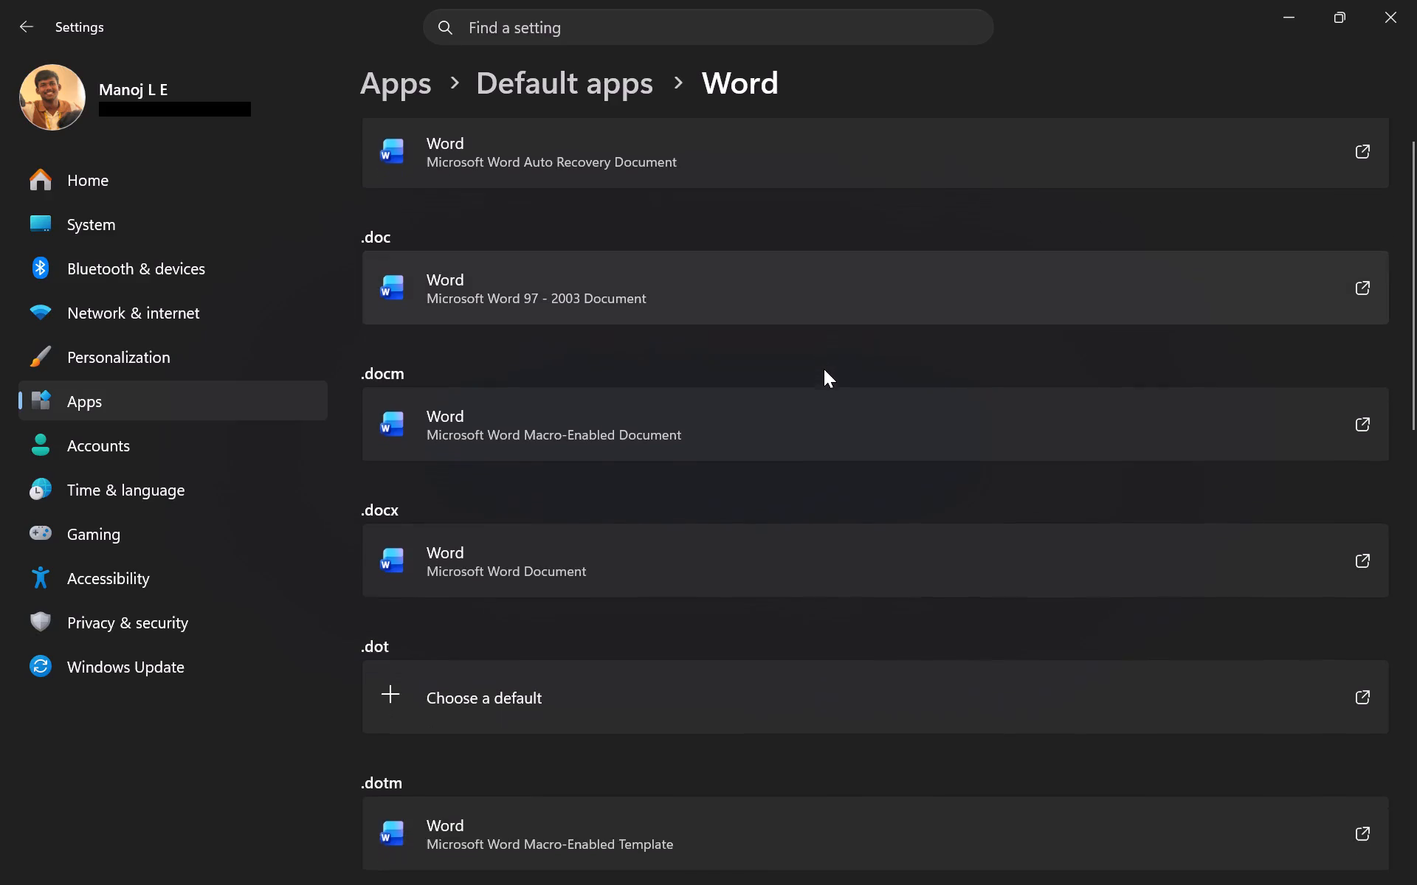
{"action": "scroll", "coordinate": [824, 369], "scroll_direction": "down", "scroll_amount": 4}
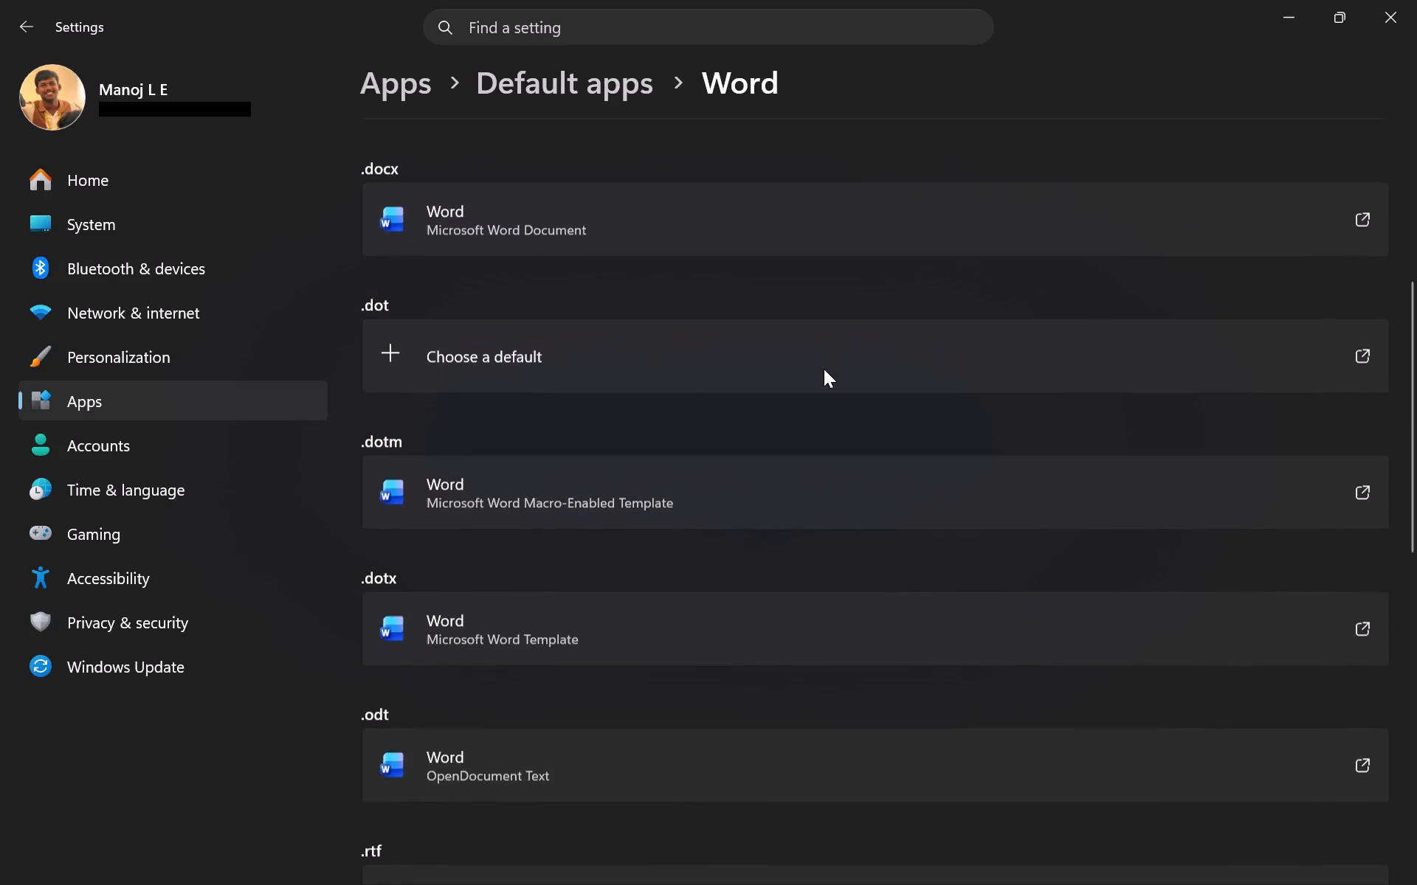
{"action": "scroll", "coordinate": [824, 369], "scroll_direction": "down", "scroll_amount": 7}
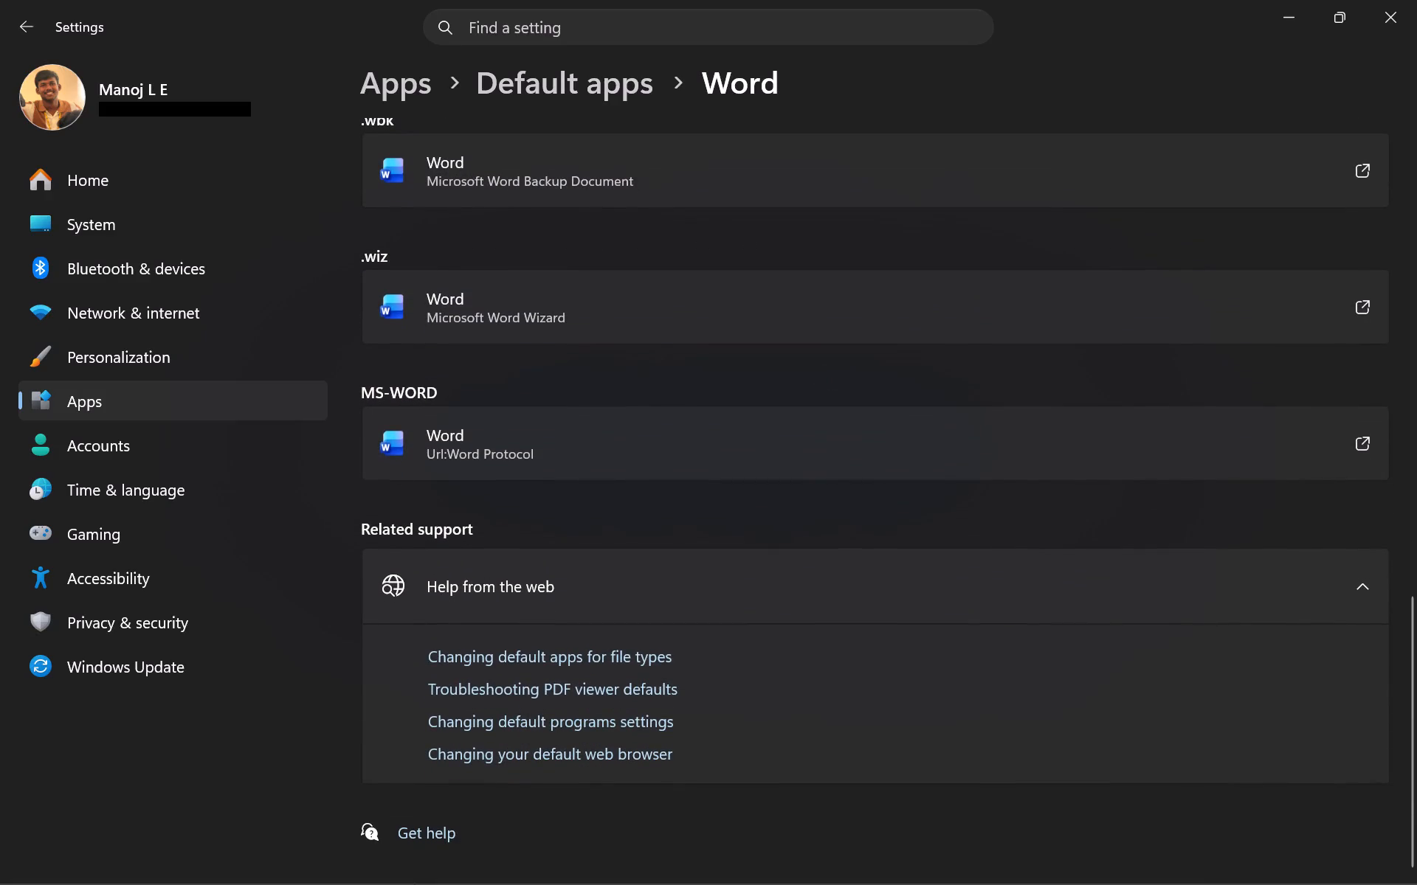
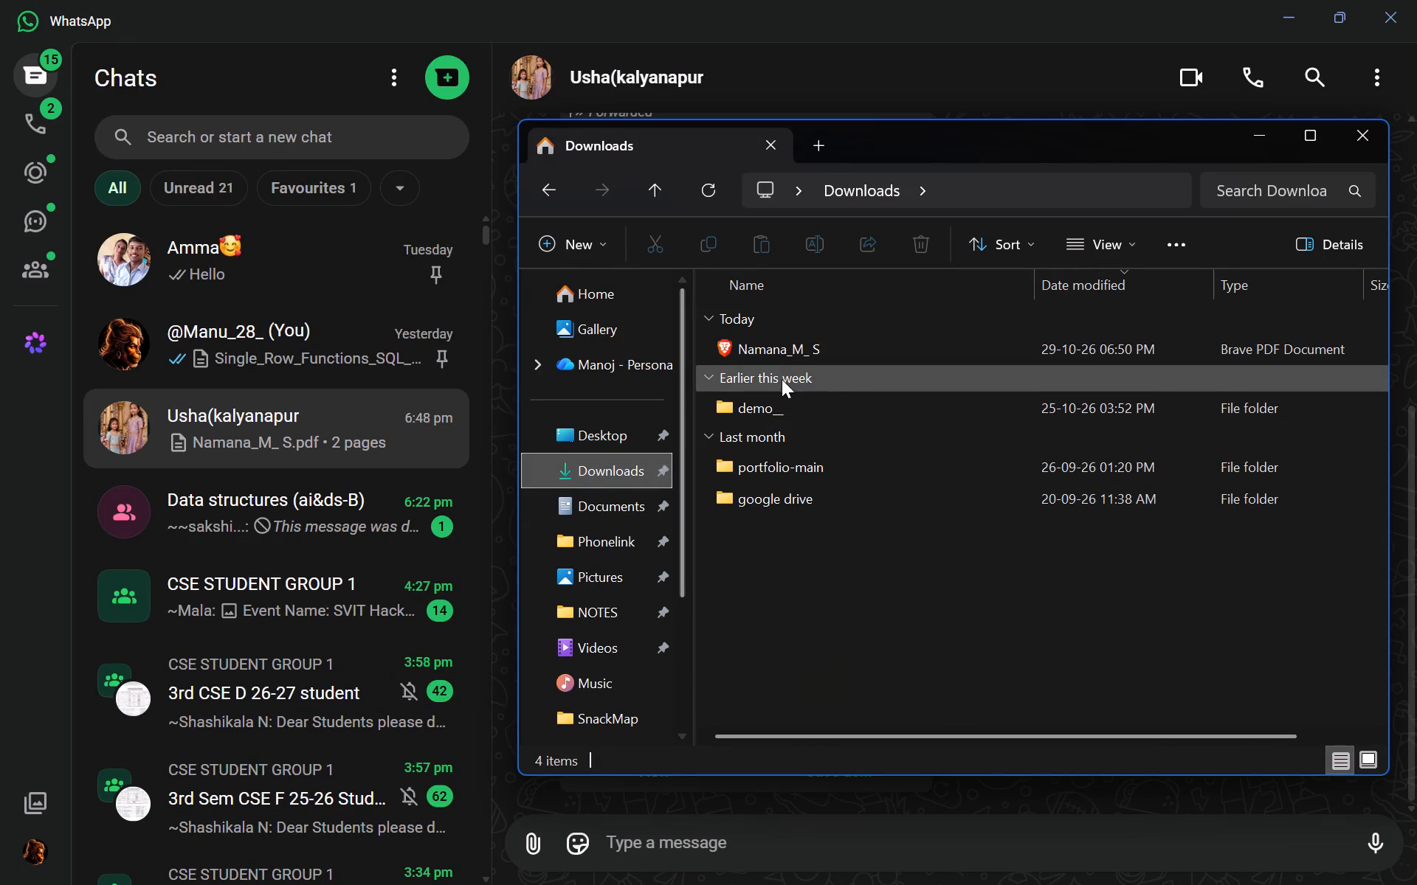
Open the curriculum vitae PDF from the Downloads folder with Word, for this one time only.
{"action": "right_click", "coordinate": [829, 343]}
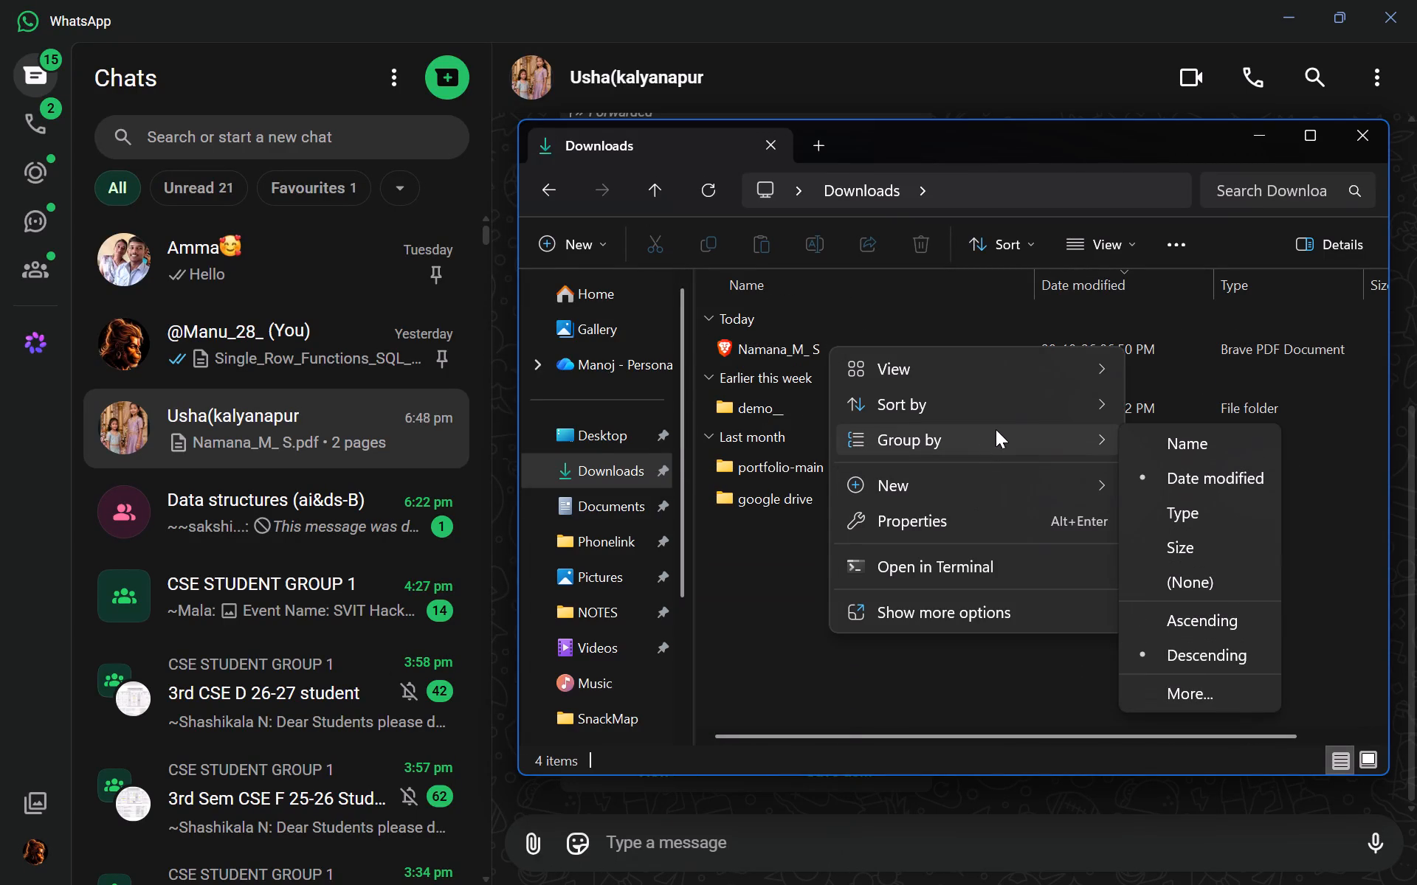
{"action": "left_click", "coordinate": [777, 344]}
{"action": "right_click", "coordinate": [777, 344]}
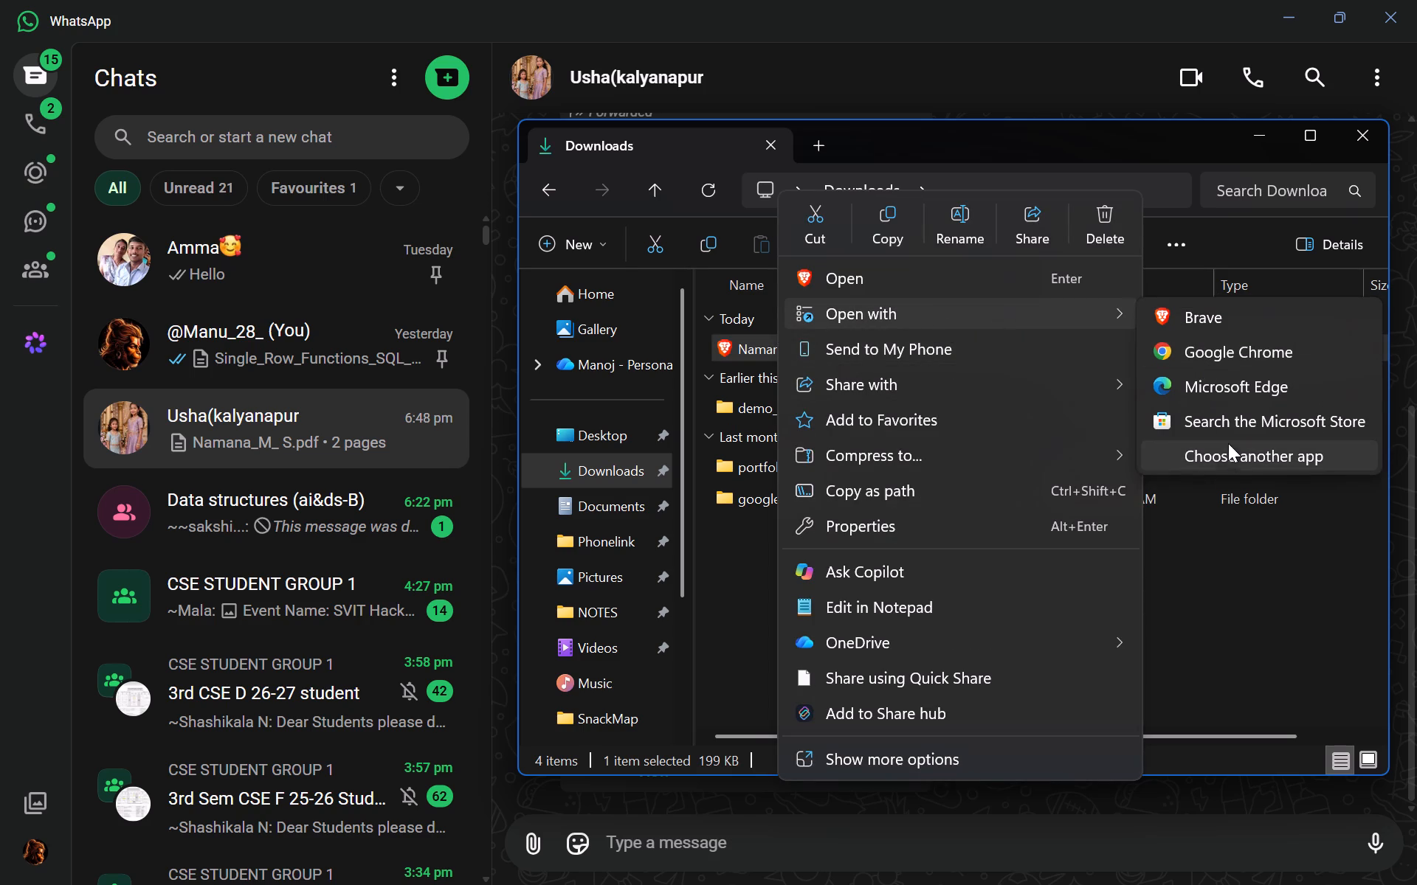
{"action": "left_click", "coordinate": [1229, 456]}
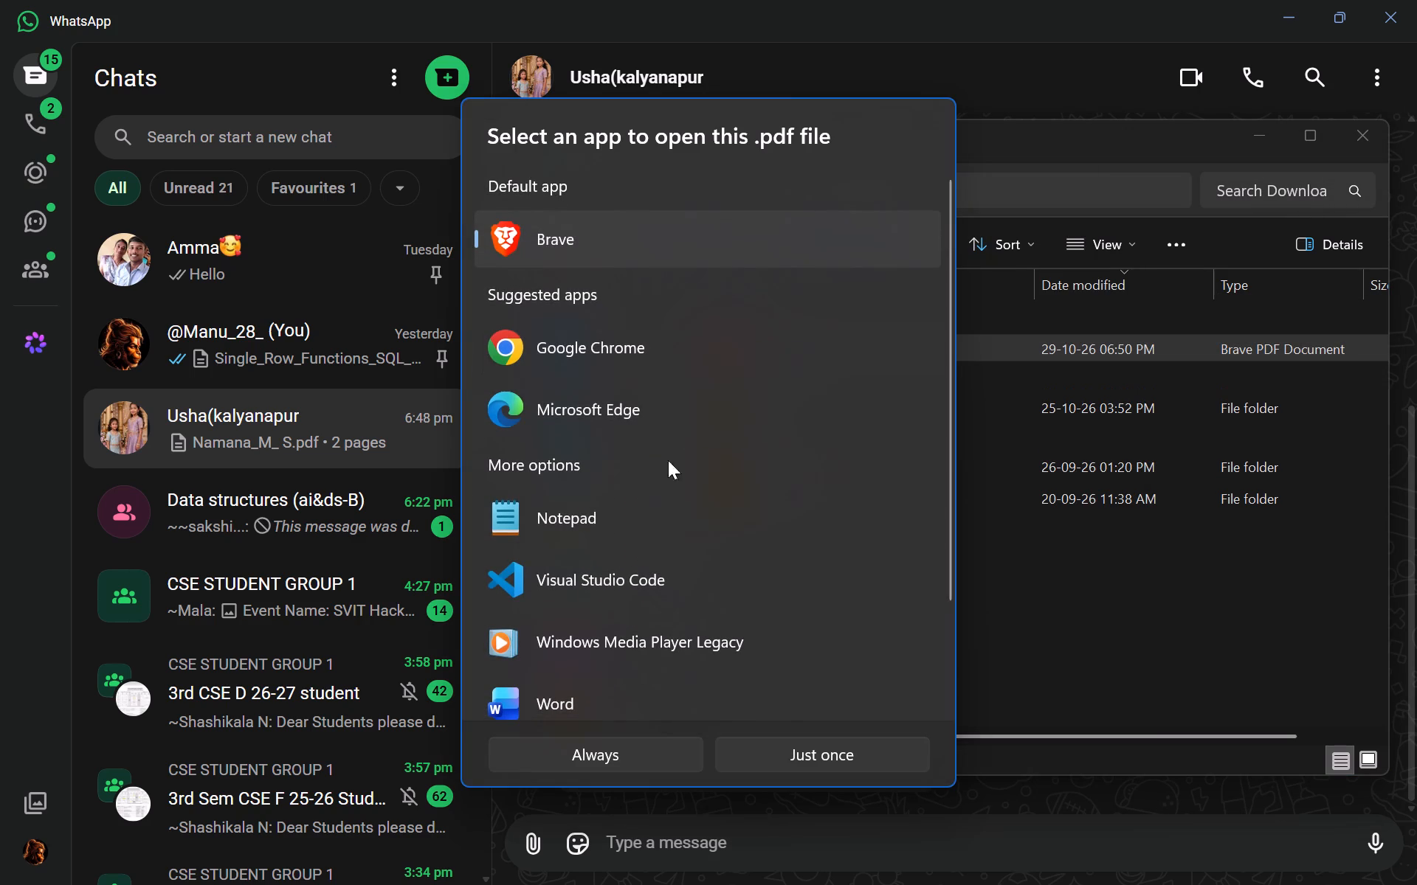
{"action": "left_click", "coordinate": [636, 690]}
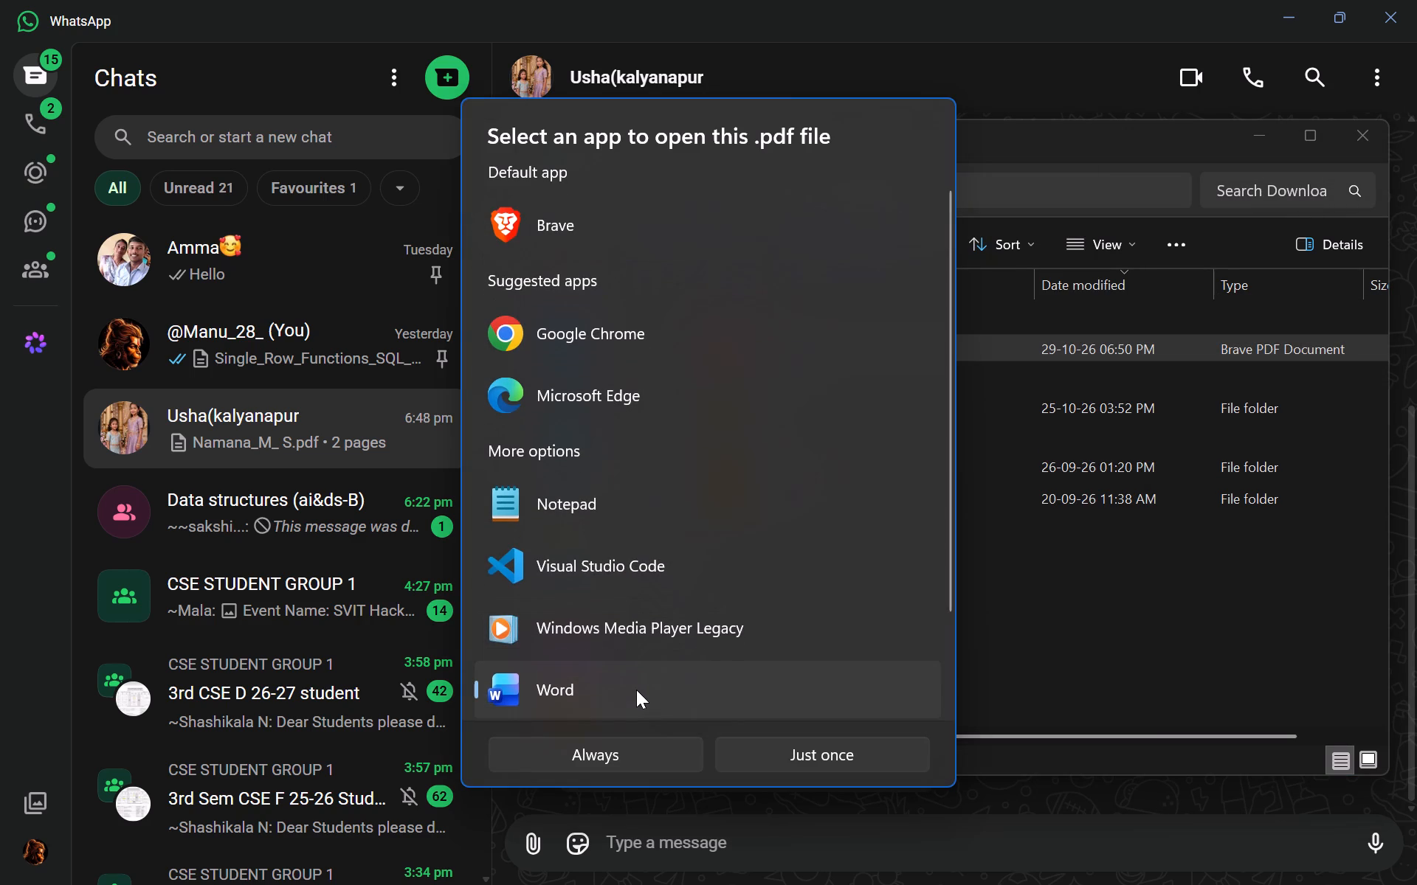
{"action": "left_click", "coordinate": [771, 756]}
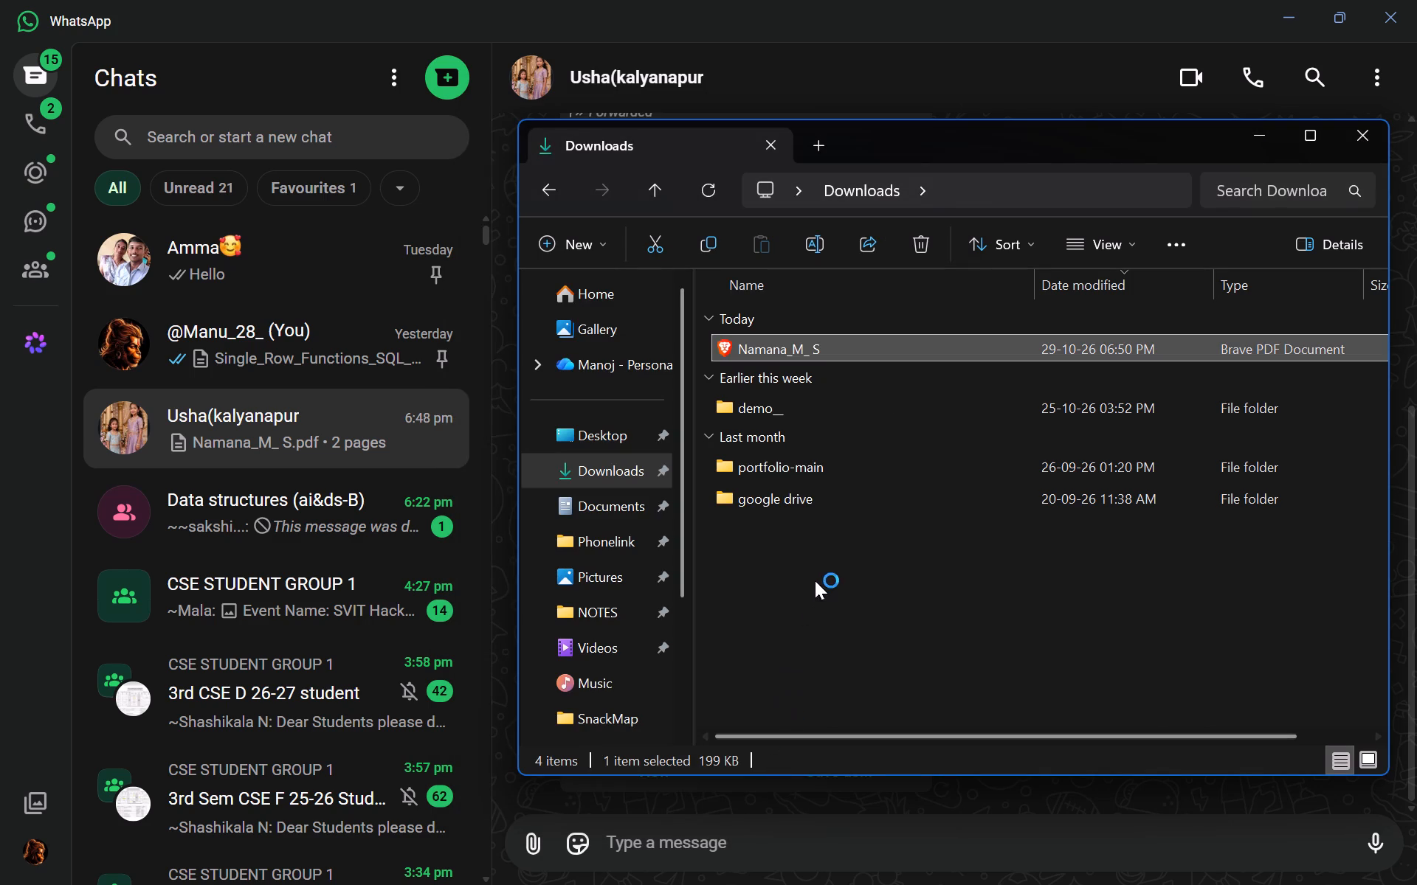
{"action": "left_click", "coordinate": [919, 482]}
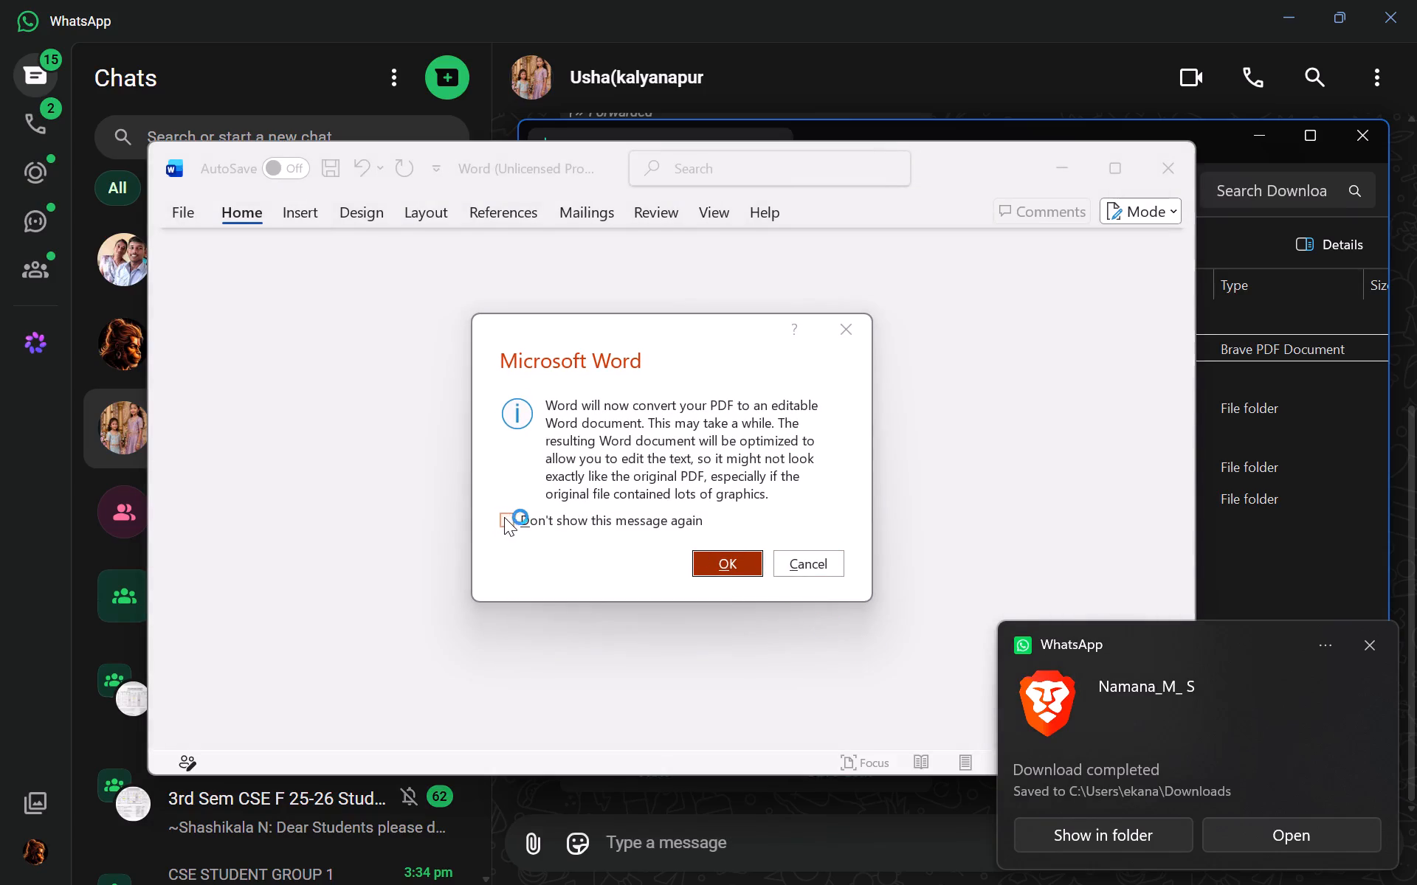
Accept converting the PDF to an editable Word document and set the conversion message not to show again.
{"action": "left_click", "coordinate": [507, 517]}
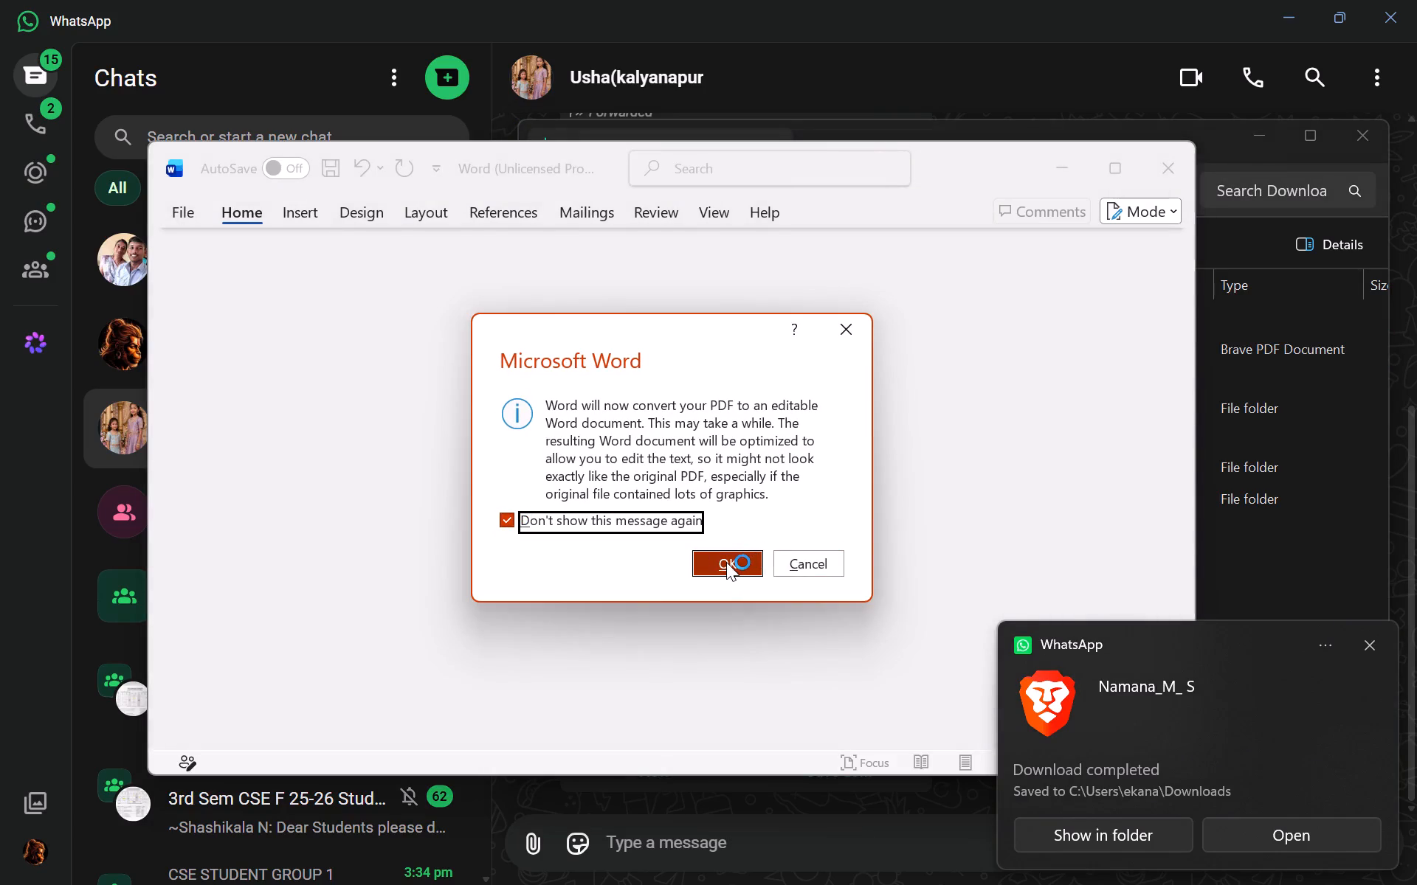
{"action": "left_click", "coordinate": [726, 562]}
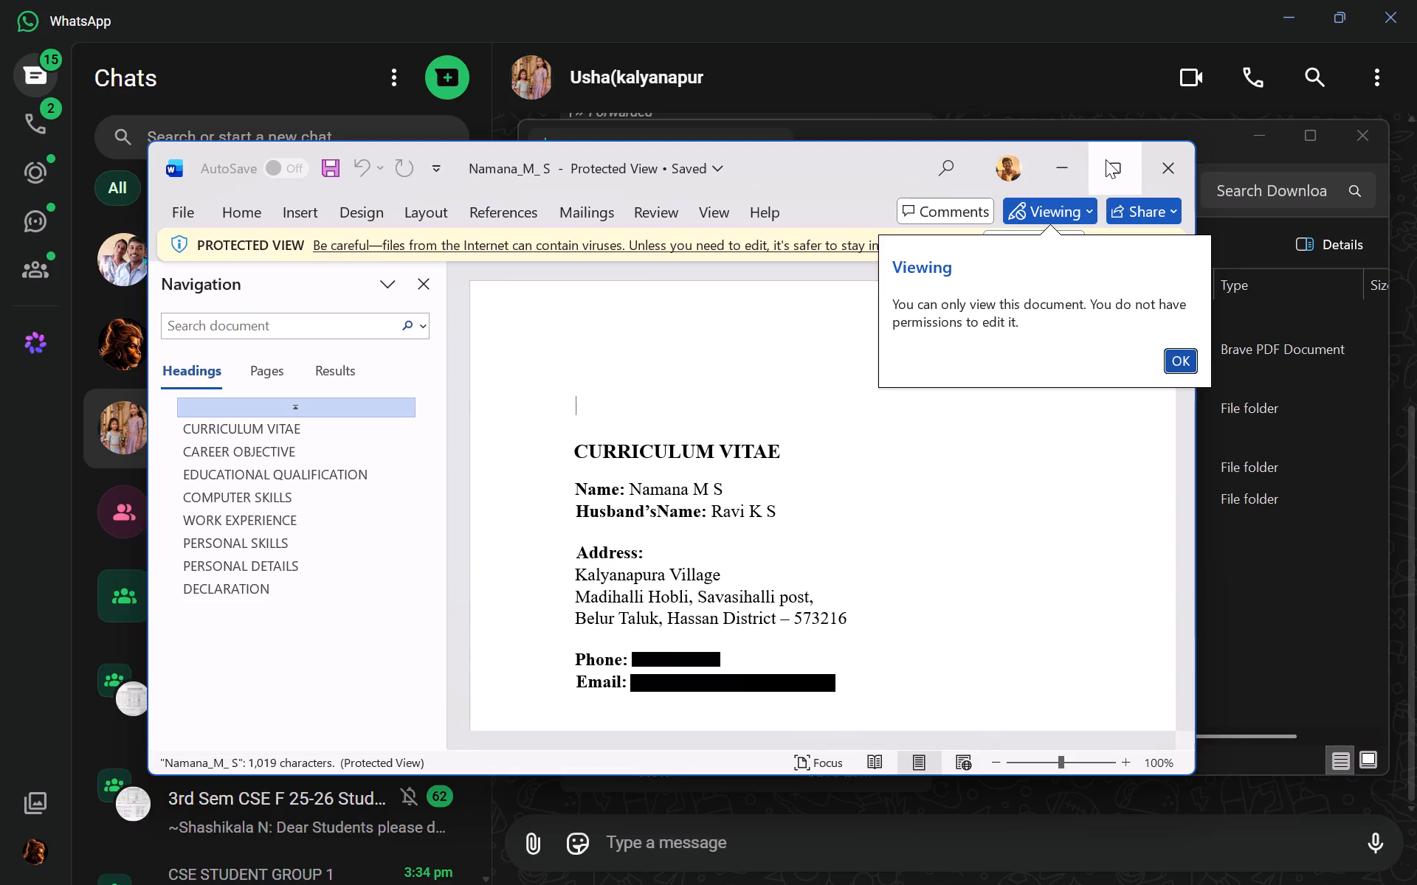
Maximize the Word window with the curriculum vitae and enable editing of the protected document.
{"action": "left_click", "coordinate": [1105, 159]}
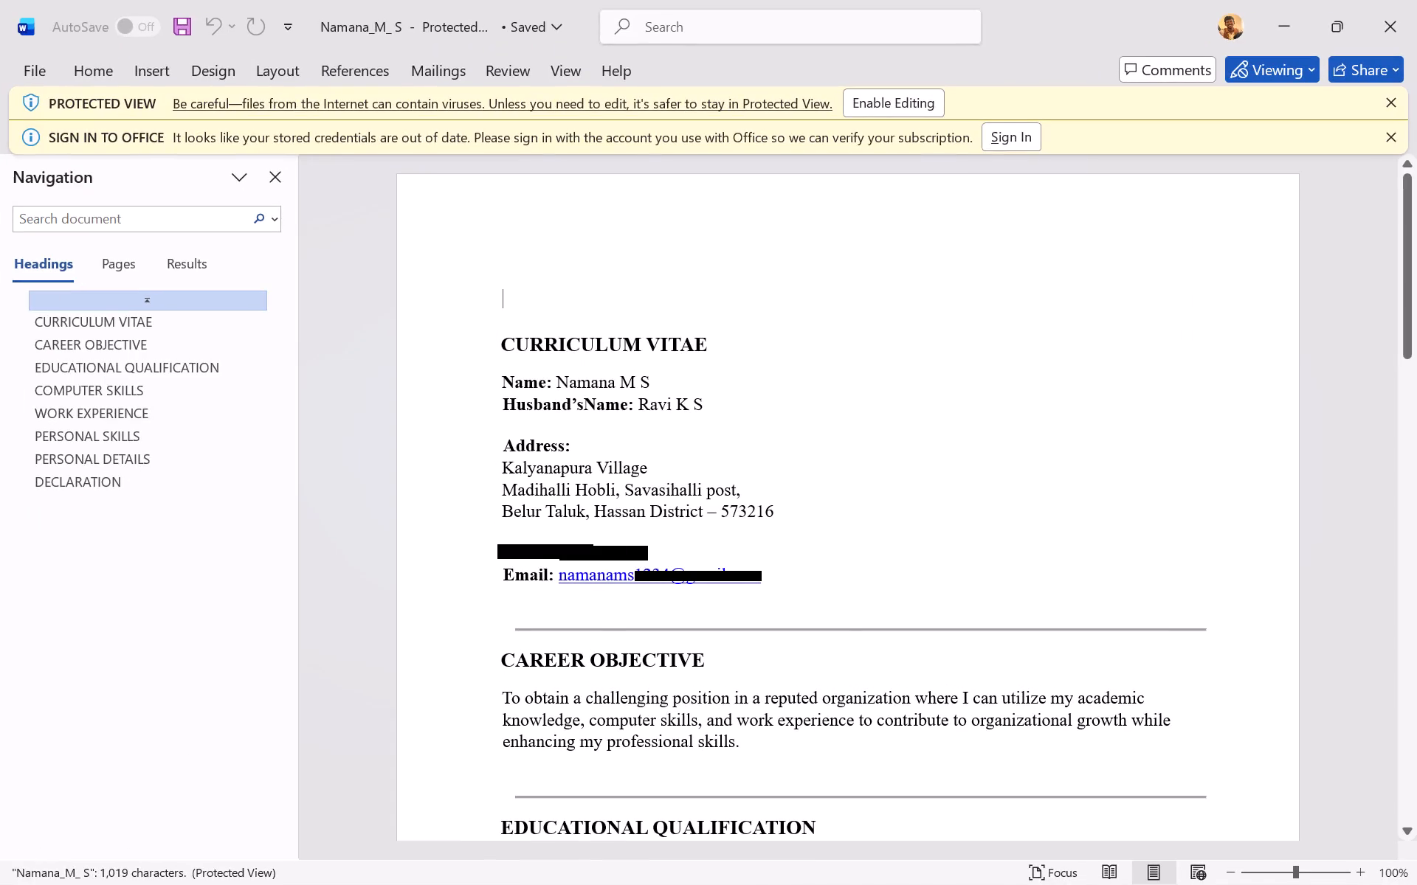
{"action": "left_click", "coordinate": [902, 90]}
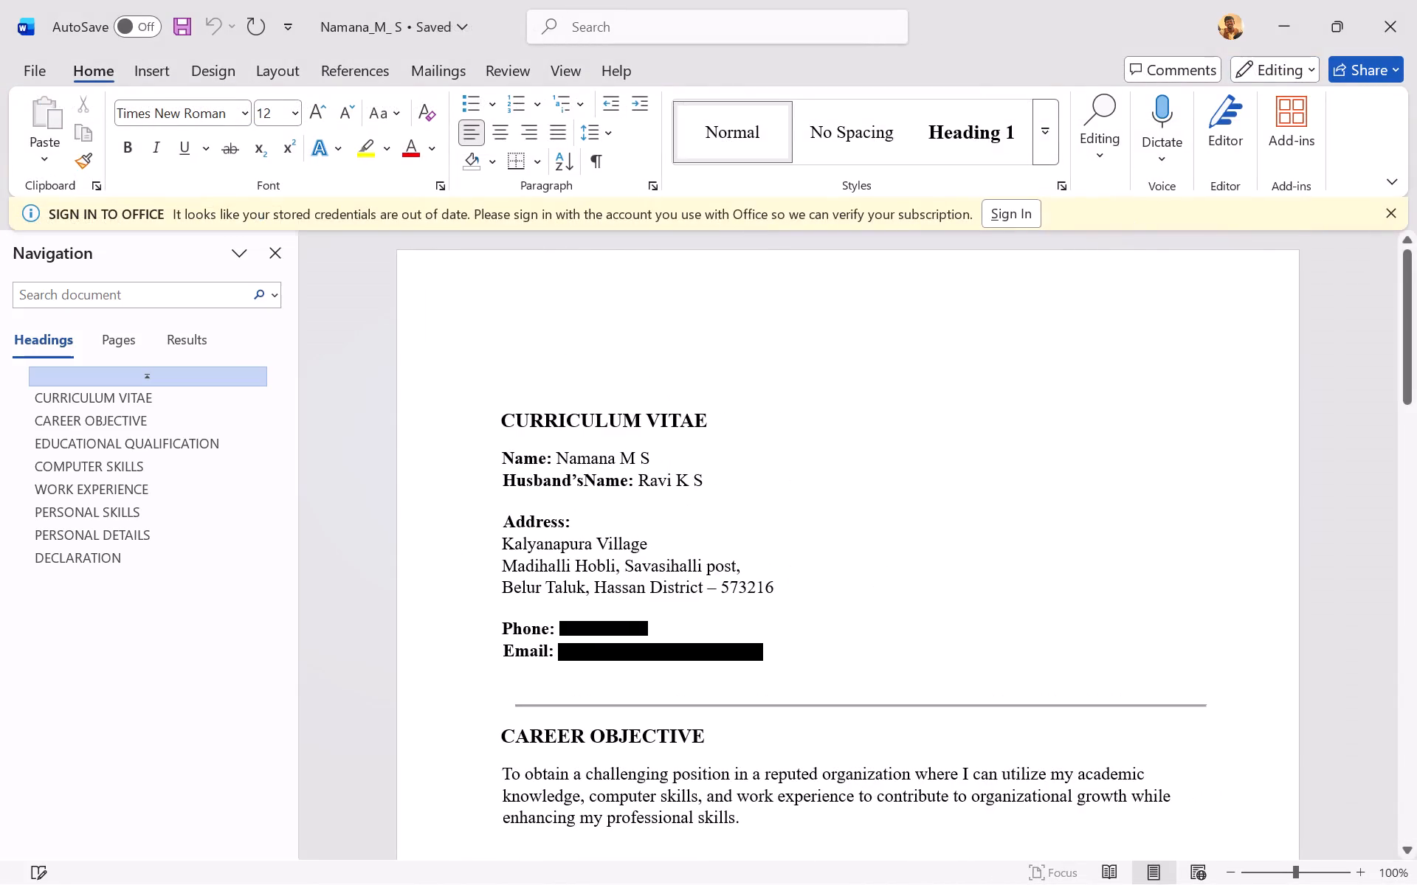
Look through the curriculum vitae down to the declaration and return to the educational qualification section.
{"action": "scroll", "coordinate": [993, 410], "scroll_direction": "down", "scroll_amount": 1}
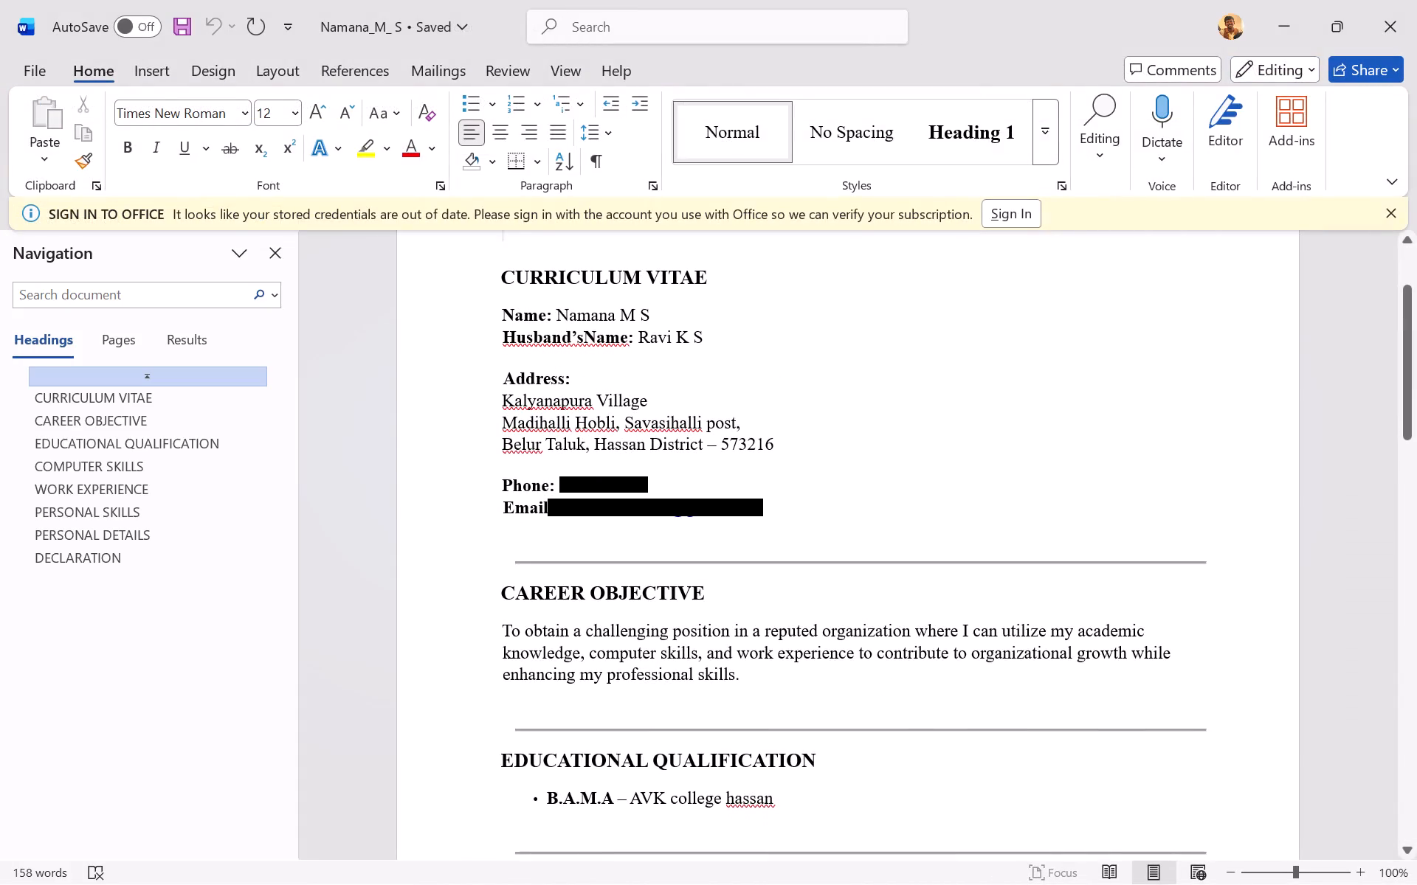
{"action": "scroll", "coordinate": [993, 410], "scroll_direction": "down", "scroll_amount": 3}
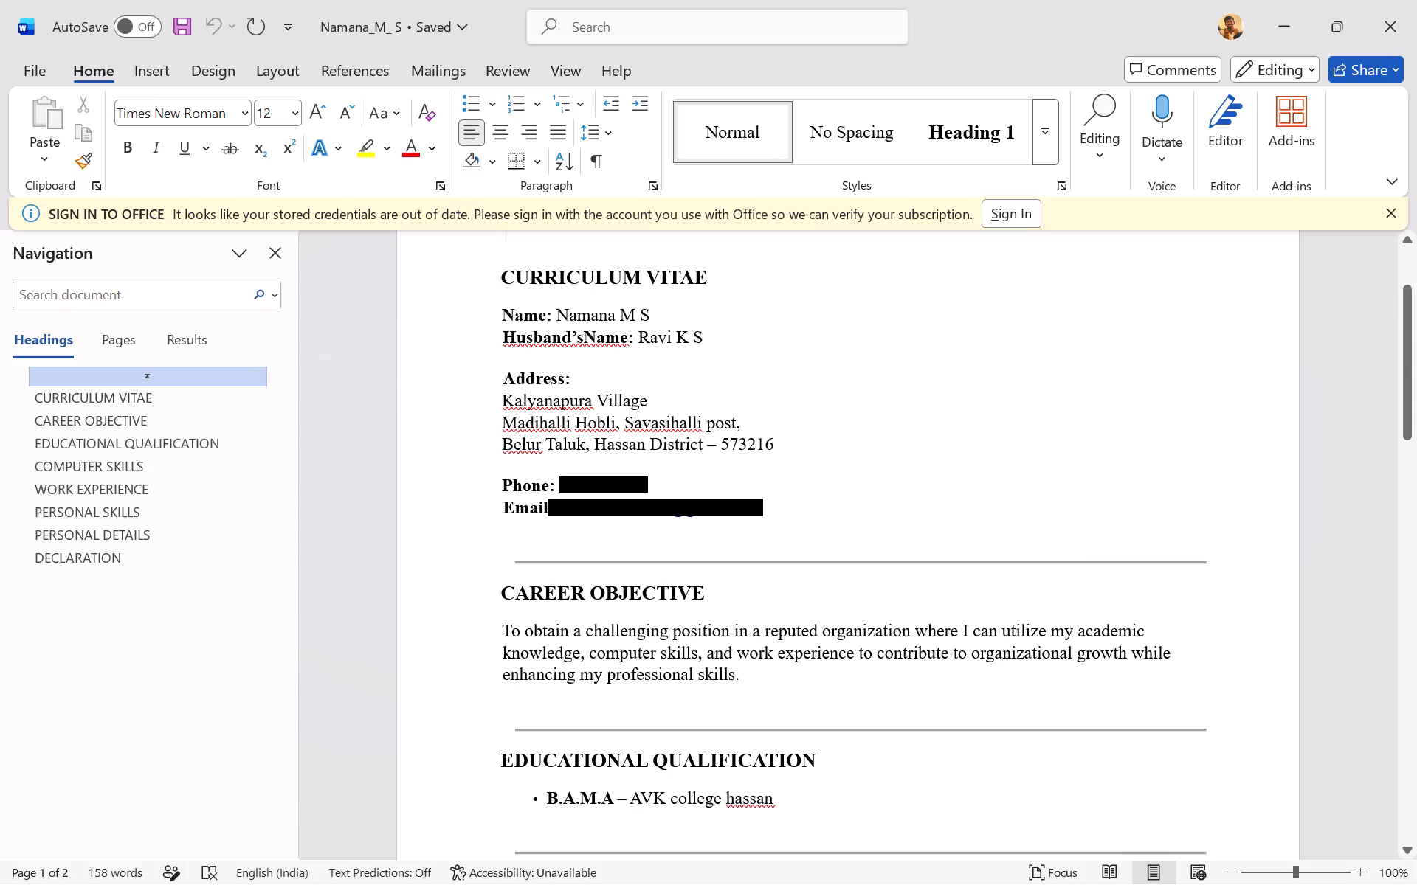
{"action": "scroll", "coordinate": [1023, 584], "scroll_direction": "down", "scroll_amount": 8}
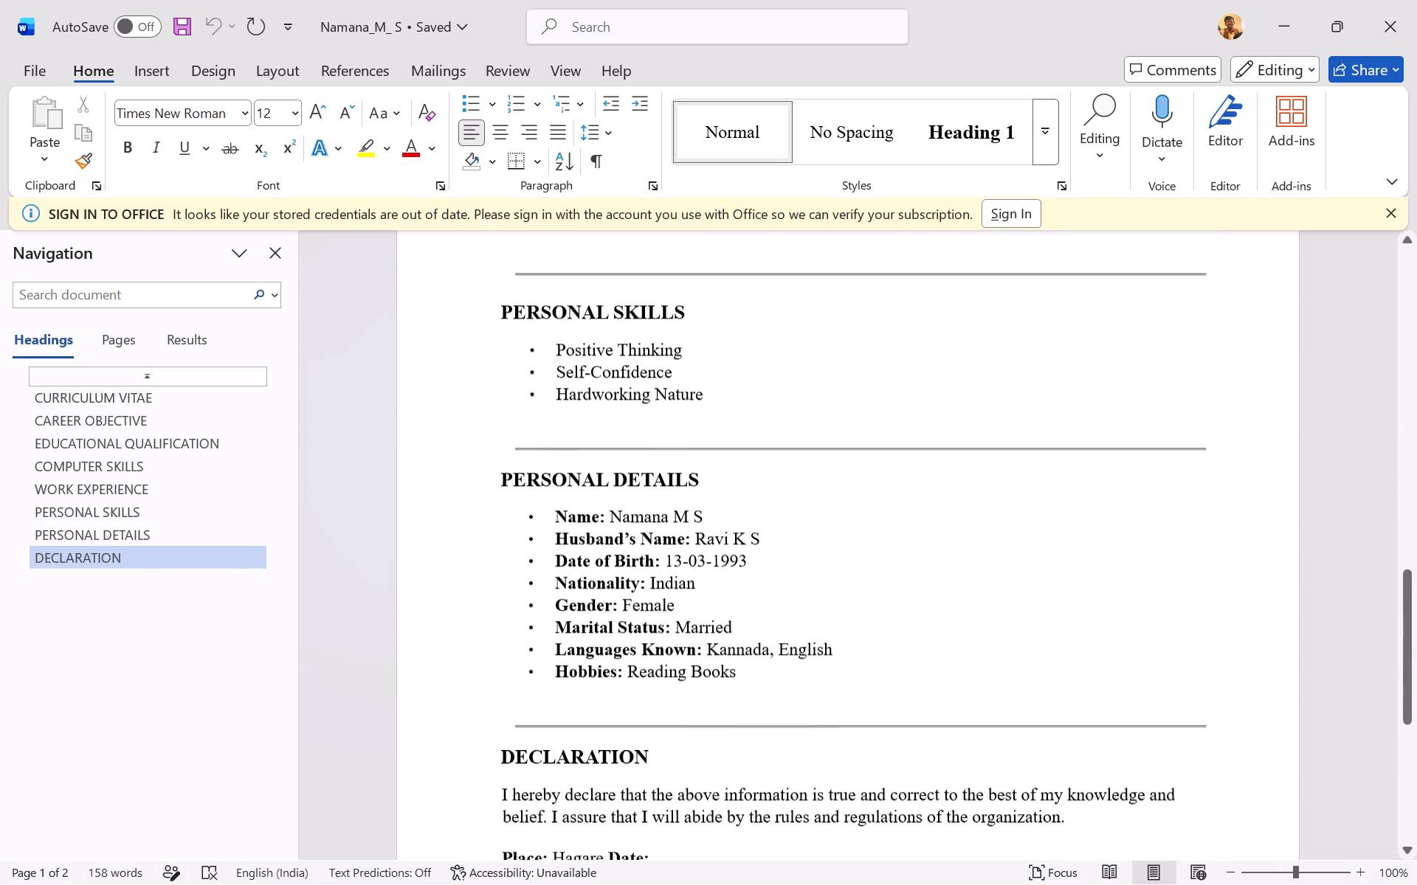
{"action": "scroll", "coordinate": [1022, 634], "scroll_direction": "down", "scroll_amount": 2}
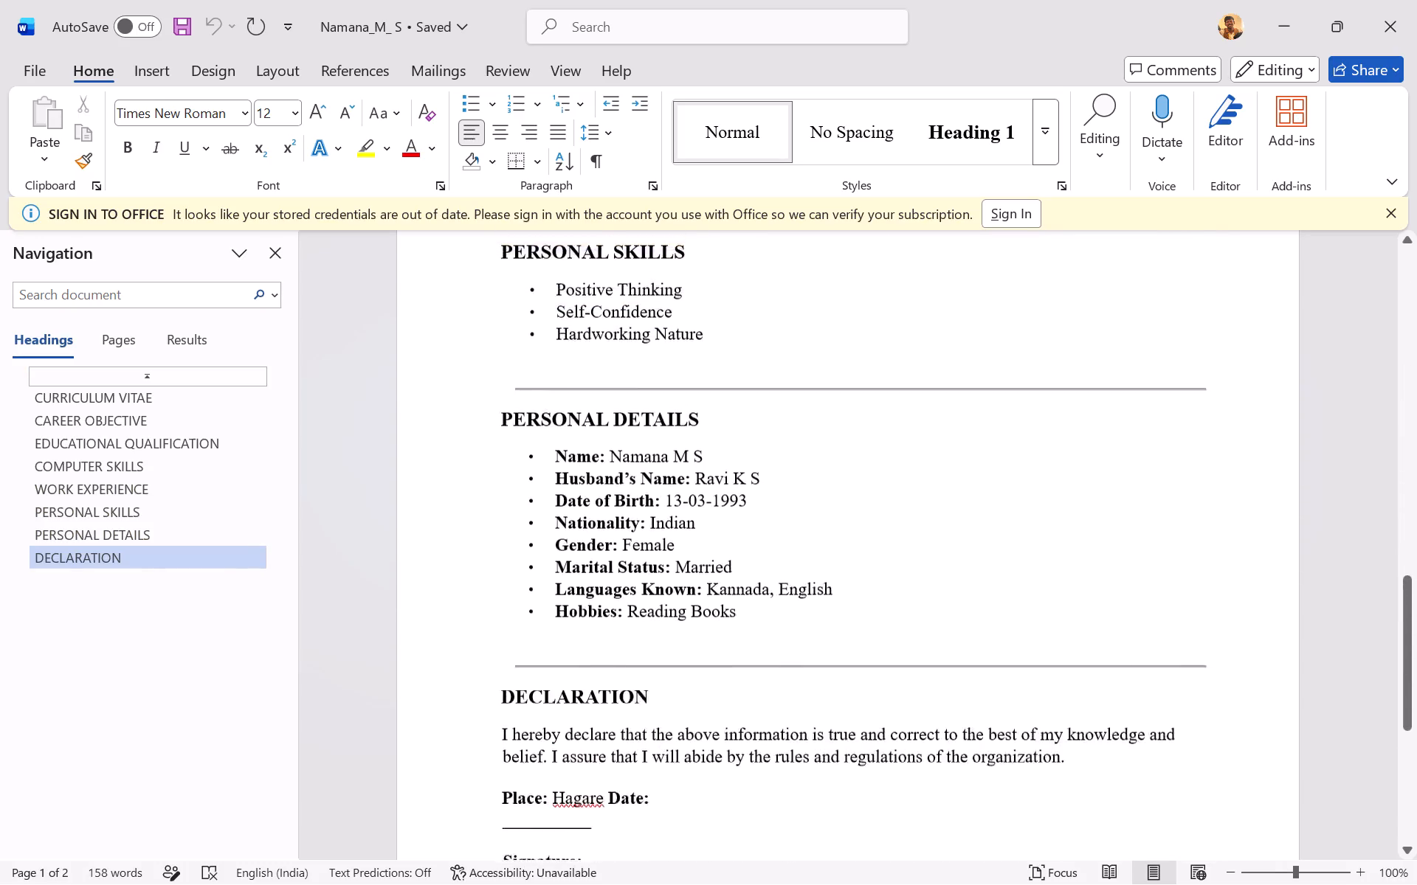
{"action": "scroll", "coordinate": [1022, 634], "scroll_direction": "up", "scroll_amount": 5}
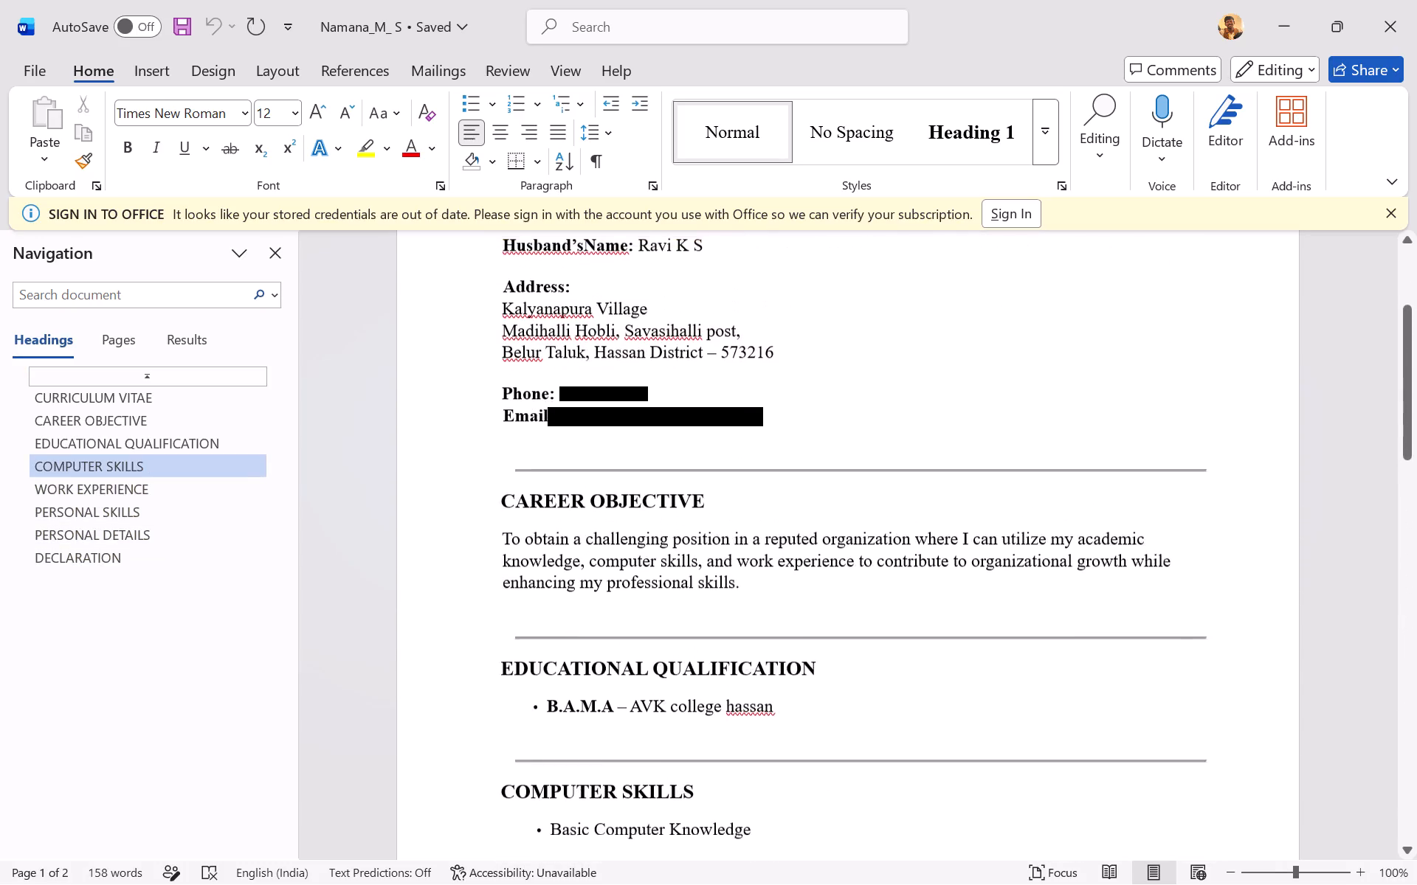
{"action": "scroll", "coordinate": [1022, 634], "scroll_direction": "up", "scroll_amount": 1}
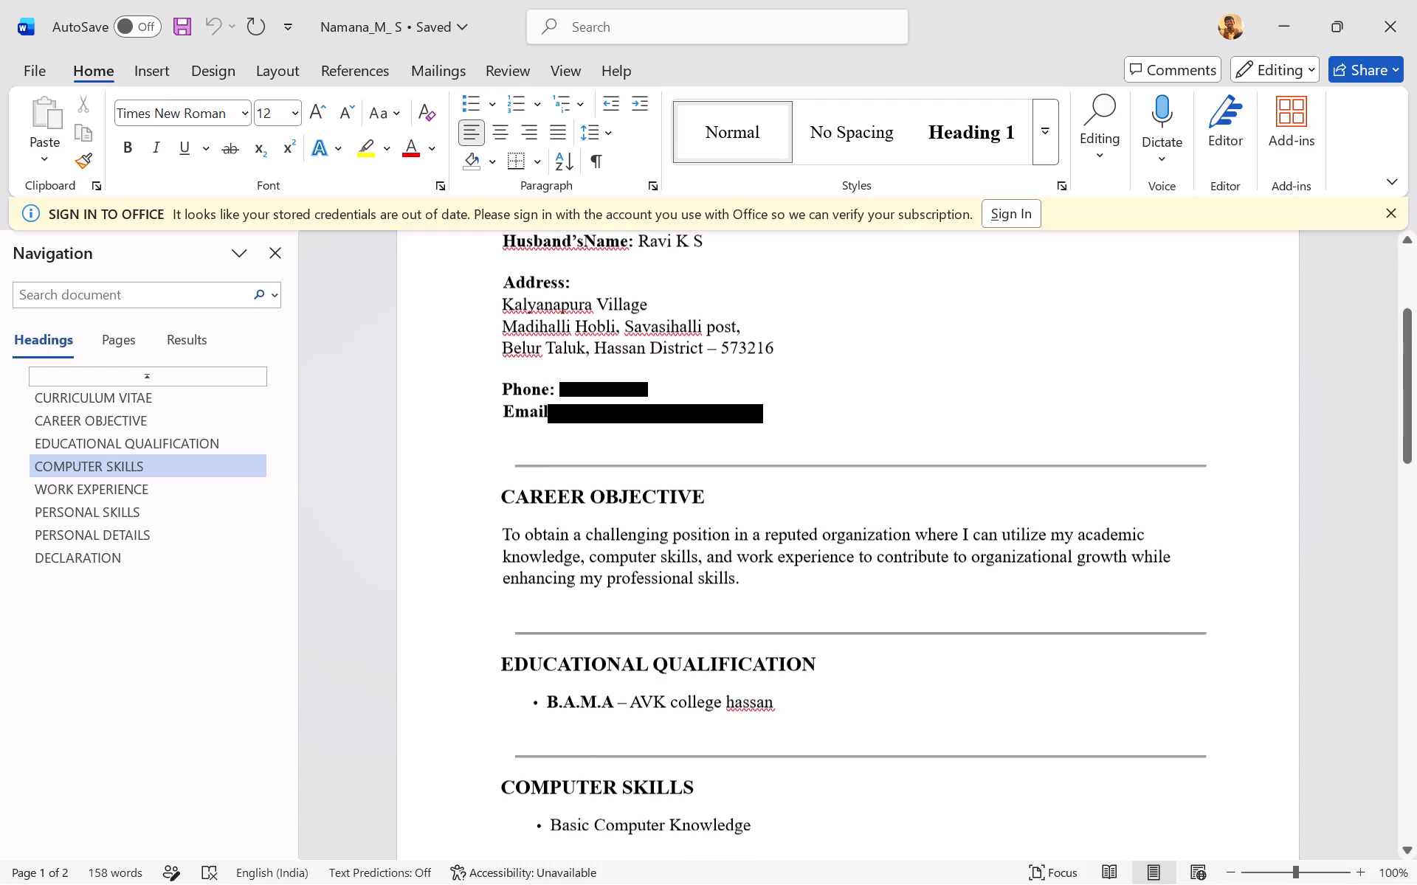
{"action": "scroll", "coordinate": [1022, 634], "scroll_direction": "up", "scroll_amount": 2}
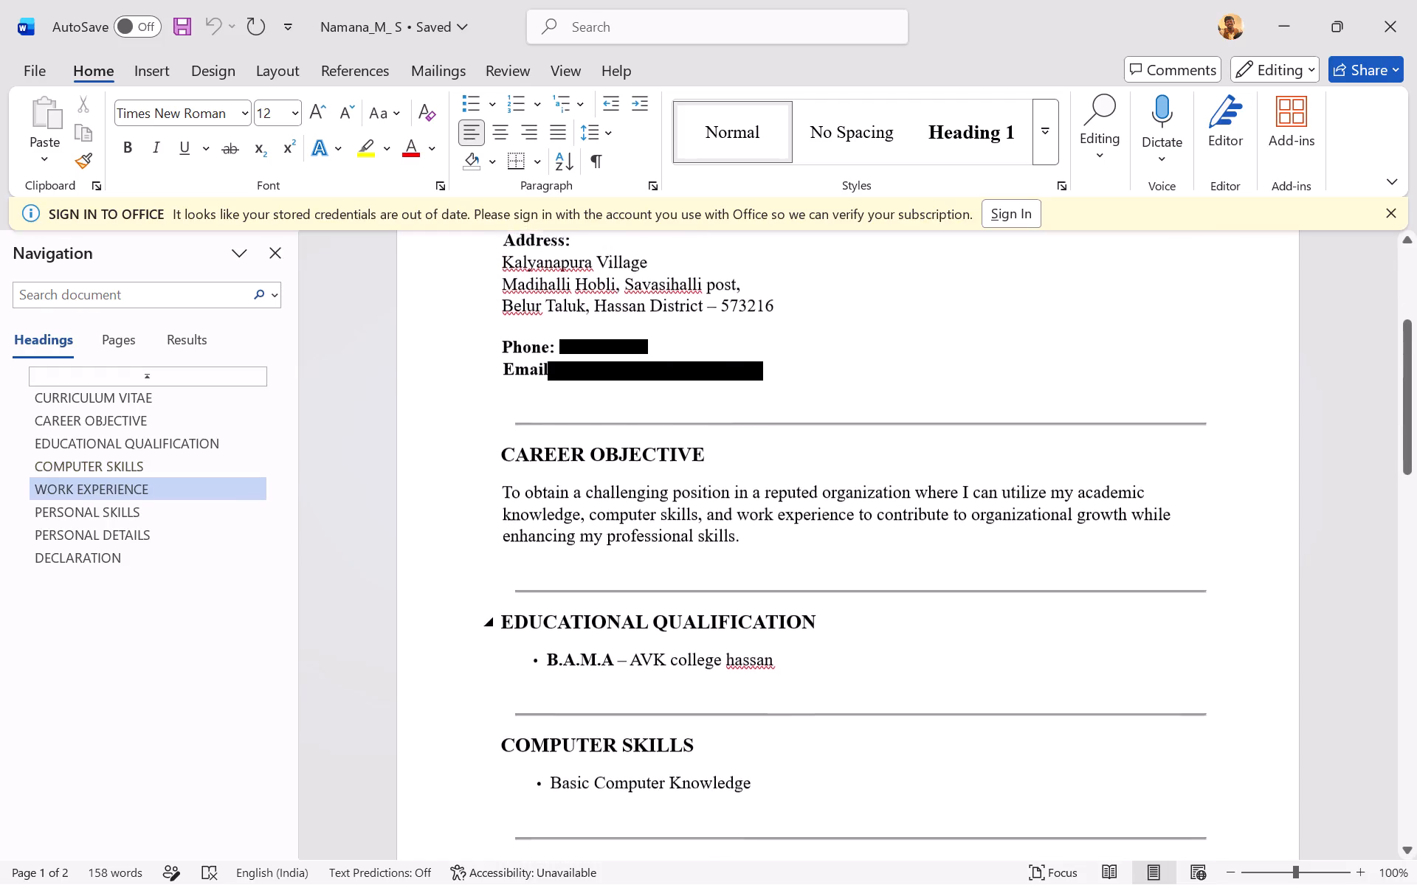
{"action": "scroll", "coordinate": [1022, 634], "scroll_direction": "up", "scroll_amount": 1}
Delete the B.A.M.A college entry under EDUCATIONAL QUALIFICATION, keeping its bullet.
{"action": "left_click_drag", "start_coordinate": [792, 621], "coordinate": [554, 605]}
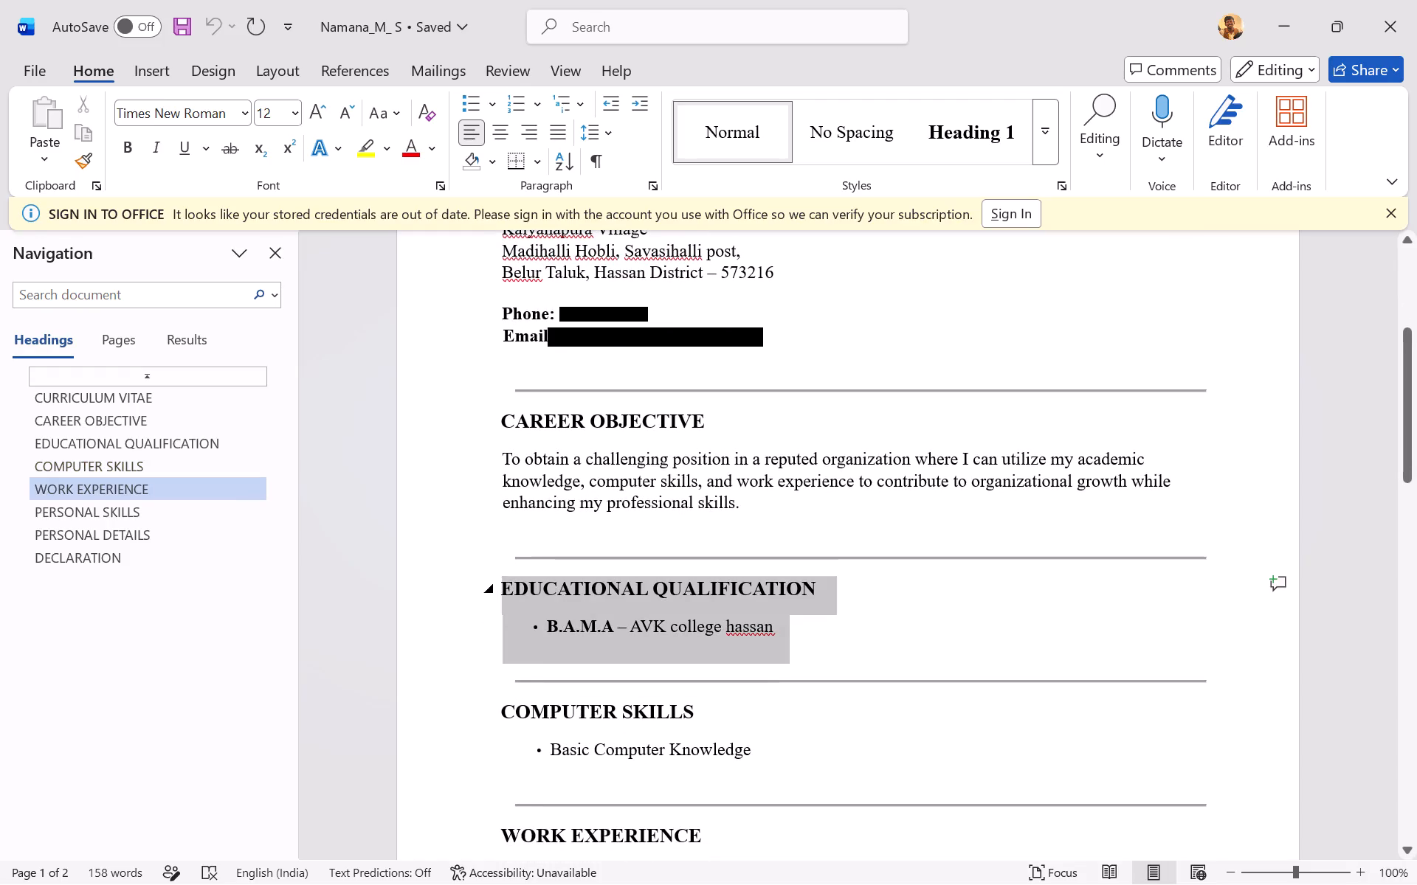
{"action": "left_click_drag", "start_coordinate": [554, 605], "coordinate": [551, 636]}
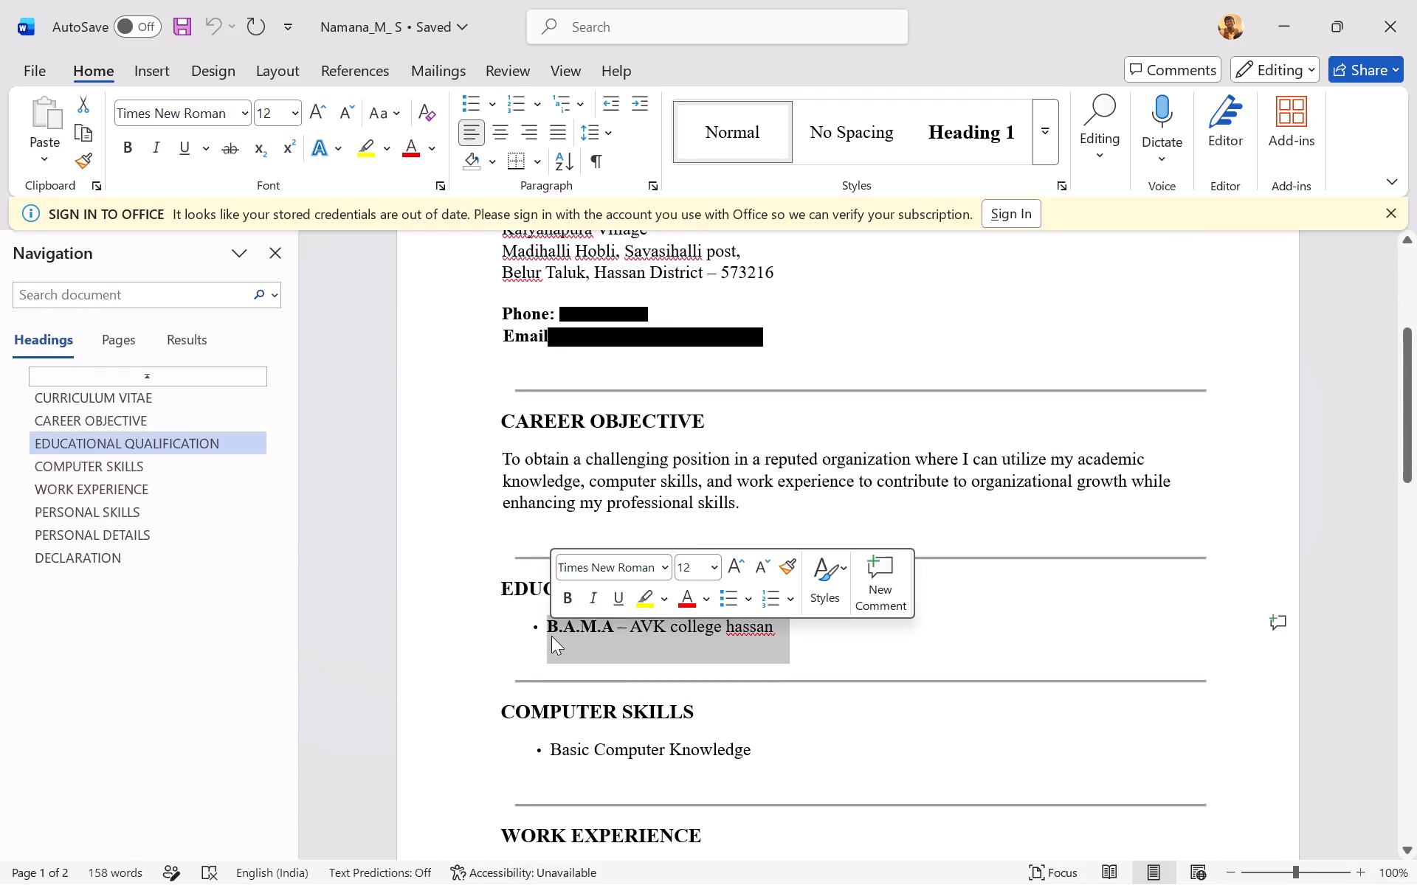
{"action": "key", "text": "BackSpace"}
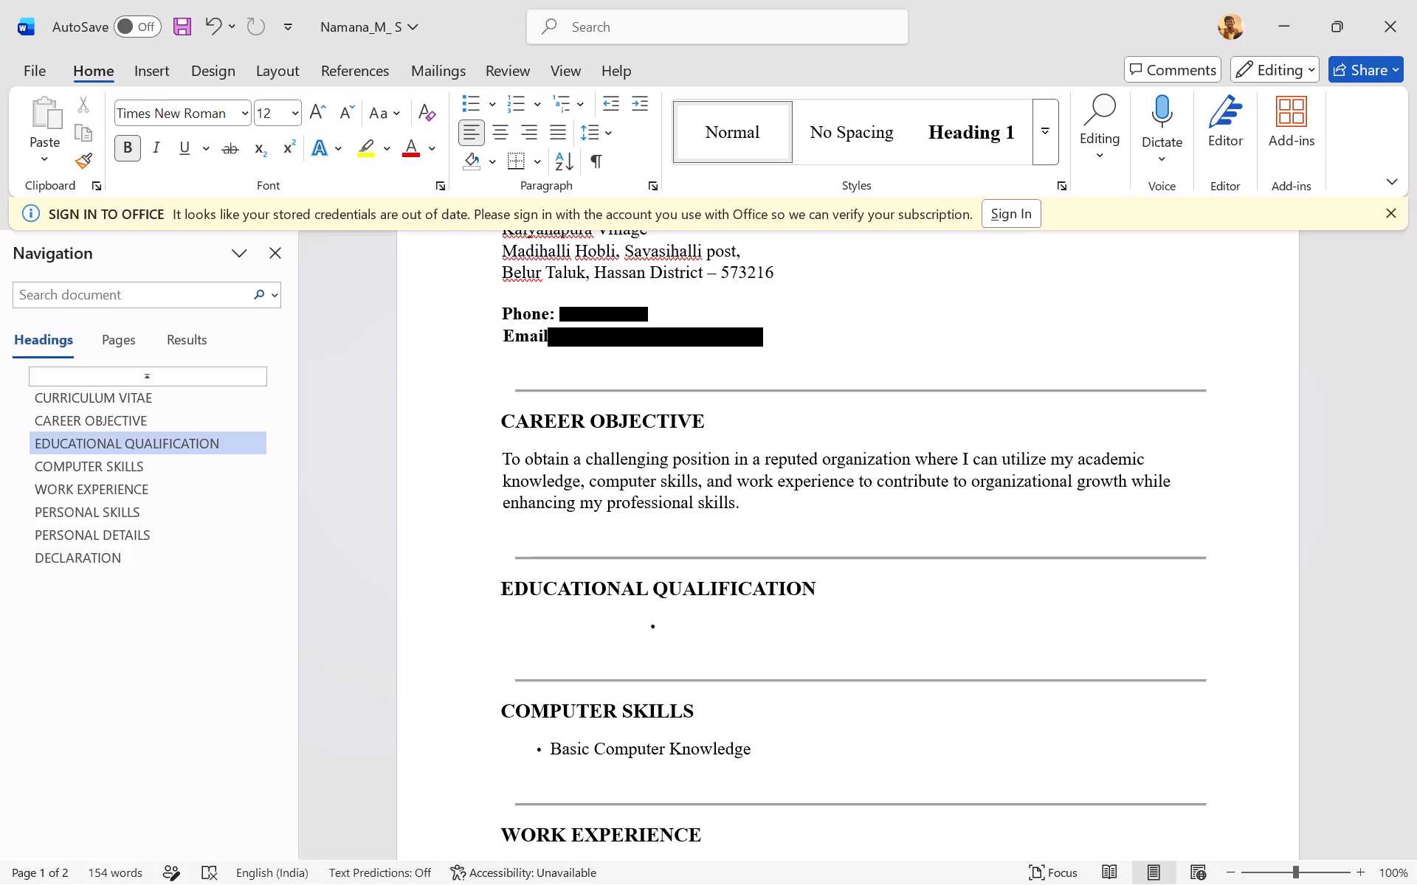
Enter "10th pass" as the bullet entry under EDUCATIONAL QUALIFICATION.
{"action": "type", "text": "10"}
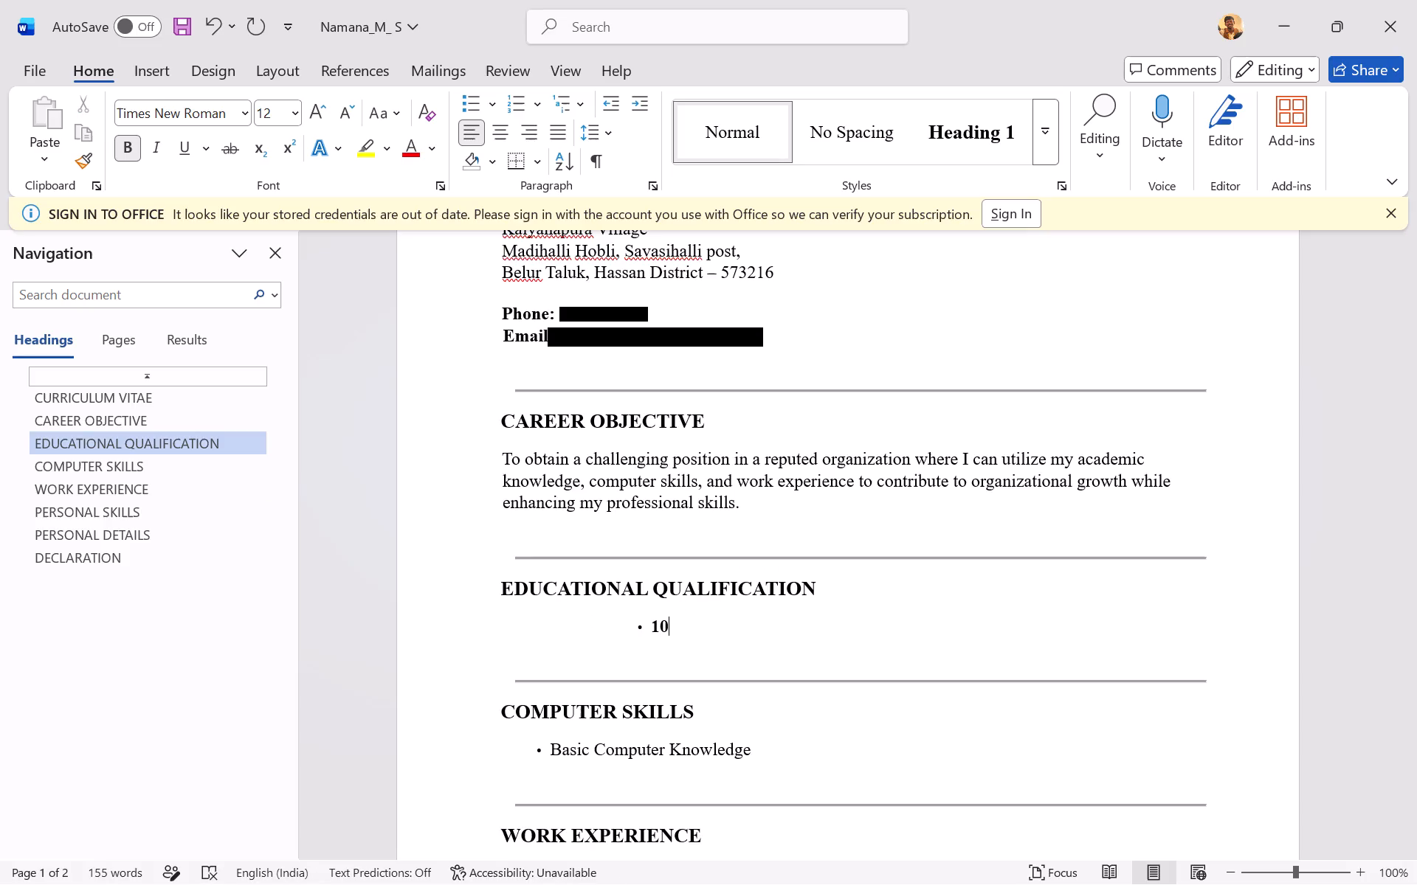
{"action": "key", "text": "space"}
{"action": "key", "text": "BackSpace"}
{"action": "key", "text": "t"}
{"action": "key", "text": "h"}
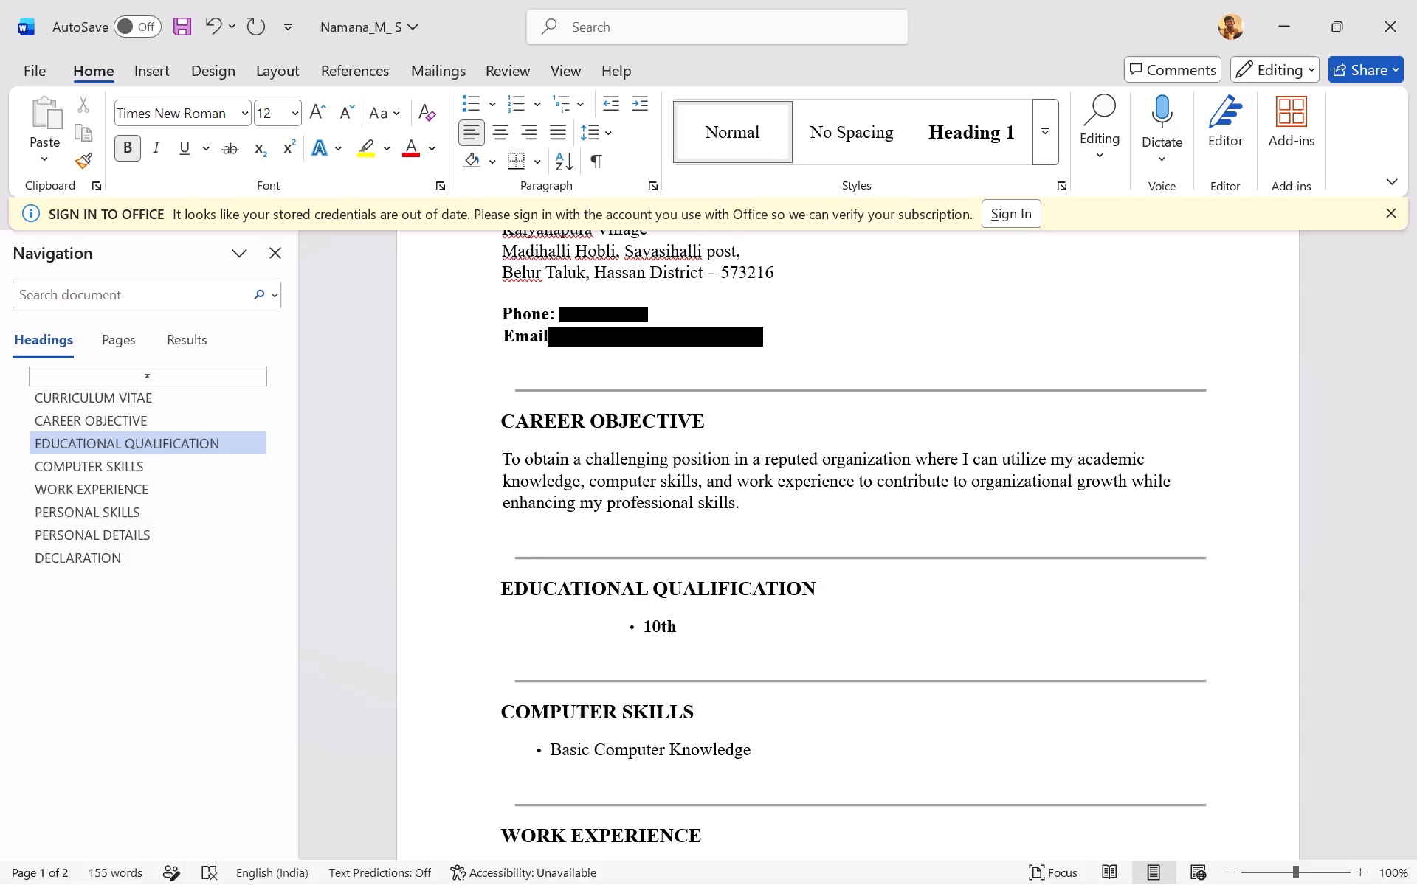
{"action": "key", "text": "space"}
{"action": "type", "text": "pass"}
Add a line below the "10th pass" entry and bring its bullet back to the left margin of the text.
{"action": "key", "text": "Return"}
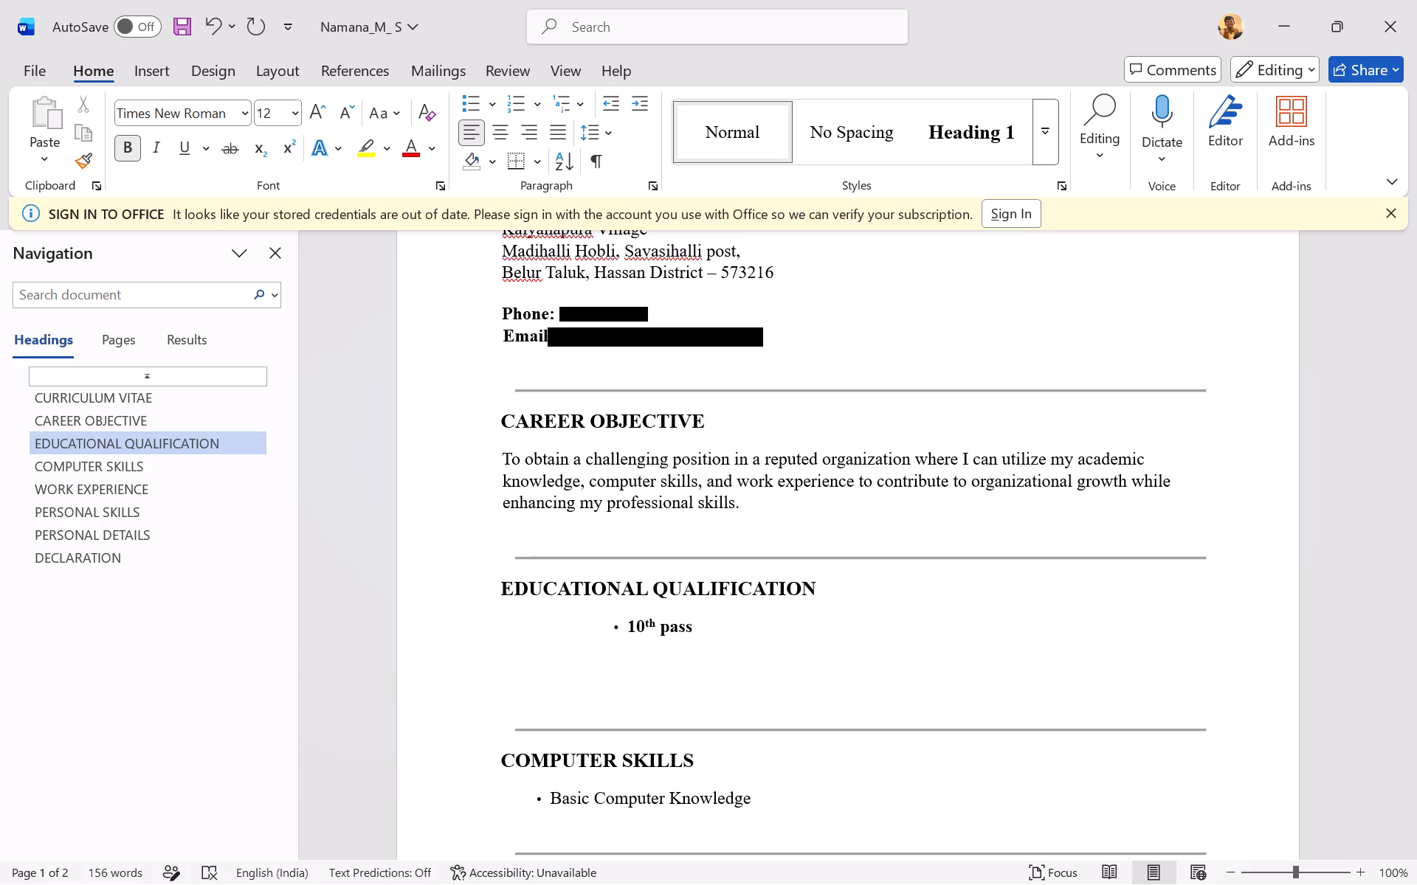
{"action": "left_click", "coordinate": [769, 620]}
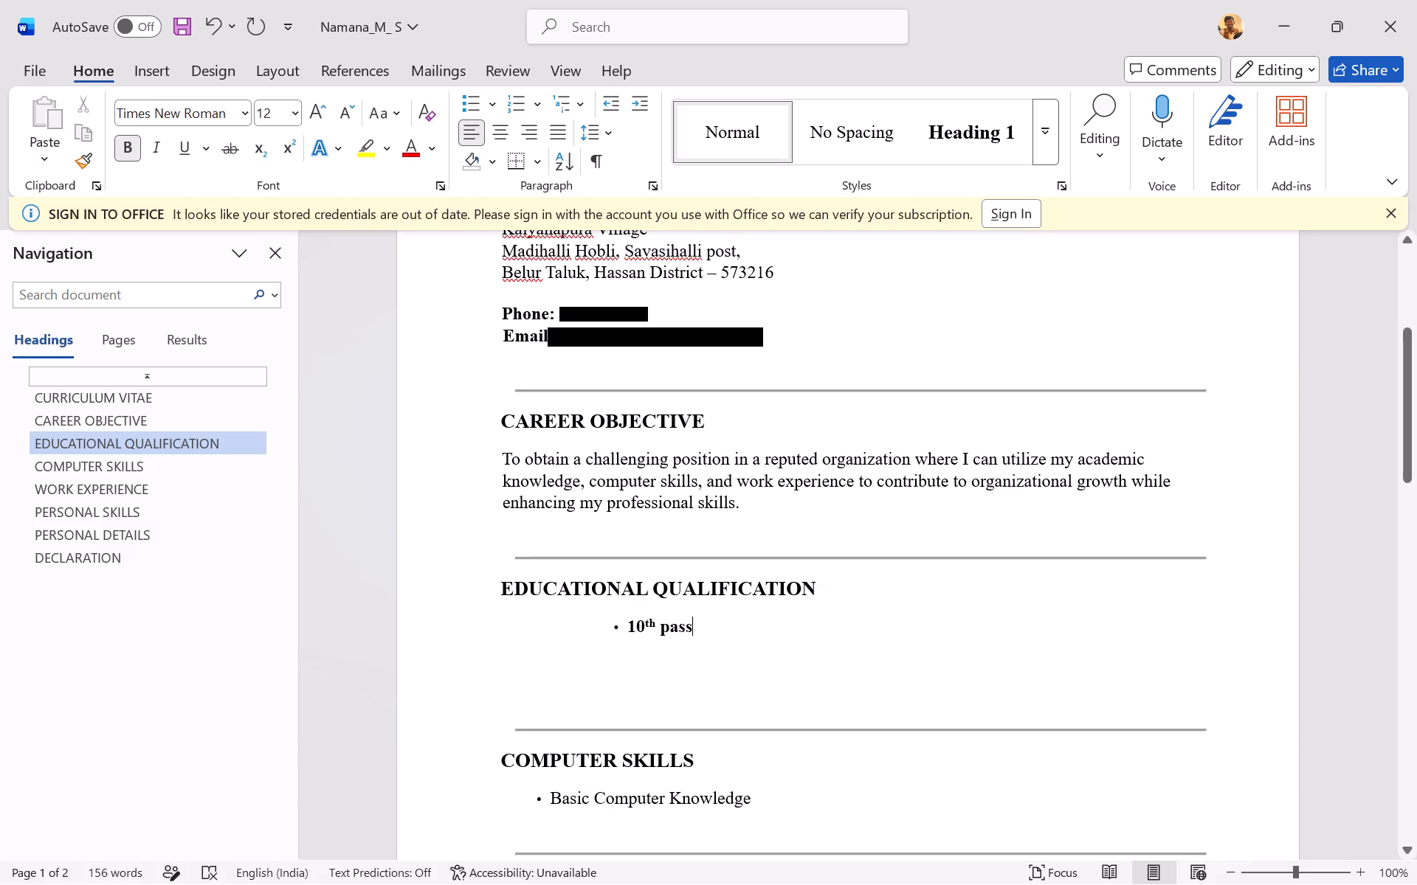
{"action": "left_click", "coordinate": [614, 633]}
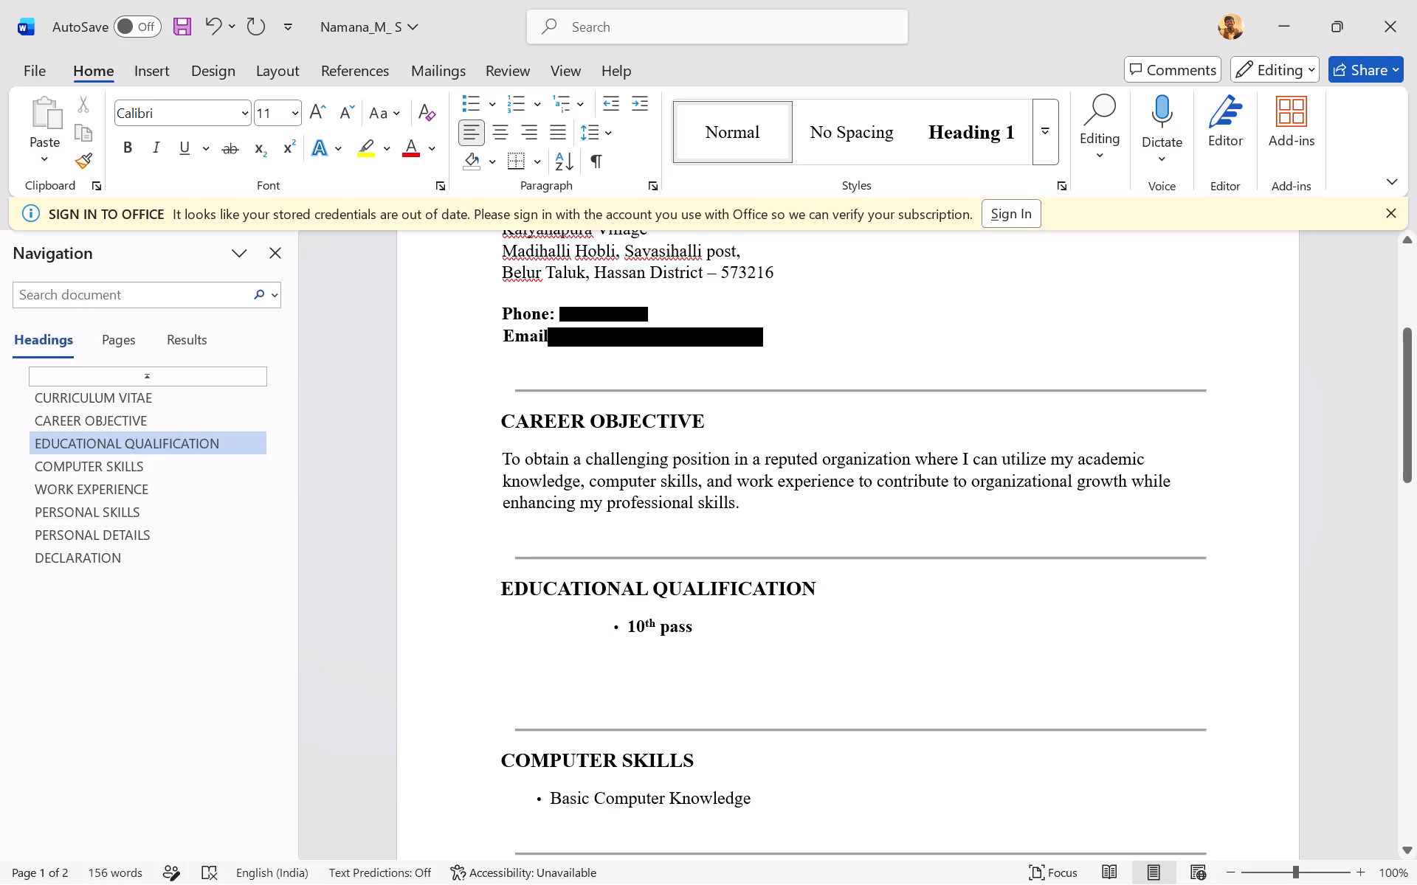
{"action": "key", "text": "BackSpace"}
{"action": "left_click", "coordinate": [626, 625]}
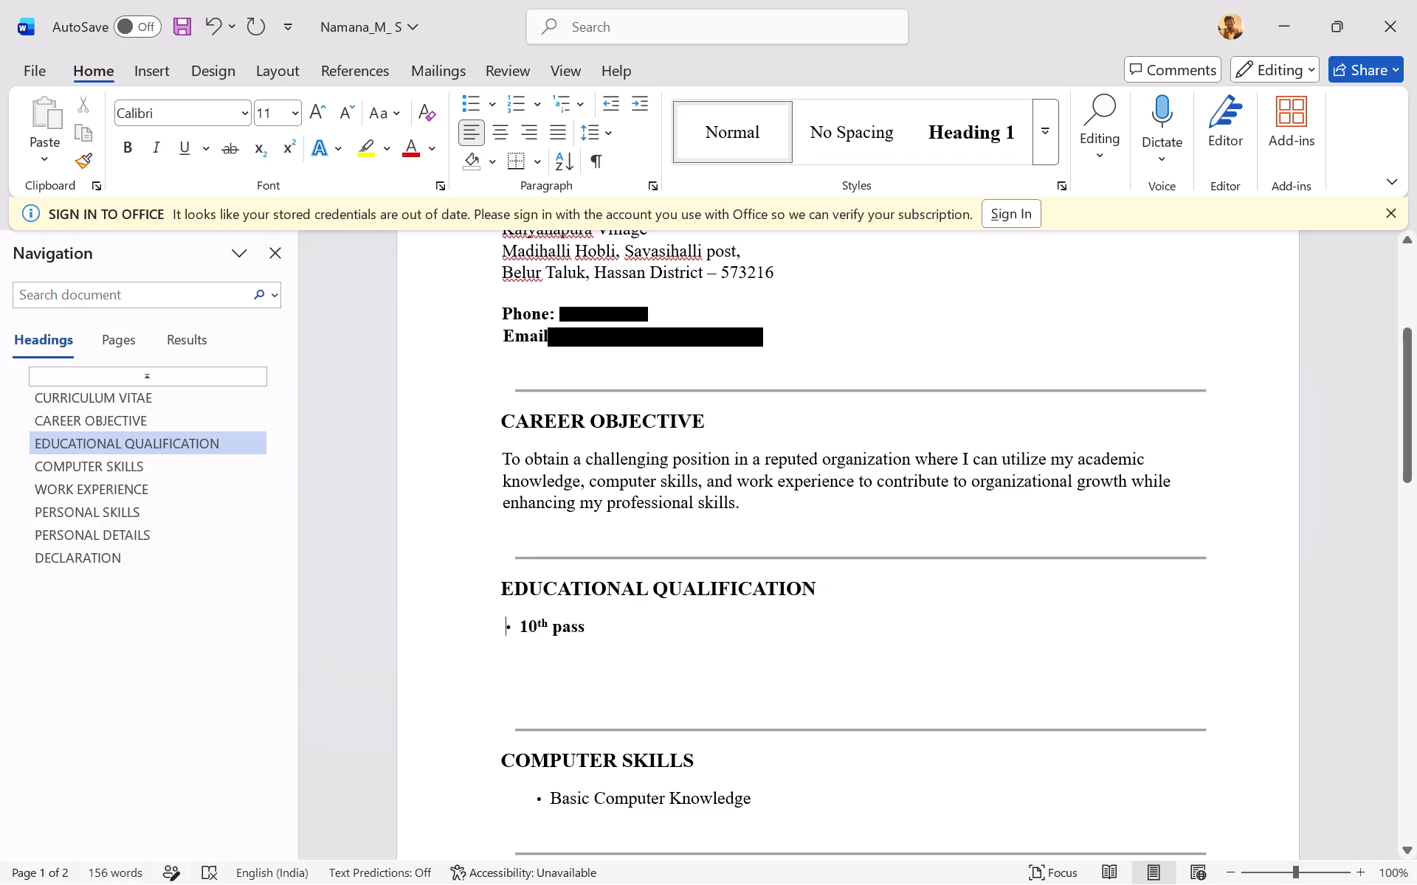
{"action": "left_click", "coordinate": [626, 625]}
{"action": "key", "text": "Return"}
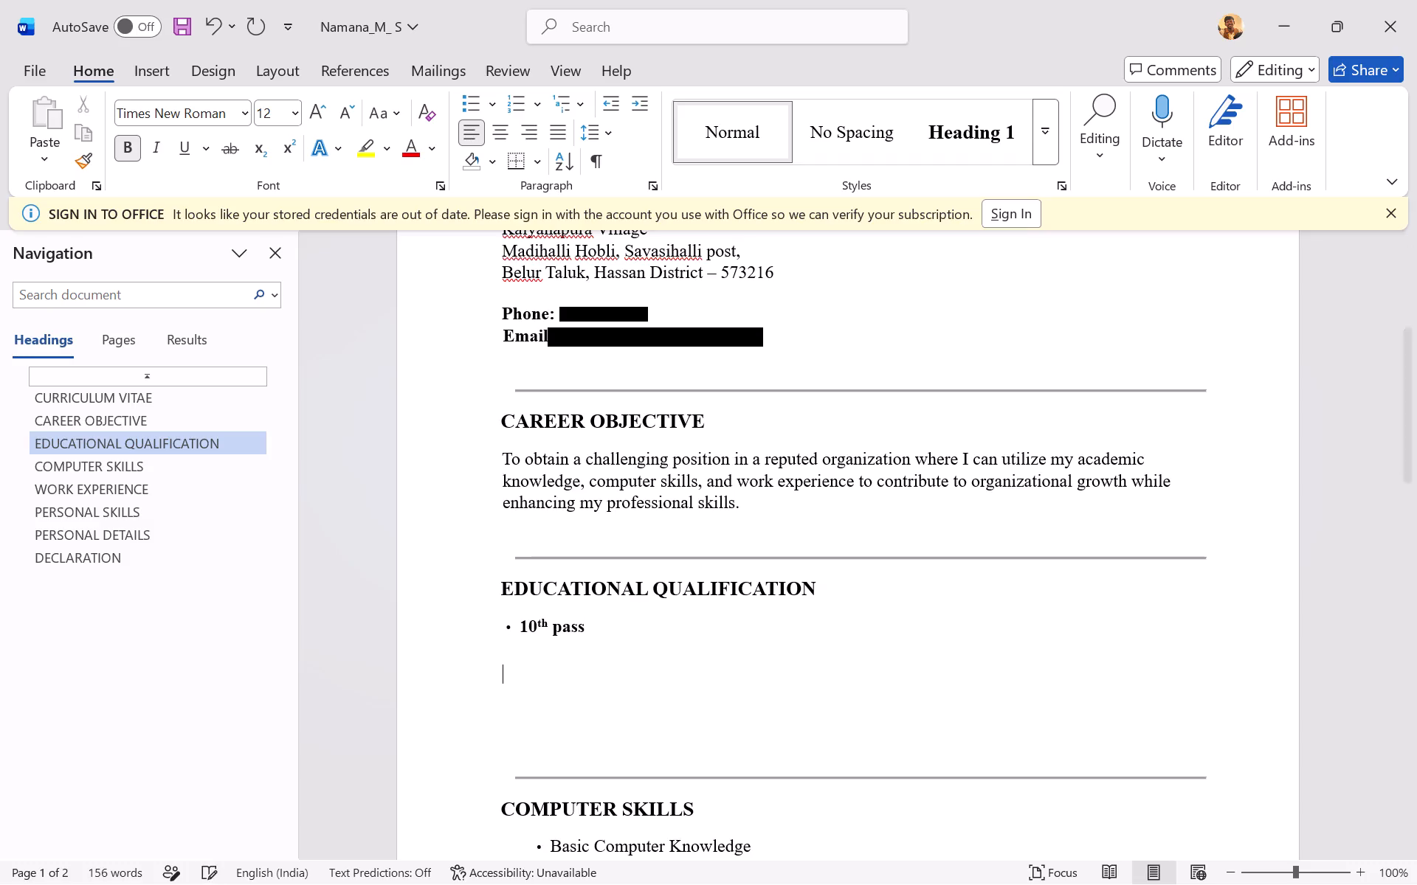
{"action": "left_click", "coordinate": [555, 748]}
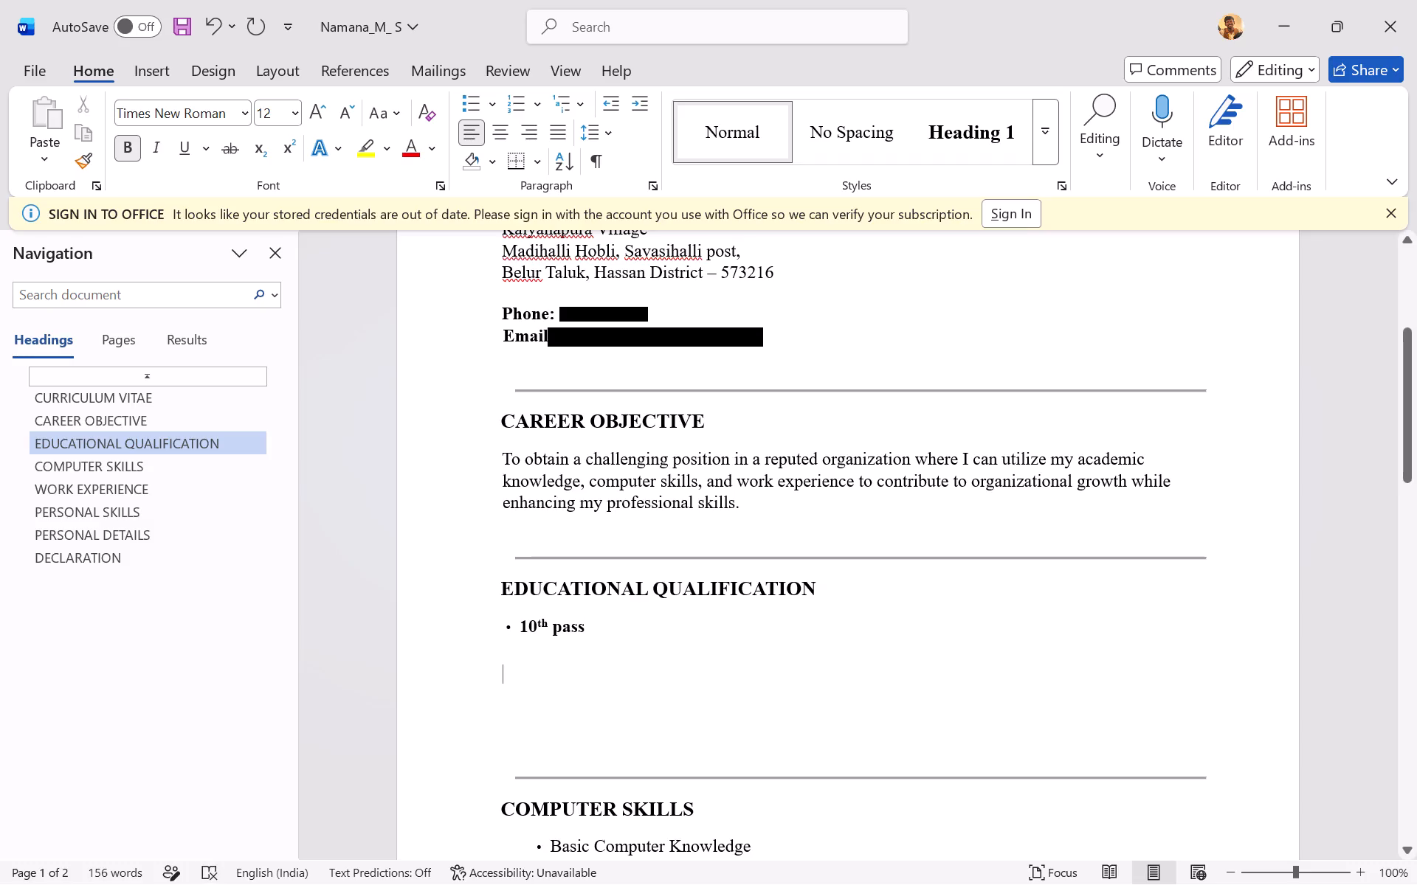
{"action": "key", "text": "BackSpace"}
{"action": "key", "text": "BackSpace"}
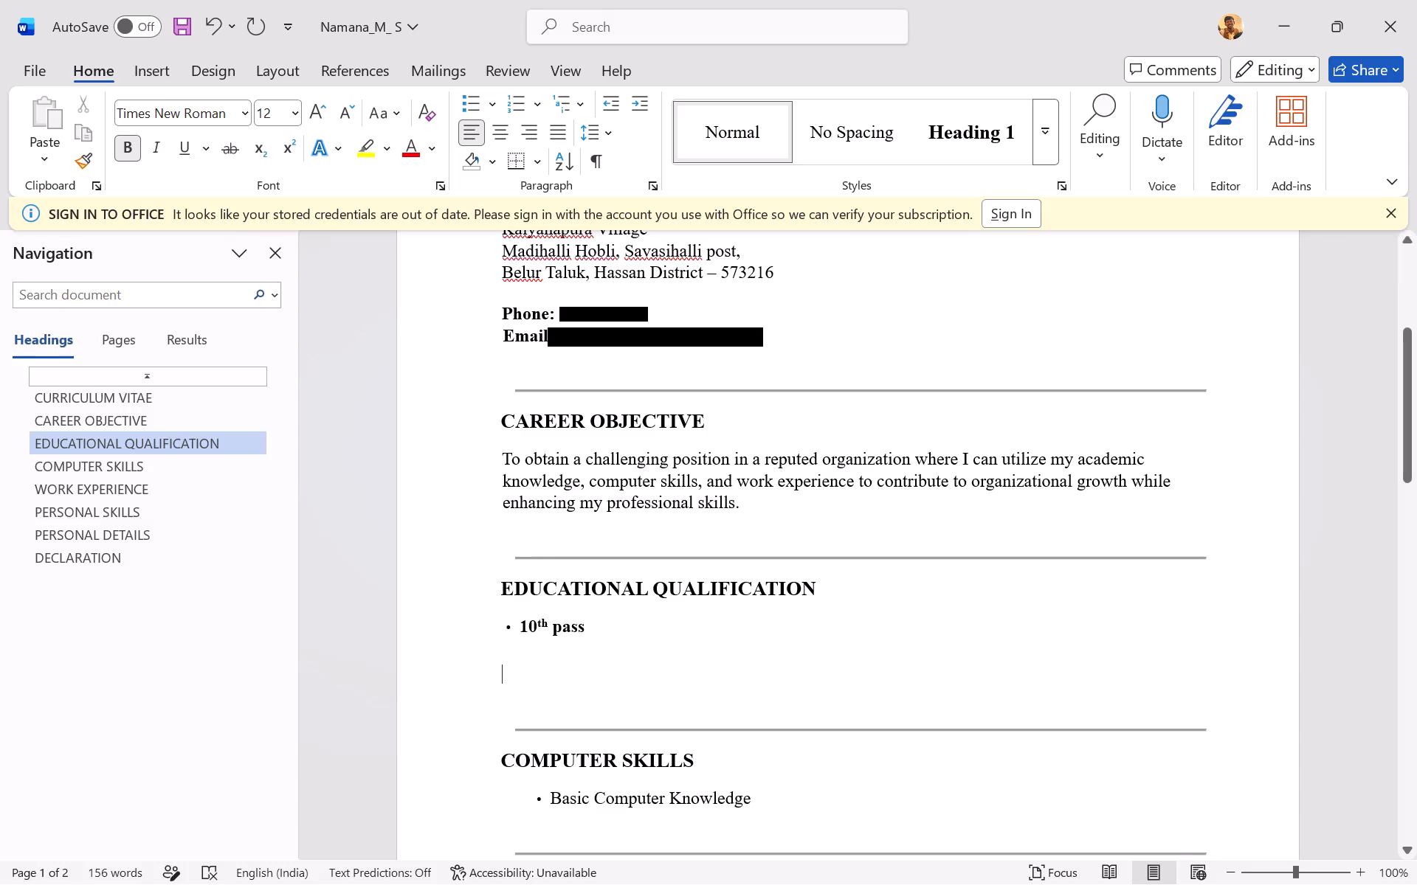
Replace the "10th pass" text in the educational qualification bullet with "SSLC -".
{"action": "left_click", "coordinate": [608, 630]}
{"action": "key", "text": "BackSpace"}
{"action": "key", "text": "BackSpace"}
{"action": "key", "text": "BackSpace"}
{"action": "key", "text": "BackSpace"}
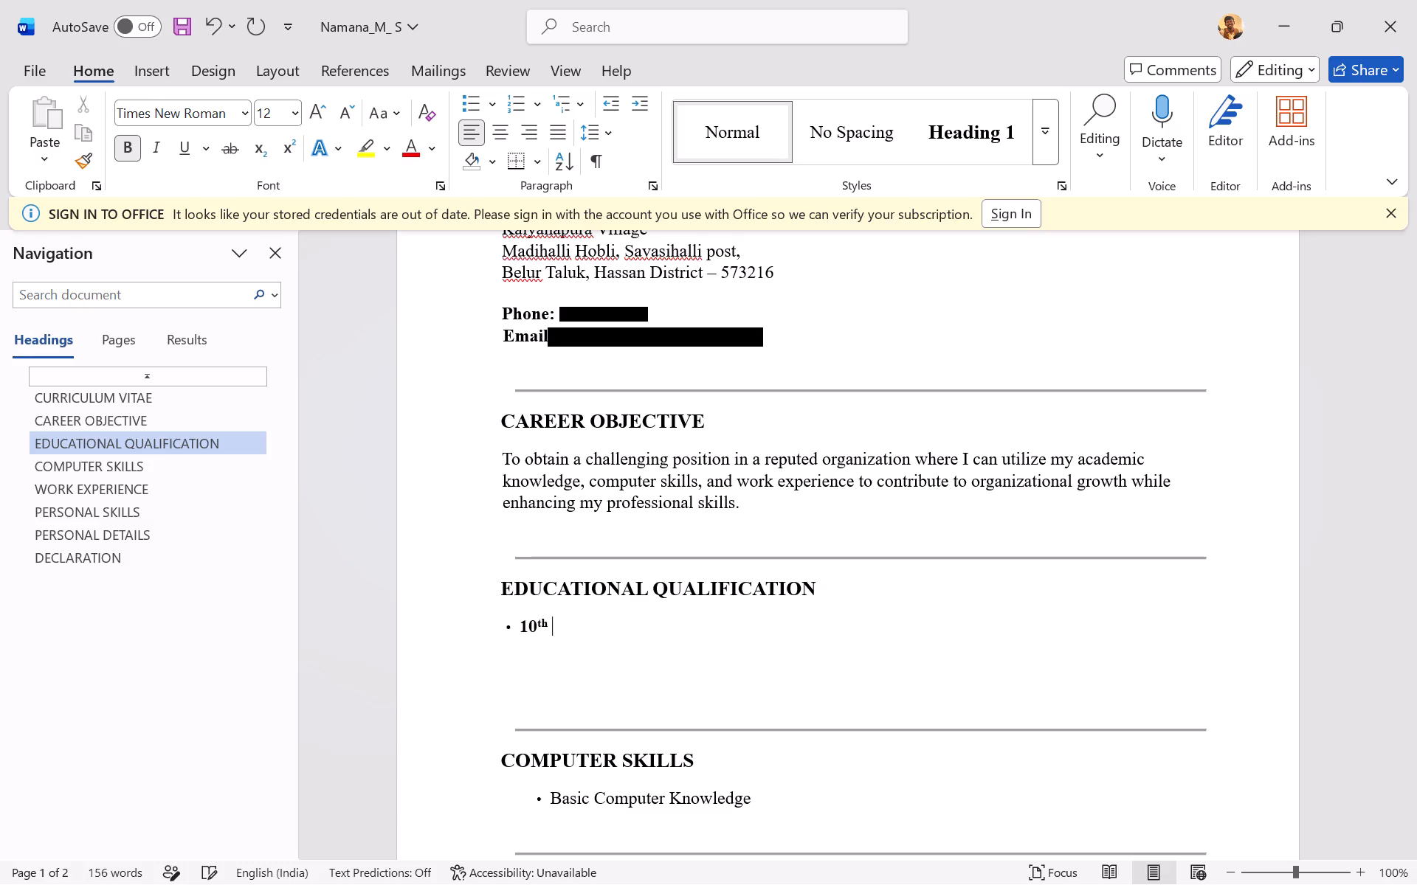
{"action": "key", "text": "BackSpace"}
{"action": "key", "text": "BackSpace"}
{"action": "key", "text": "BackSpace"}
{"action": "key", "text": "BackSpace"}
{"action": "key", "text": "BackSpace"}
{"action": "type", "text": "SL"}
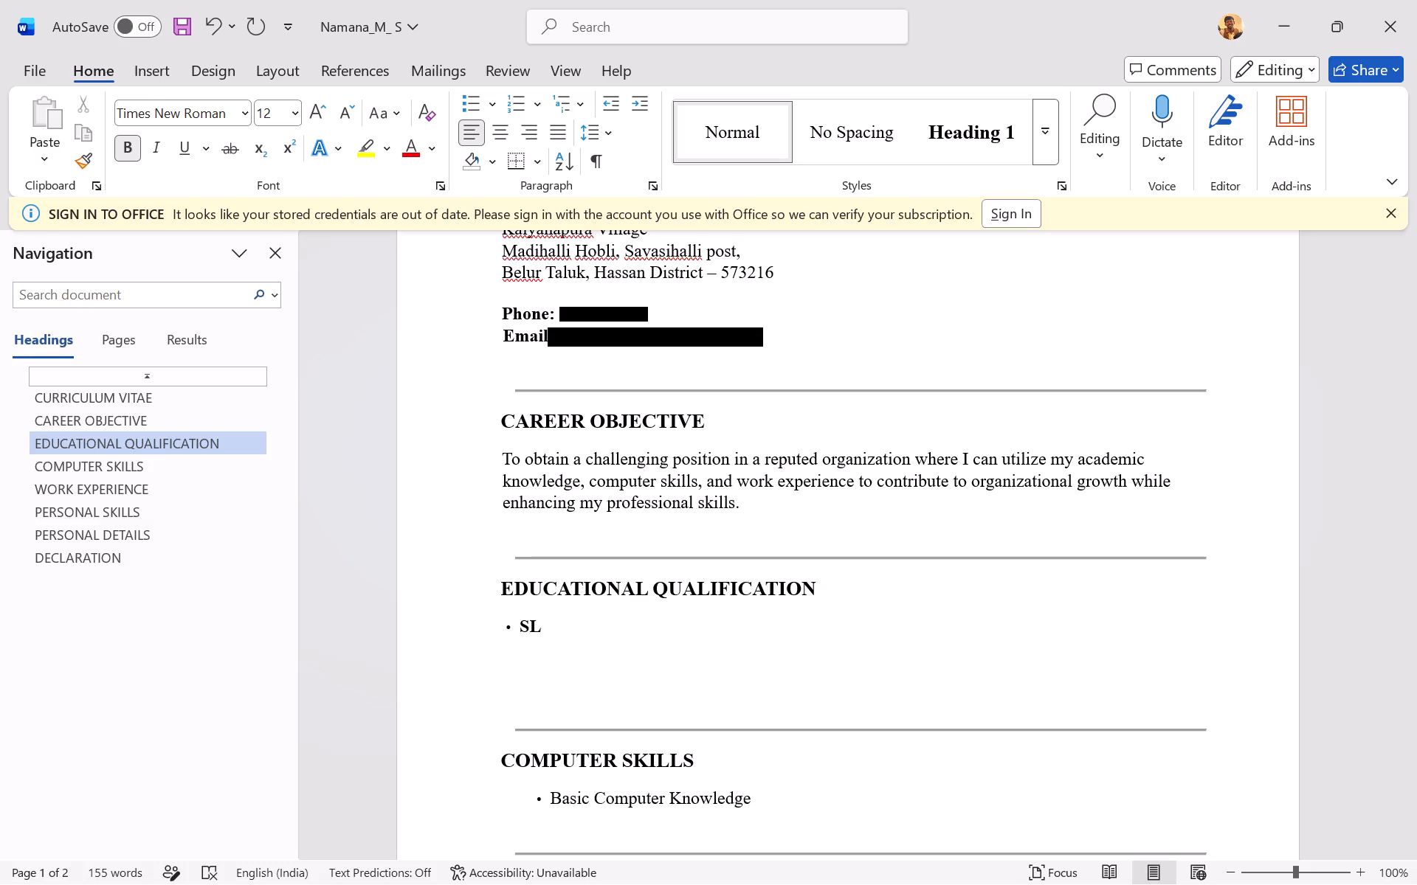
{"action": "key", "text": "BackSpace"}
{"action": "key", "text": "shift+s"}
{"action": "type", "text": "LC"}
{"action": "key", "text": "space"}
{"action": "key", "text": "minus"}
Add "PUC-" on a new line below the SSLC entry under EDUCATIONAL QUALIFICATION.
{"action": "scroll", "coordinate": [608, 630], "scroll_direction": "left", "scroll_amount": 1}
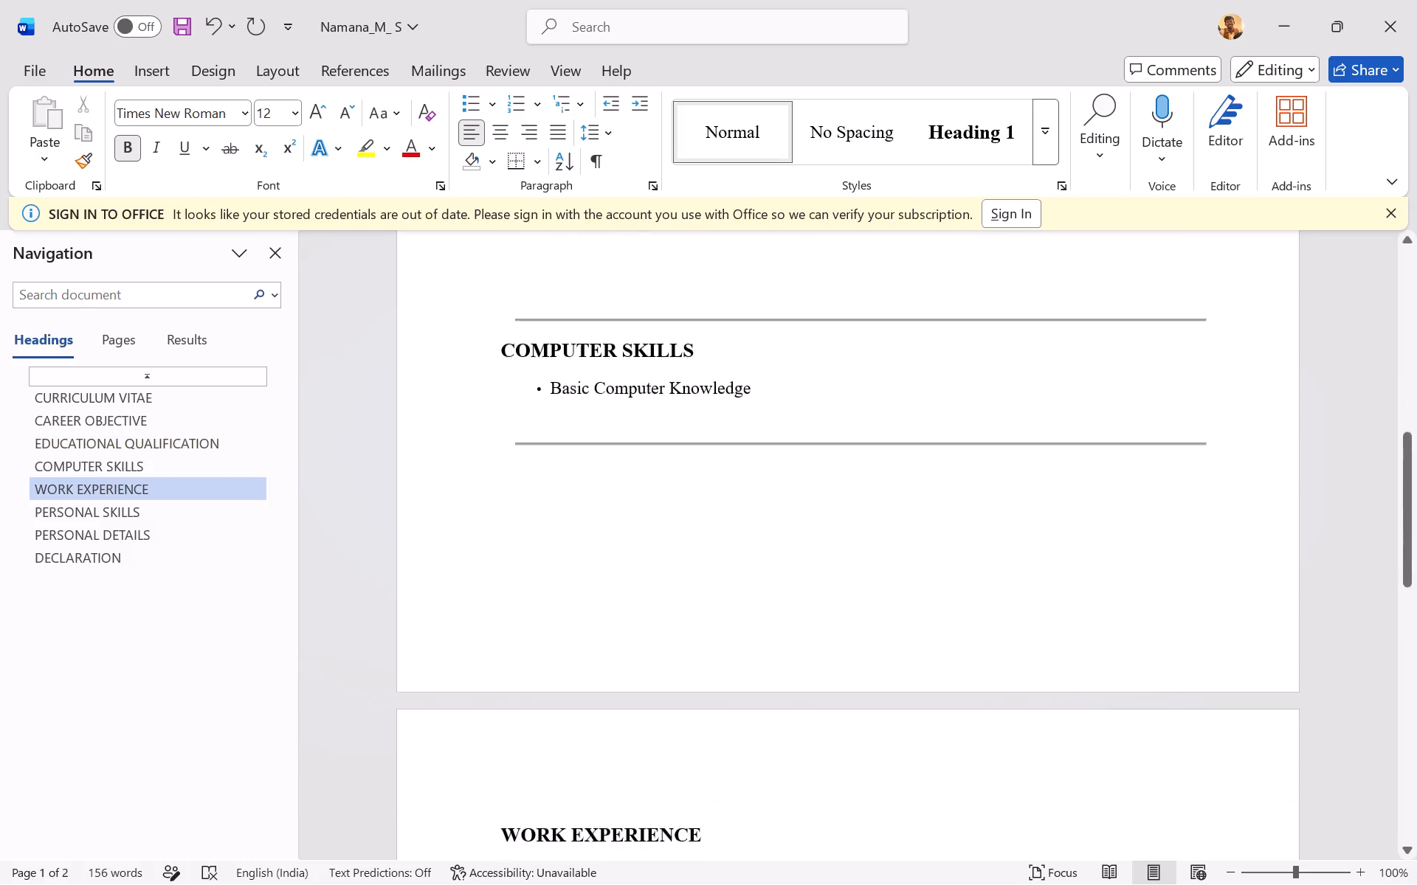
{"action": "scroll", "coordinate": [608, 630], "scroll_direction": "left", "scroll_amount": 1}
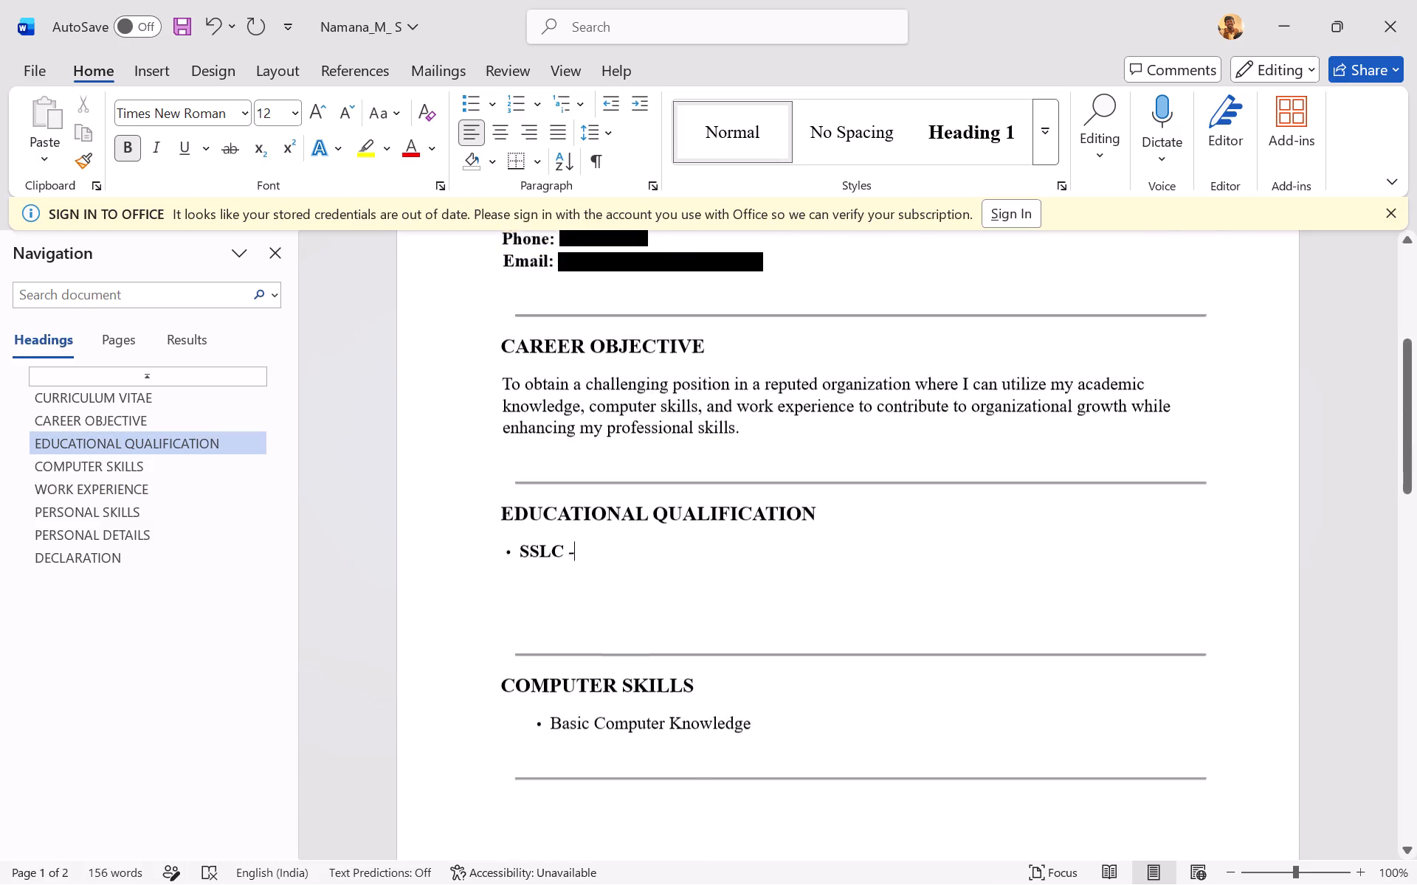
{"action": "scroll", "coordinate": [608, 630], "scroll_direction": "left", "scroll_amount": 1}
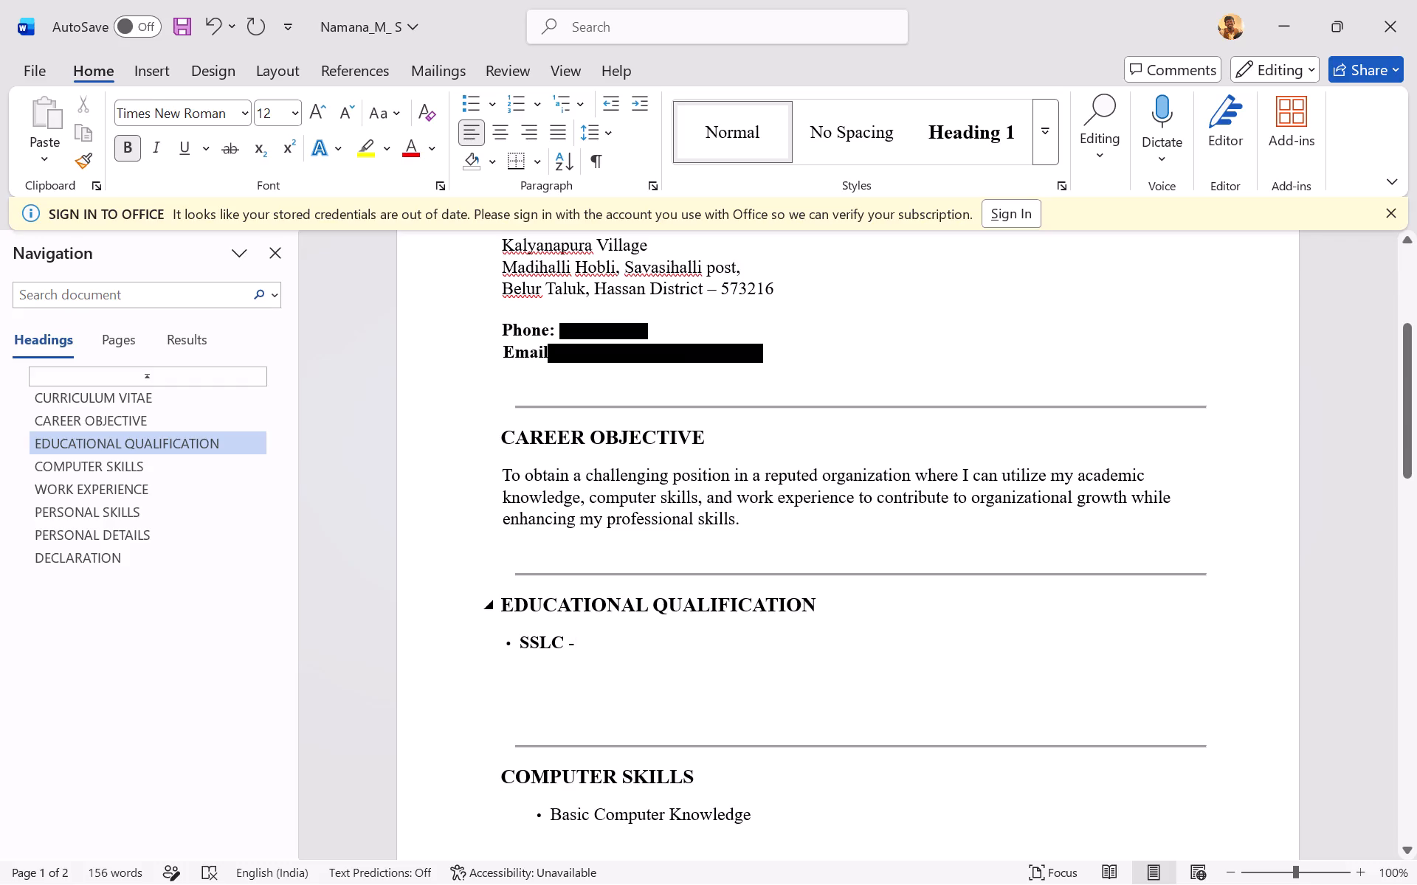
{"action": "key", "text": "Return"}
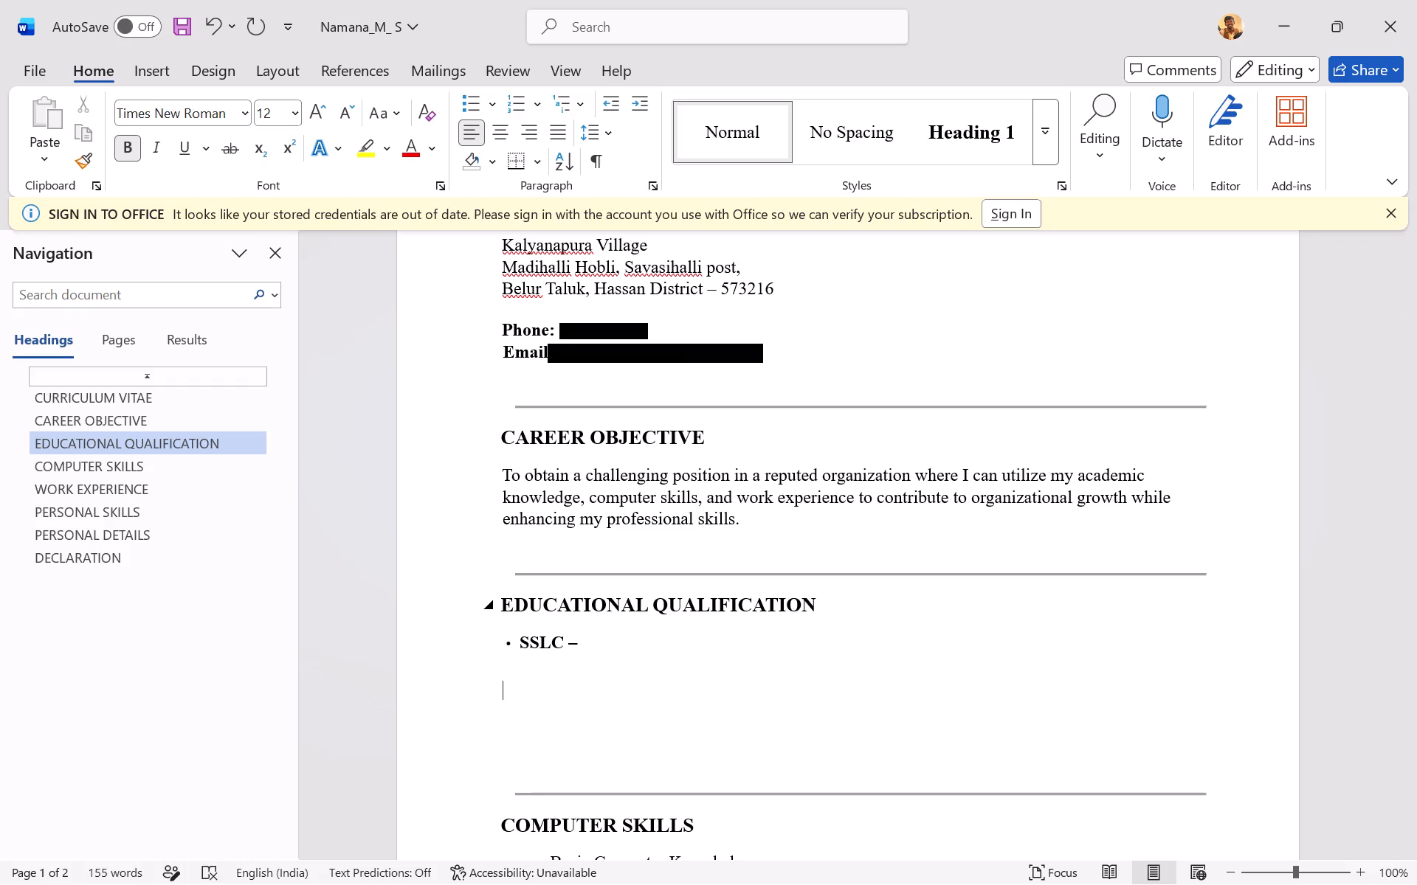
{"action": "type", "text": "PUC"}
{"action": "key", "text": "equal"}
{"action": "key", "text": "BackSpace"}
{"action": "key", "text": "minus"}
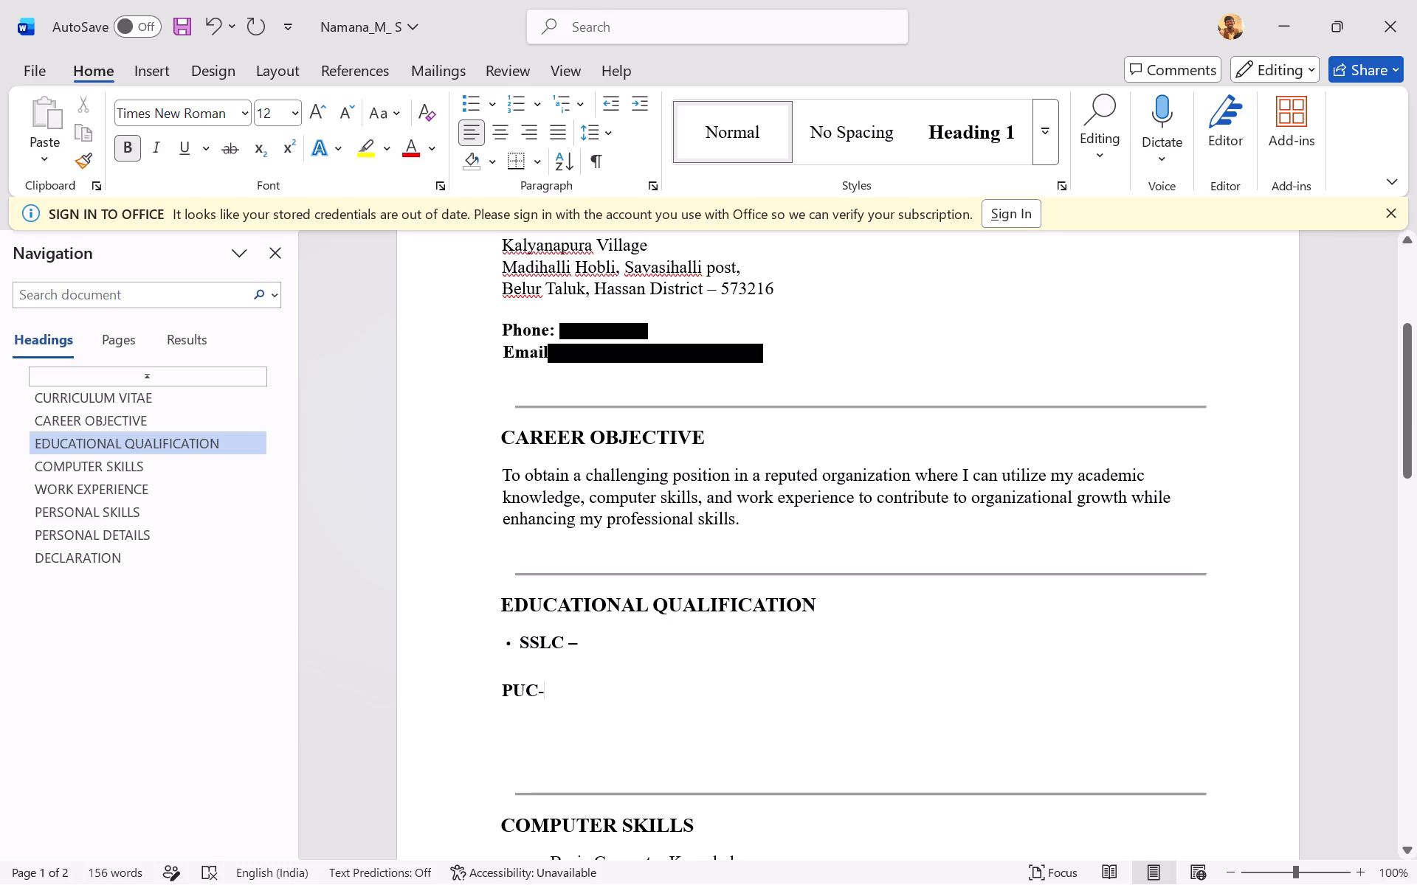
Add a space after the dash in the SSLC entry.
{"action": "left_click", "coordinate": [611, 648]}
{"action": "key", "text": "space"}
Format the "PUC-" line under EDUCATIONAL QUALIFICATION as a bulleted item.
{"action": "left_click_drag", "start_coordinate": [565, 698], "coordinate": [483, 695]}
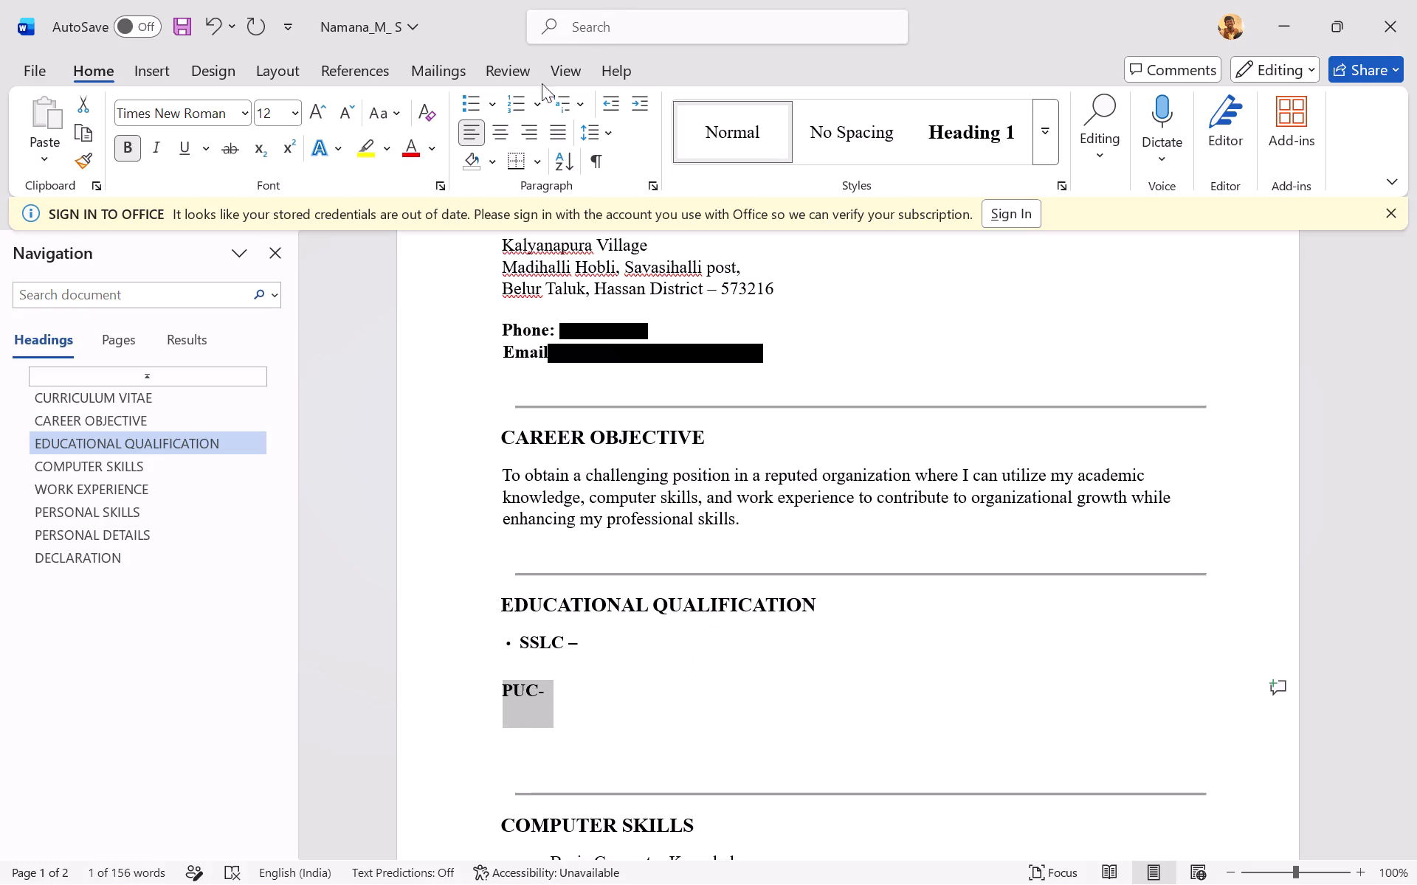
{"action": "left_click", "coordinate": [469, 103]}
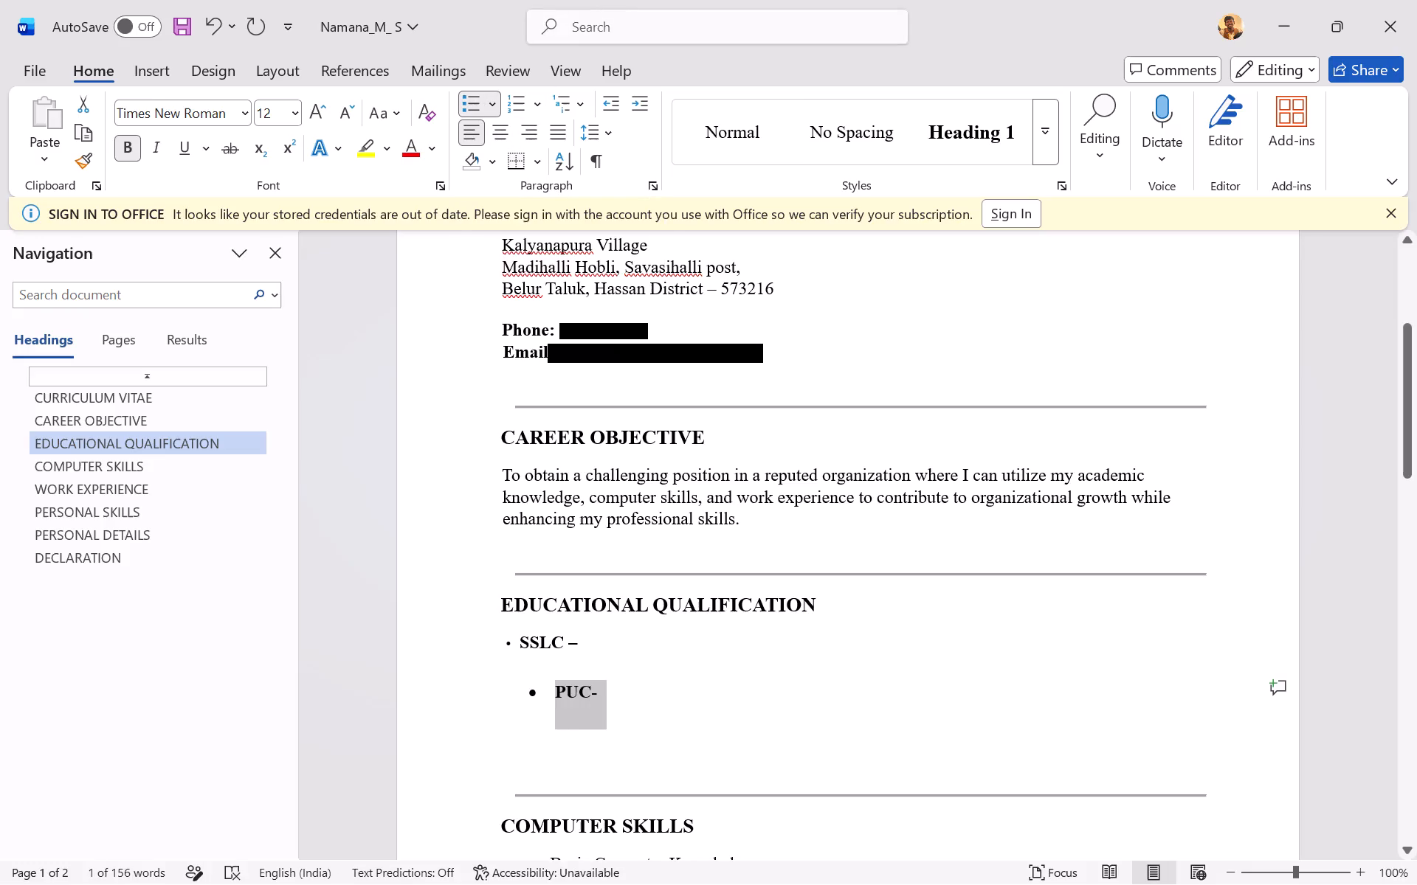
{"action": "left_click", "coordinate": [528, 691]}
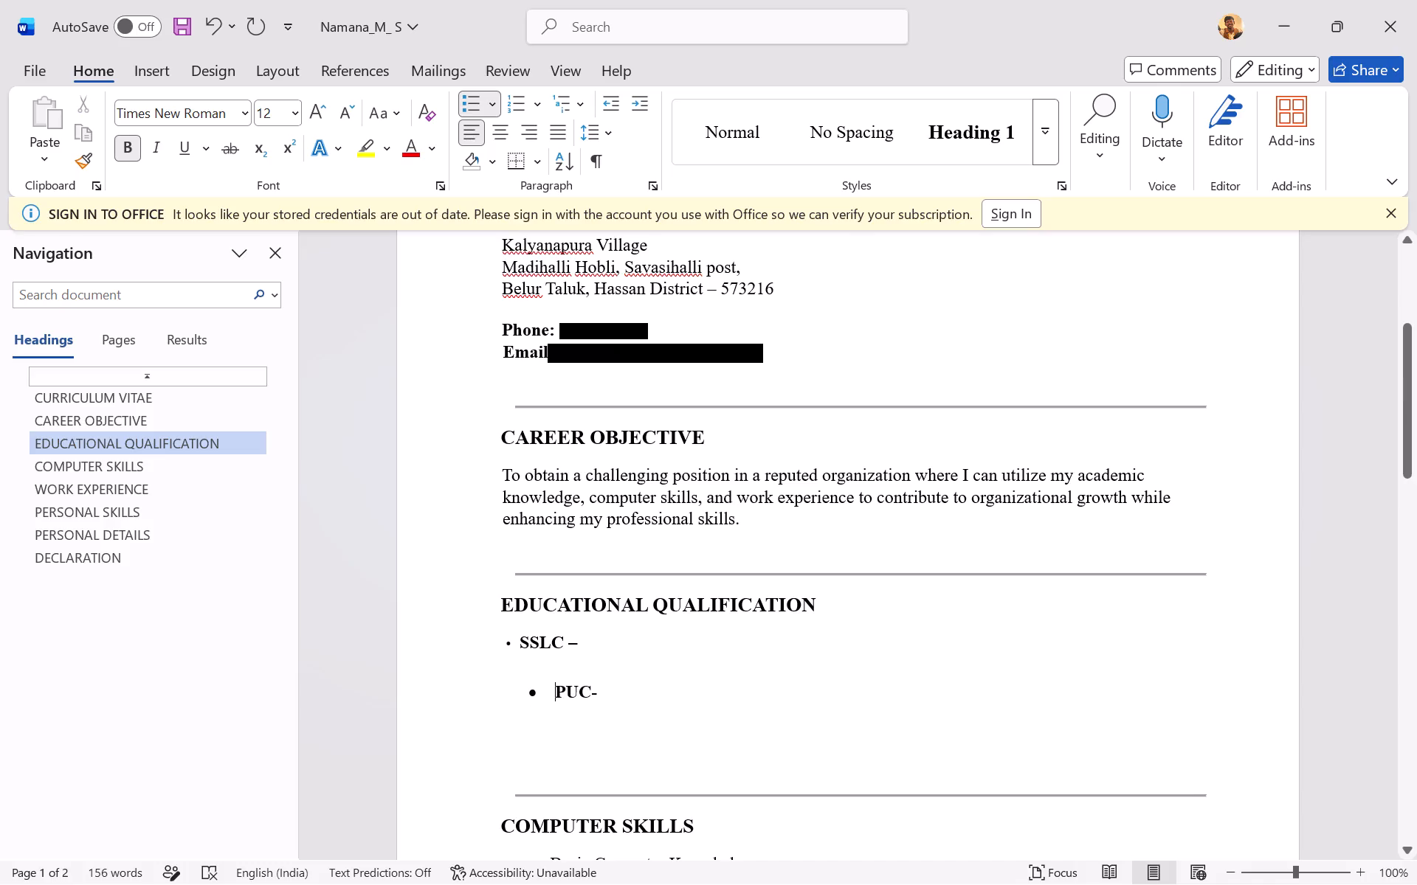
Complete the SSLC bullet with the school name "GPU high school arehalli.".
{"action": "left_click", "coordinate": [588, 637]}
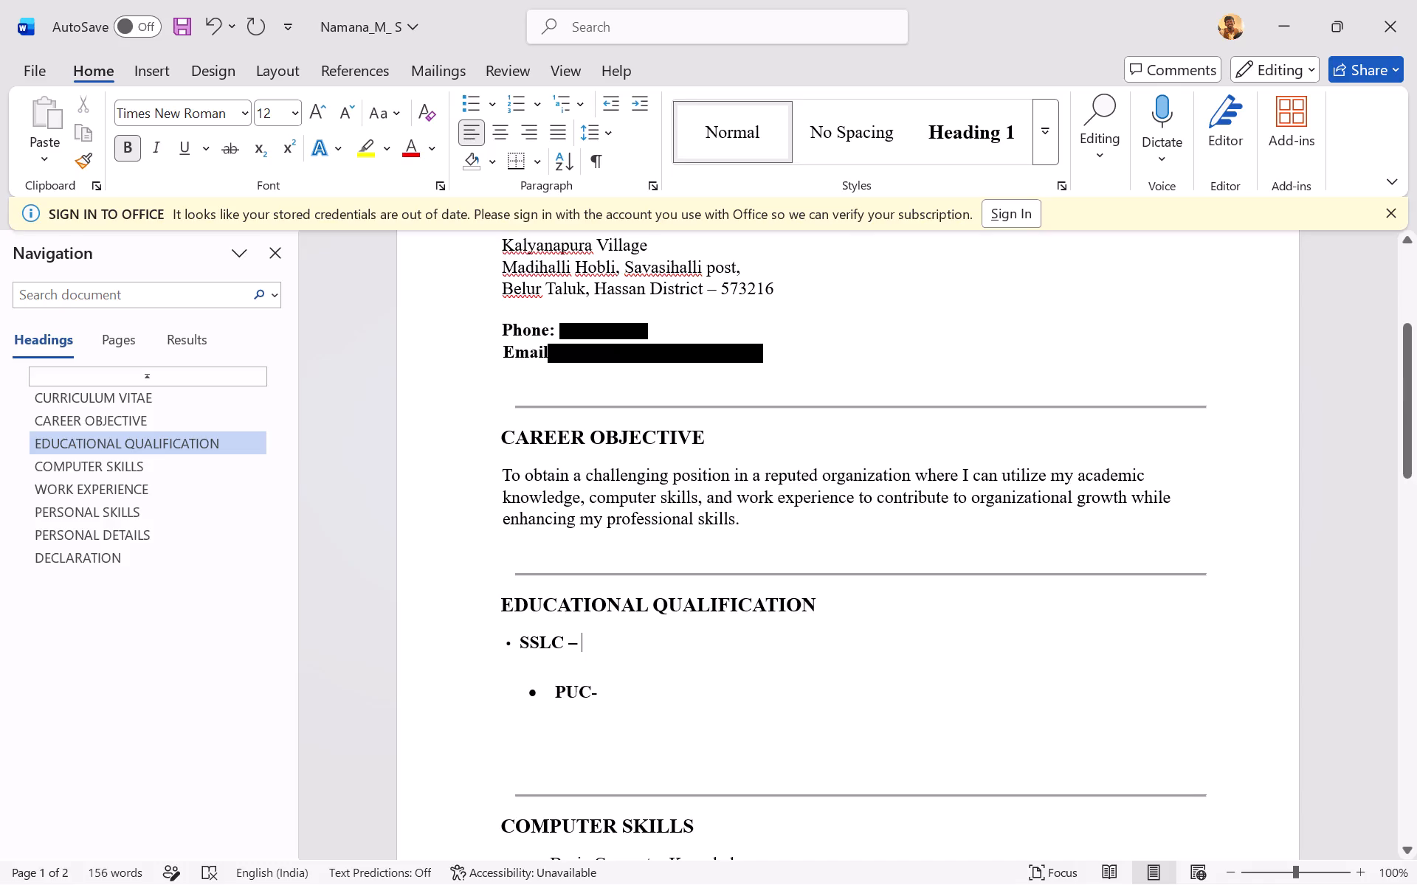
{"action": "type", "text": "GP"}
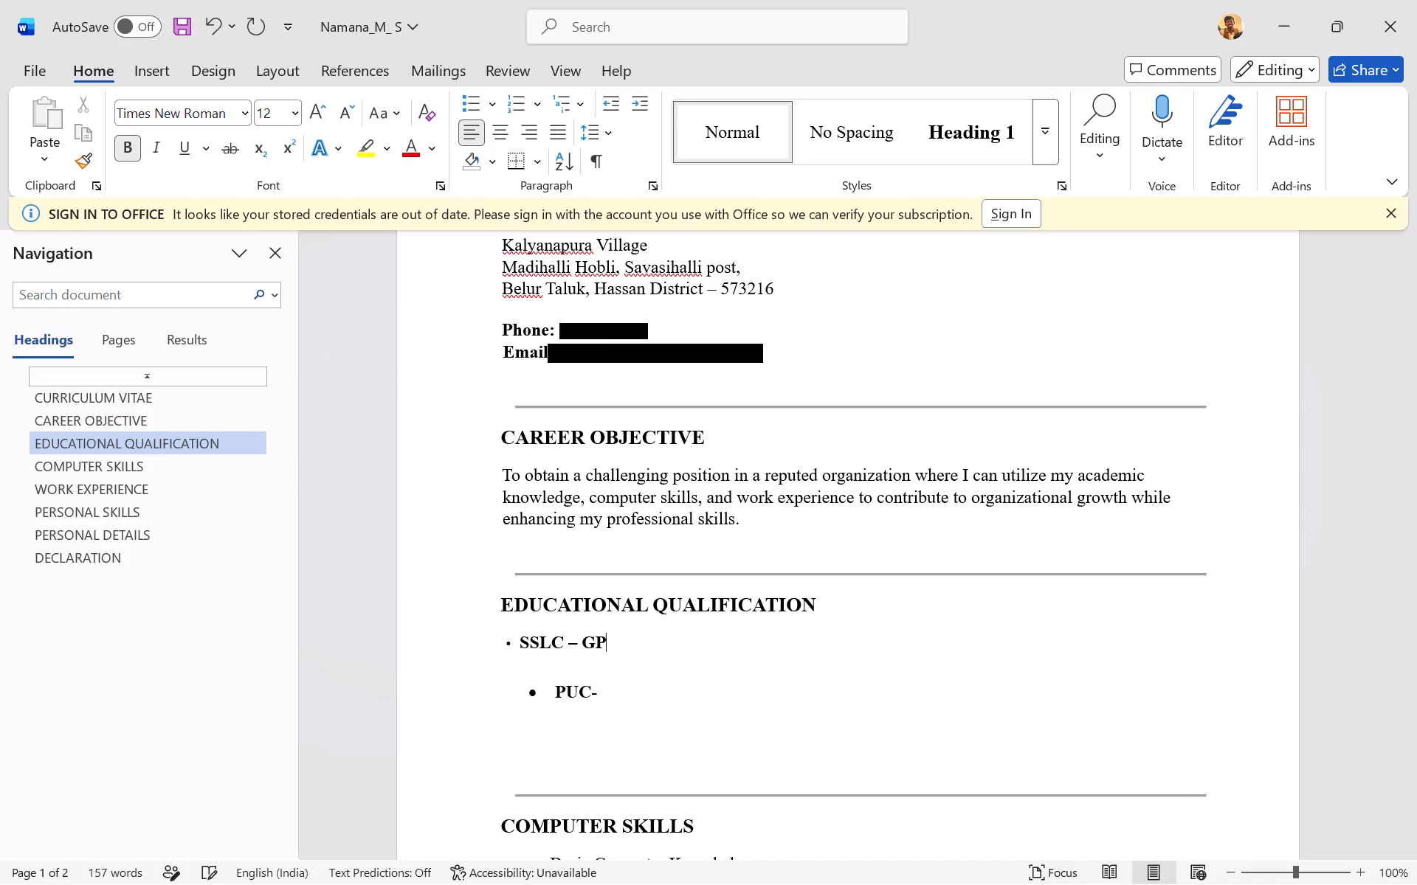
{"action": "type", "text": "U high school"}
{"action": "key", "text": "space"}
{"action": "type", "text": "arehalli"}
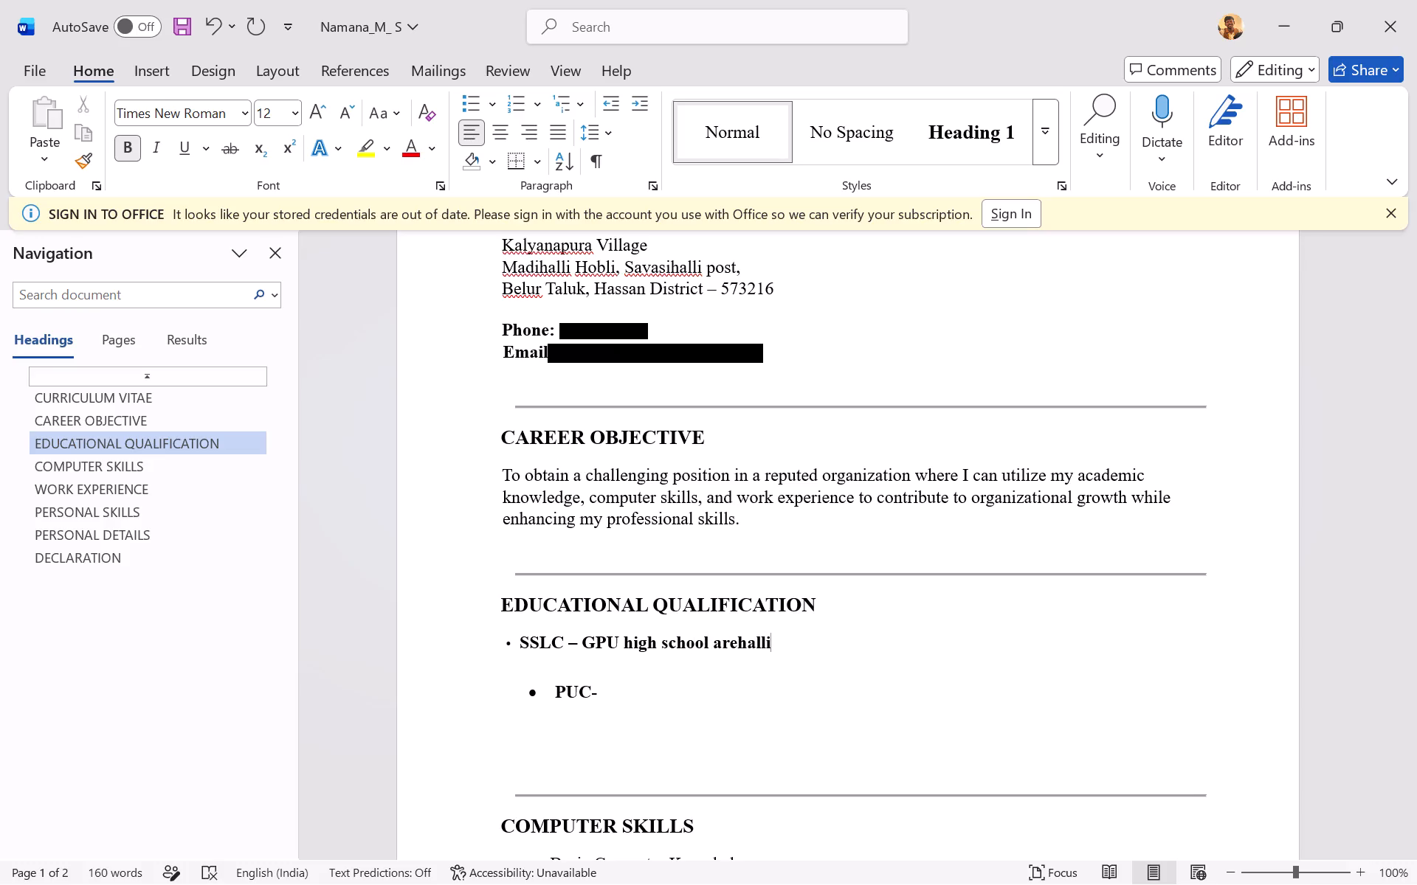
{"action": "key", "text": "period"}
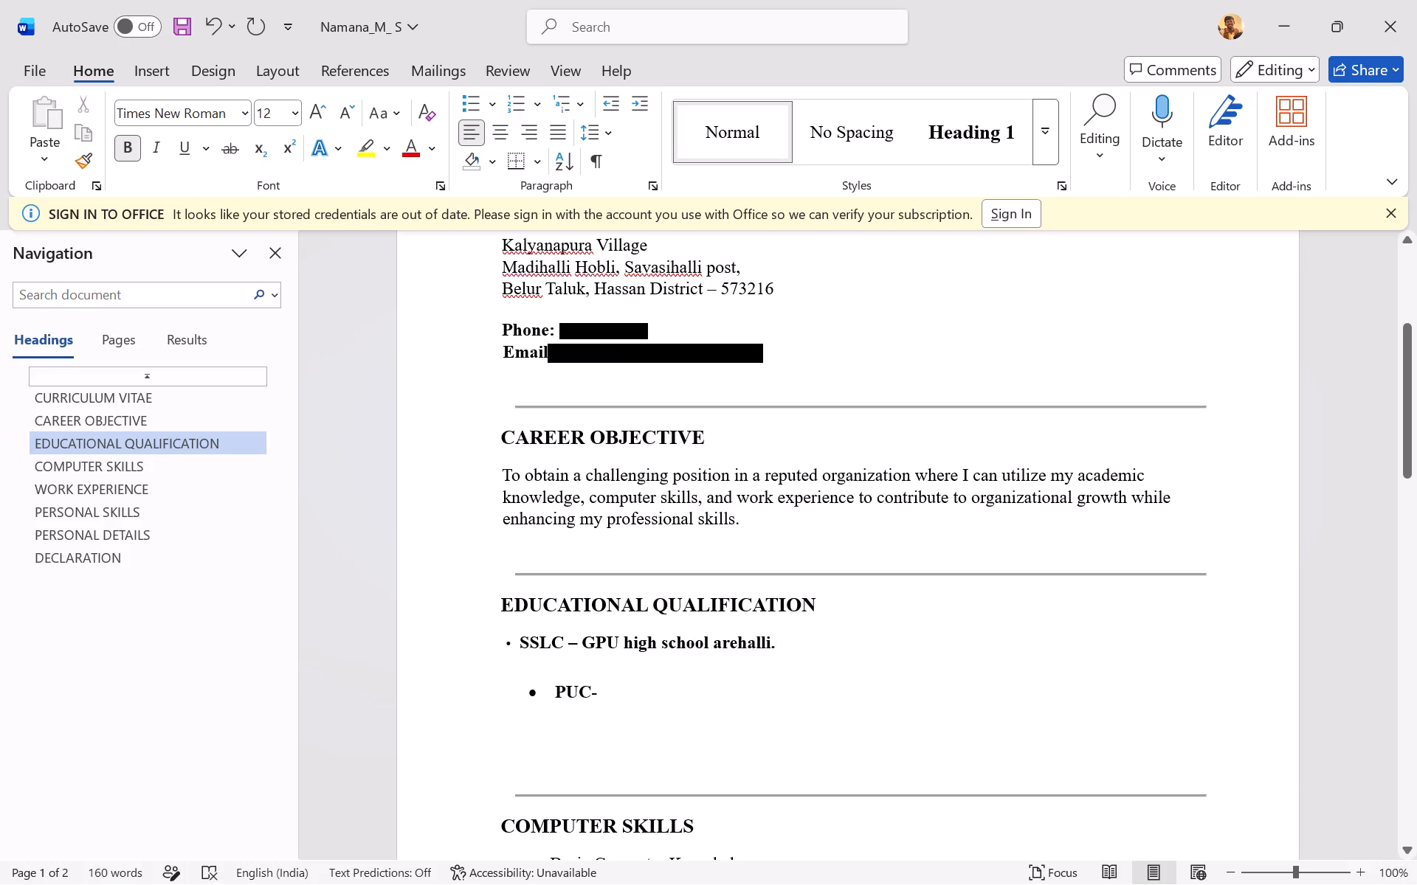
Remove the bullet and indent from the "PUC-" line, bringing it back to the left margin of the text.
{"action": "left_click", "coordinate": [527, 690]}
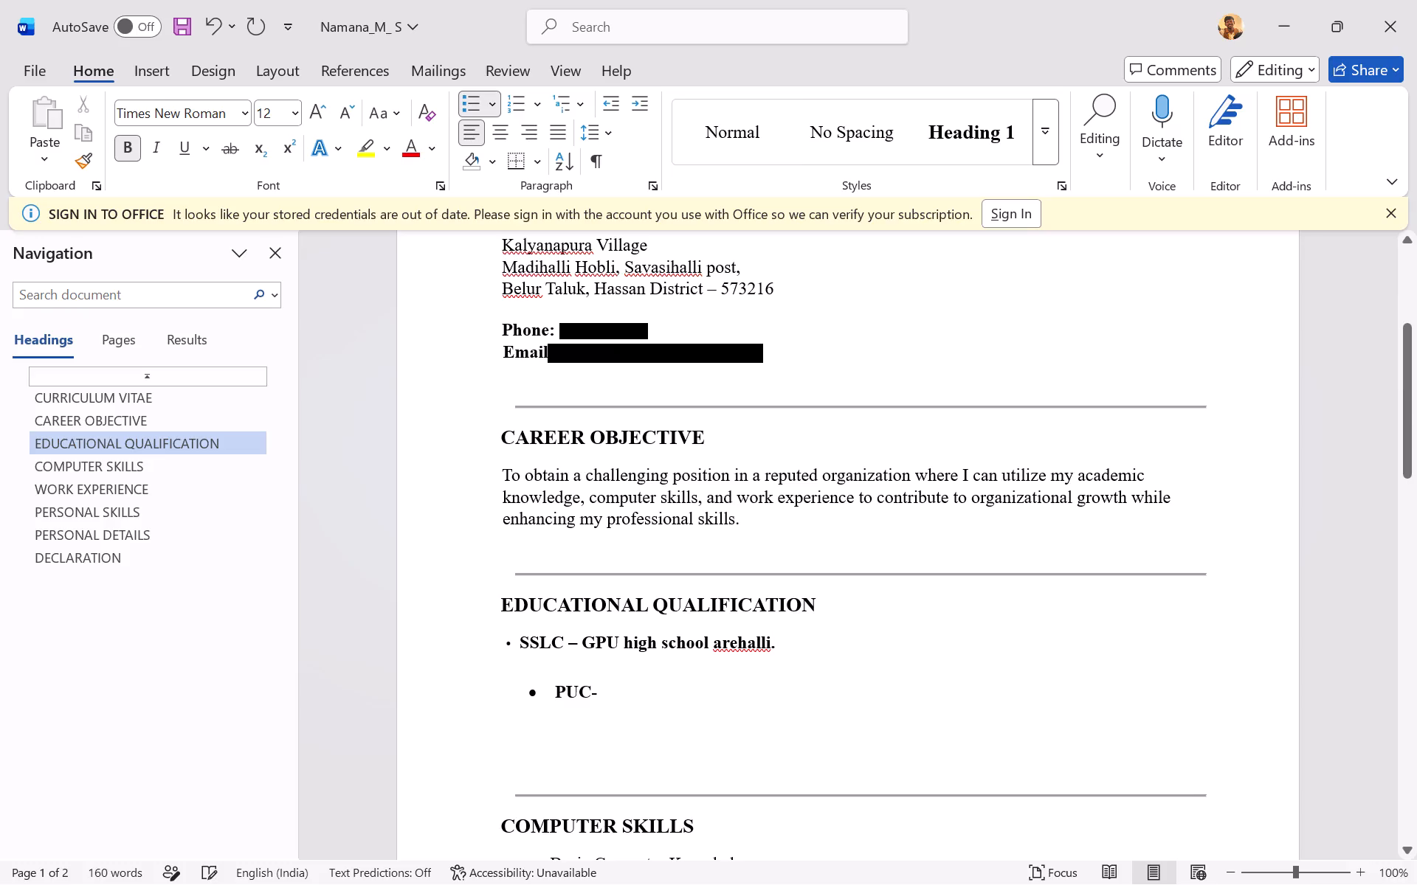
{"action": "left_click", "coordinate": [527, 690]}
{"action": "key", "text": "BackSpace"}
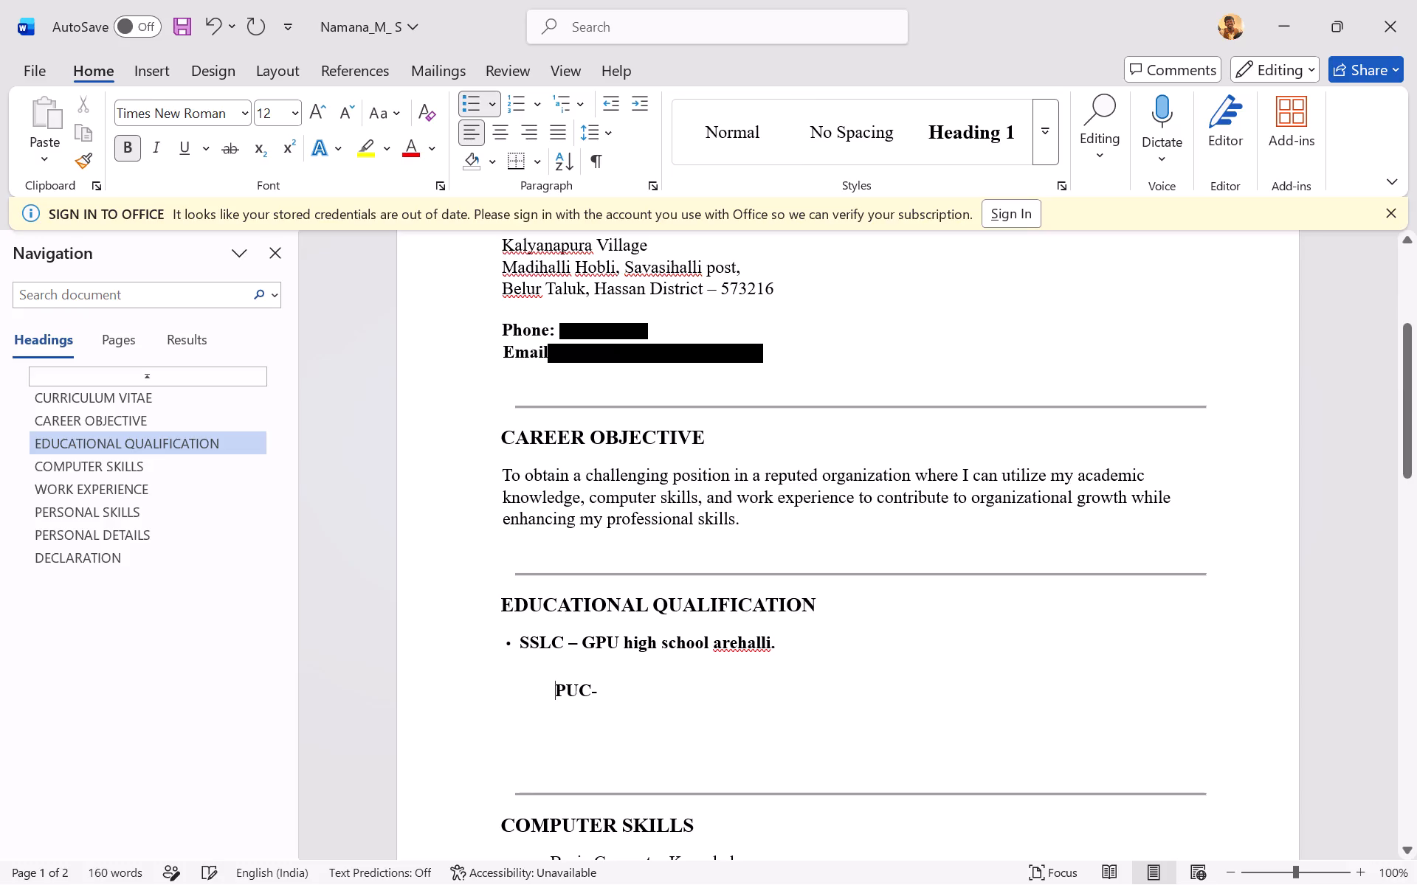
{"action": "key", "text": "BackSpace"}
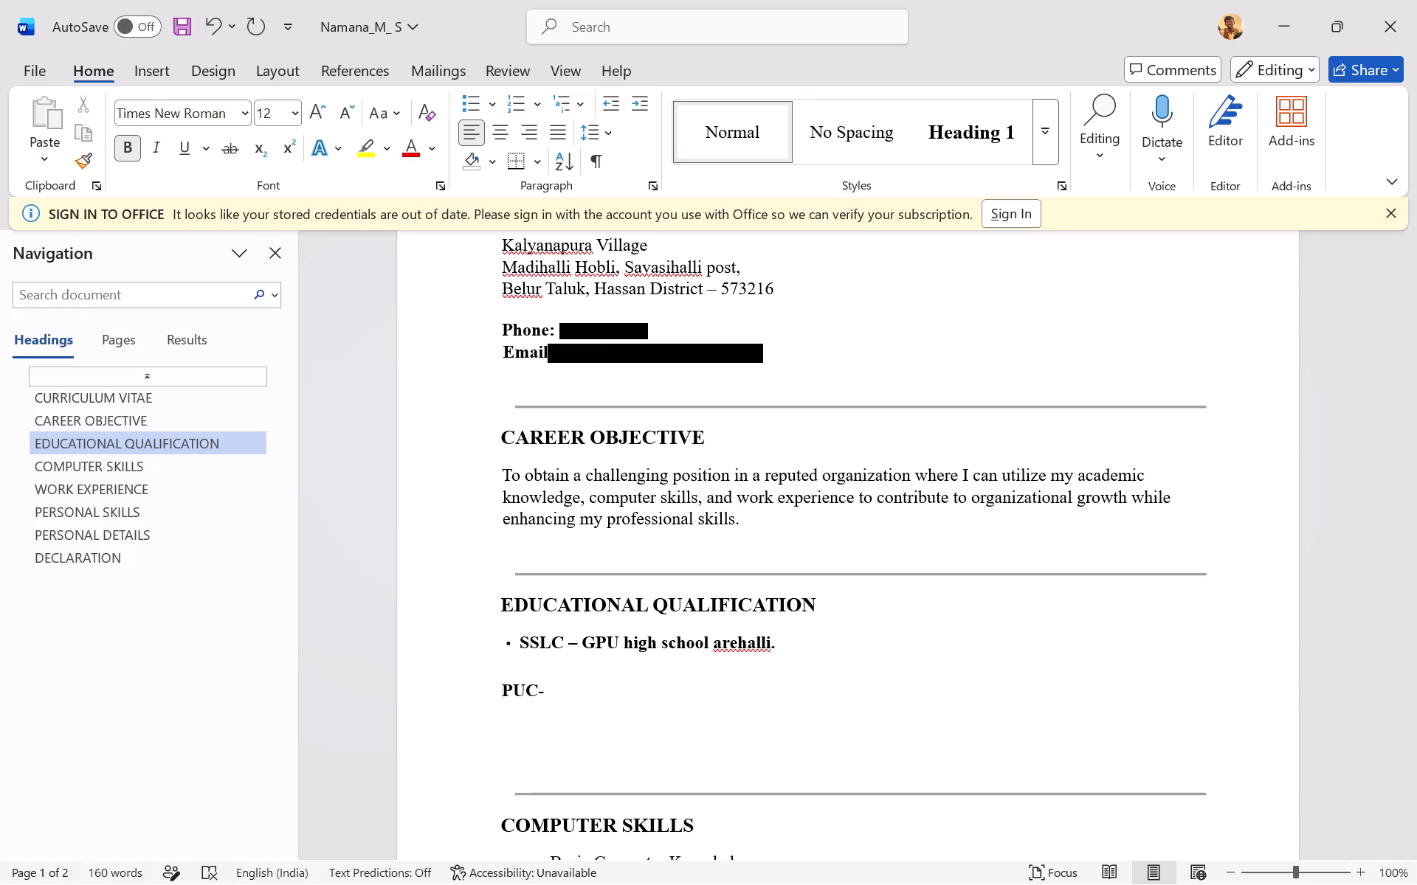
Extend the PUC line with the college name so that it reads "PUC-MES PU college".
{"action": "left_click", "coordinate": [560, 691]}
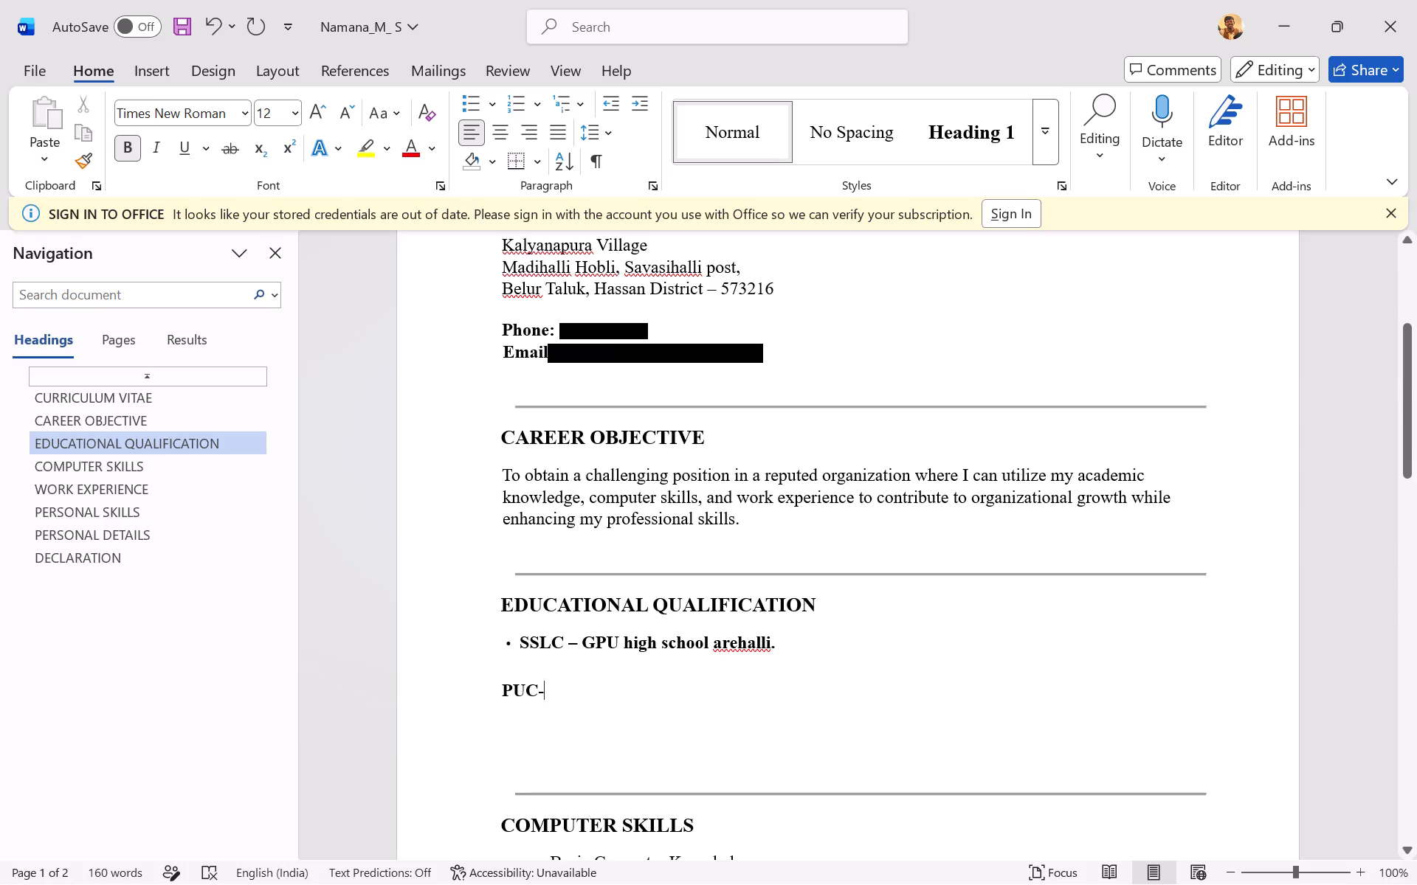
{"action": "key", "text": "shift+n"}
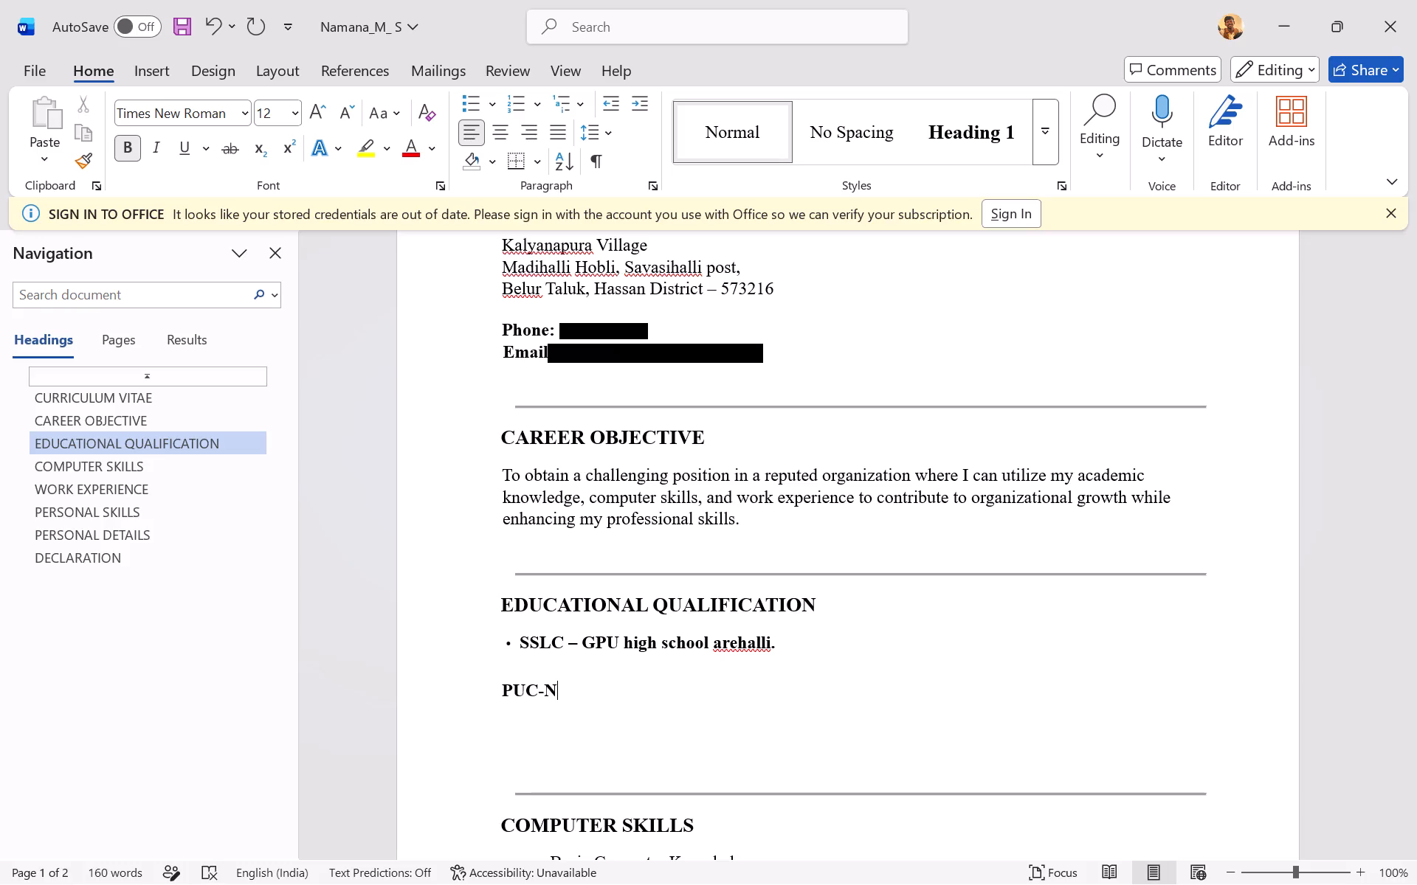
{"action": "key", "text": "BackSpace"}
{"action": "key", "text": "shift+m"}
{"action": "key", "text": "shift+a"}
{"action": "key", "text": "shift+s"}
{"action": "key", "text": "BackSpace"}
{"action": "key", "text": "BackSpace"}
{"action": "type", "text": "ES"}
{"action": "key", "text": "space"}
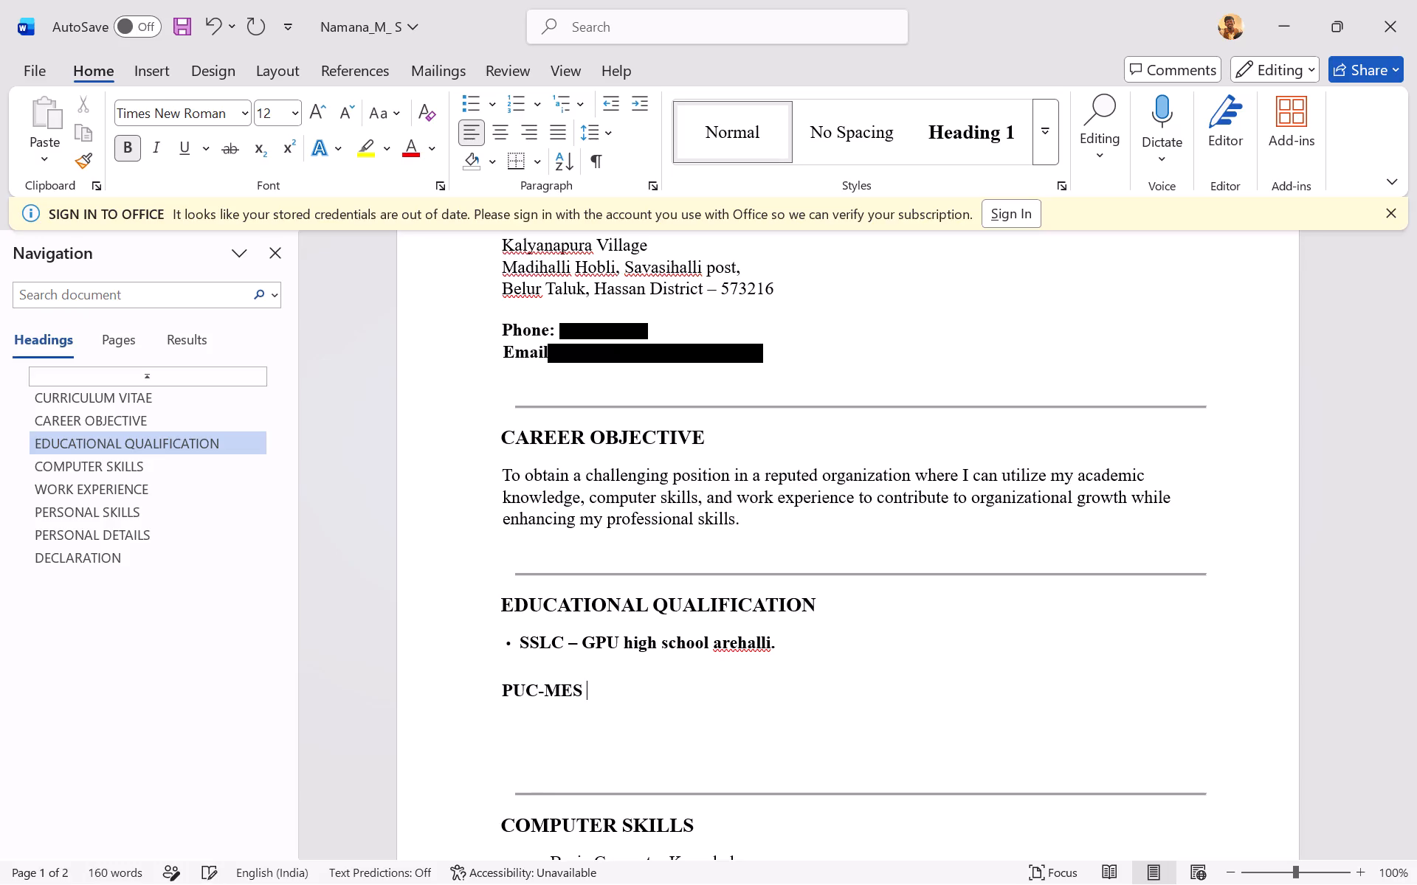
{"action": "type", "text": "pu"}
{"action": "key", "text": "BackSpace"}
{"action": "key", "text": "BackSpace"}
{"action": "key", "text": "shift+p"}
{"action": "key", "text": "shift+u"}
{"action": "key", "text": "space"}
{"action": "type", "text": "college"}
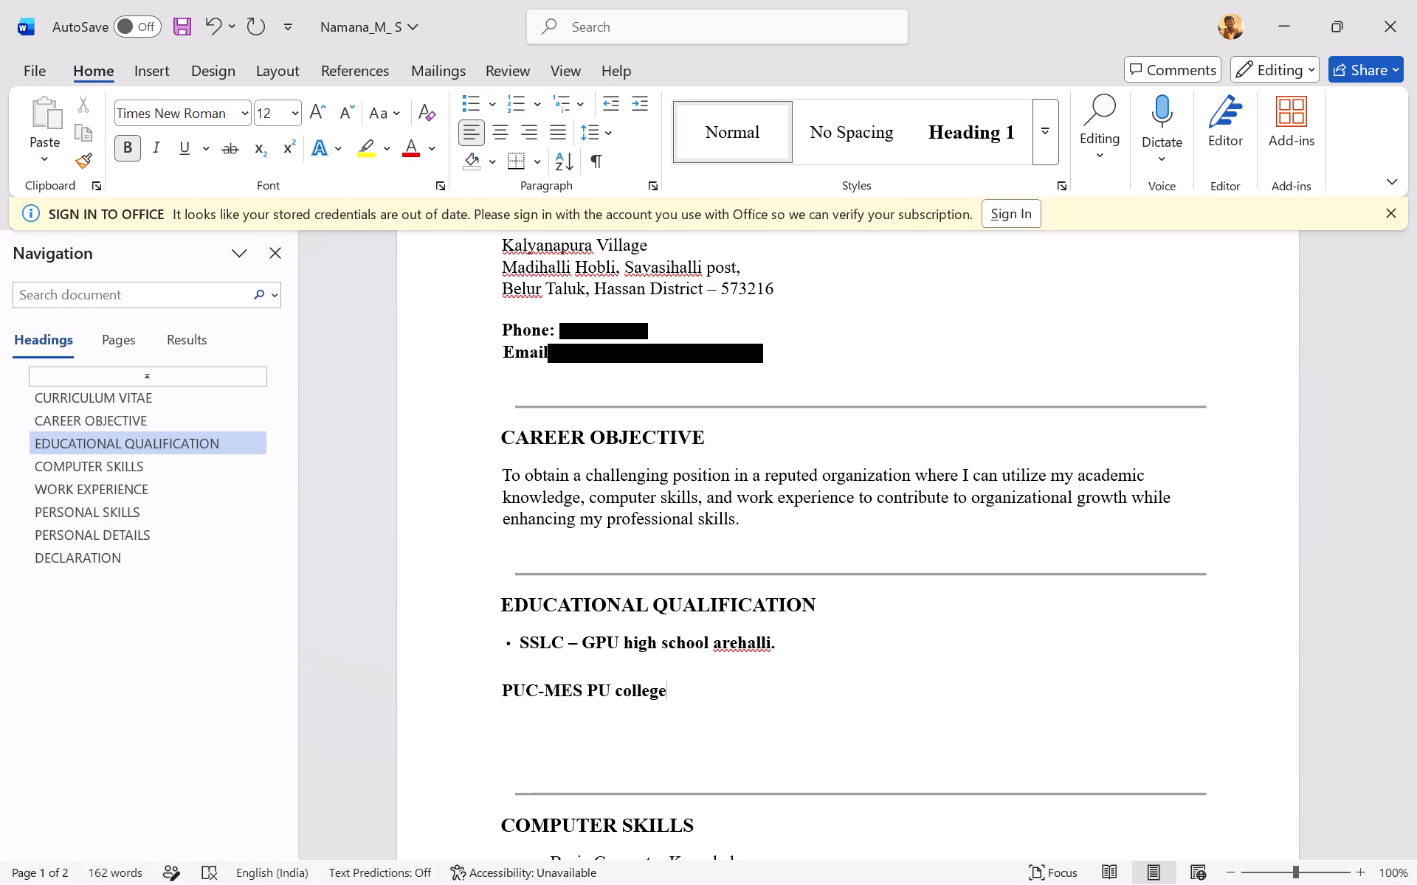
{"action": "key", "text": "space"}
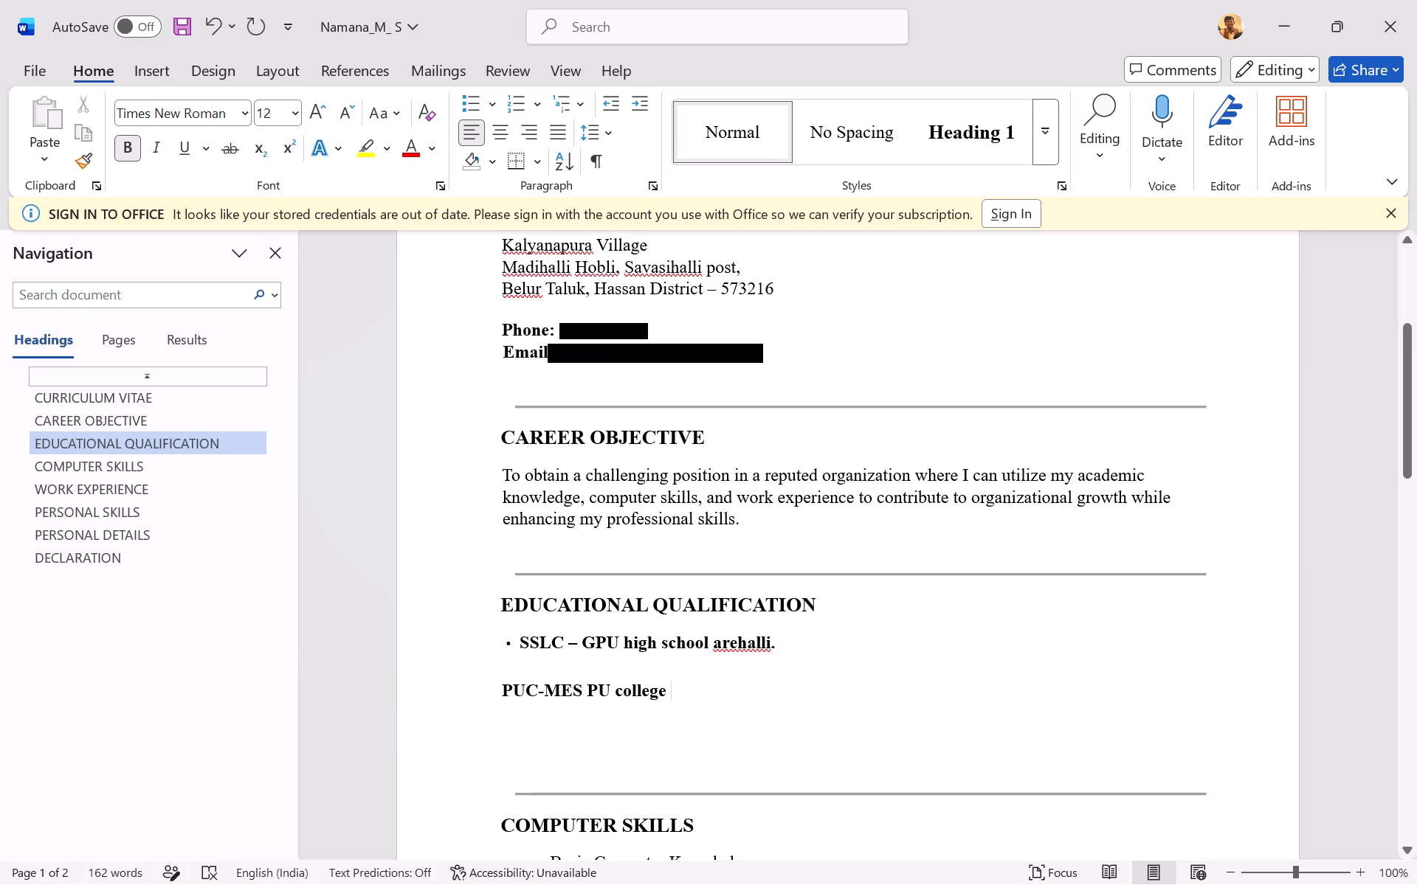
Apply bullet formatting to the SSLC and PUC lines together under EDUCATIONAL QUALIFICATION.
{"action": "left_click_drag", "start_coordinate": [502, 646], "coordinate": [729, 706]}
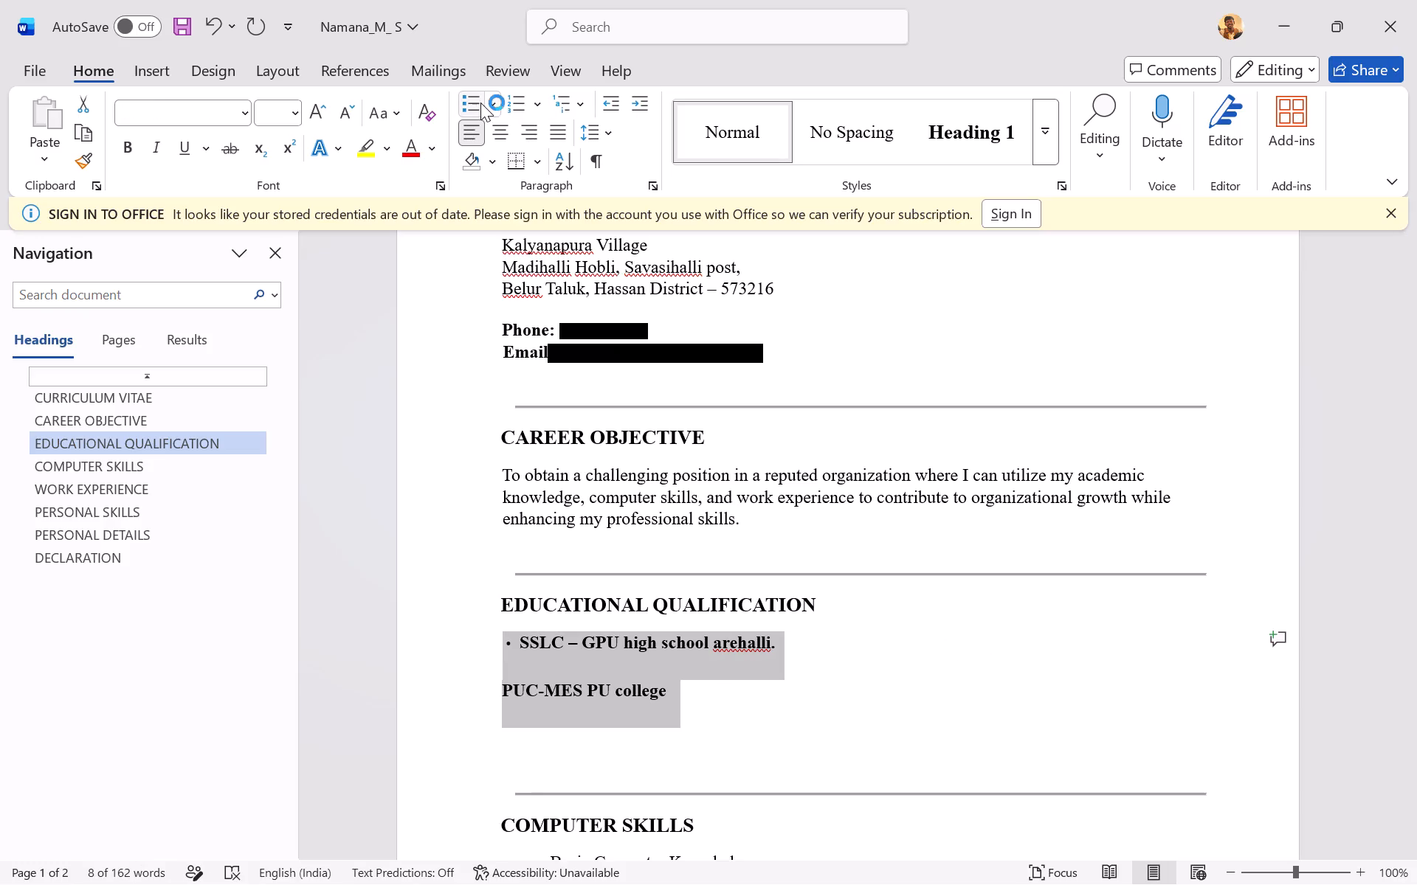
{"action": "left_click", "coordinate": [477, 103]}
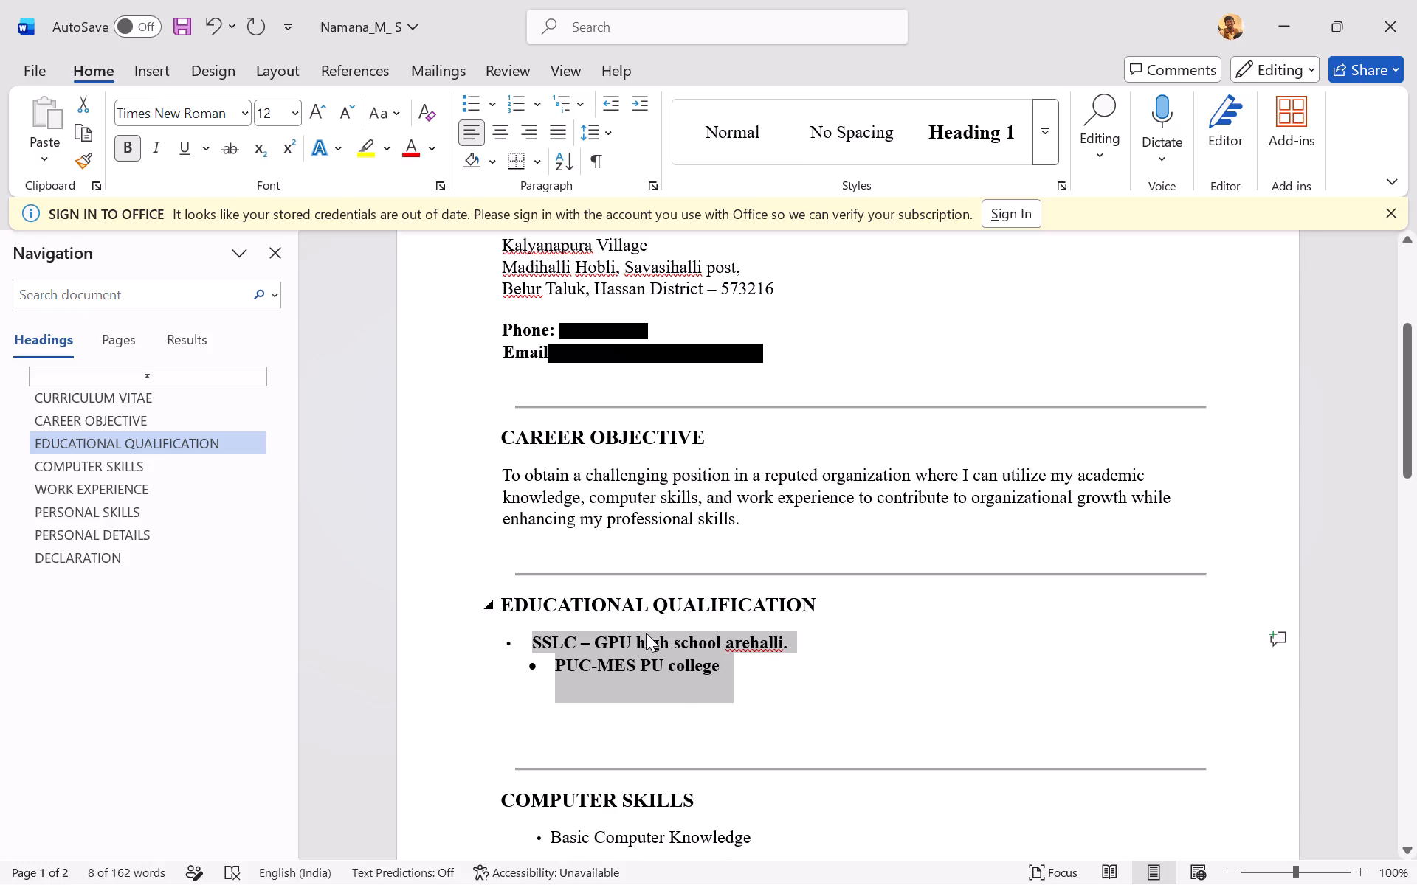
{"action": "left_click", "coordinate": [762, 664]}
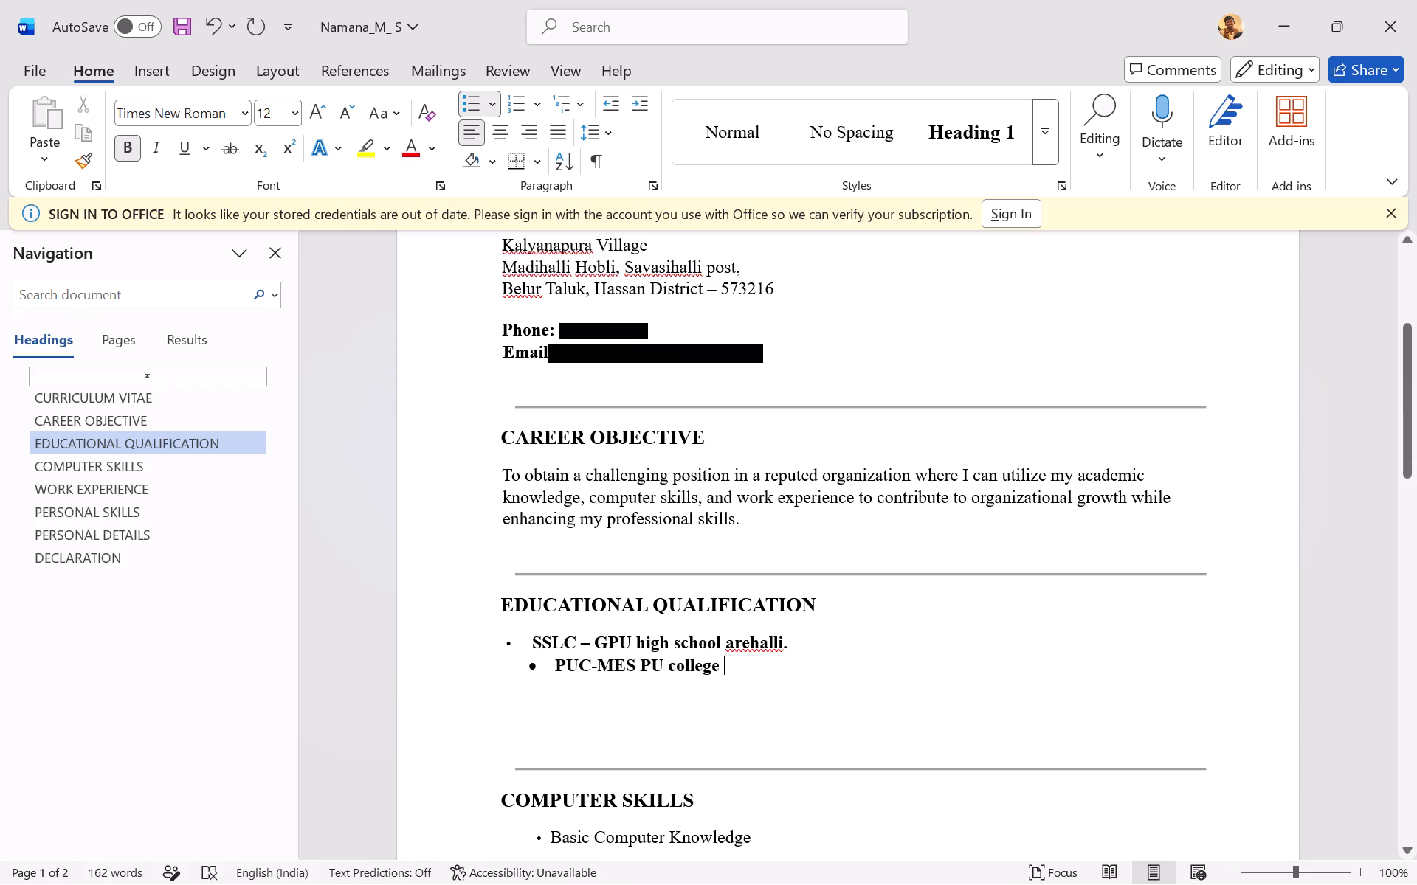
{"action": "left_click_drag", "start_coordinate": [744, 670], "coordinate": [497, 666]}
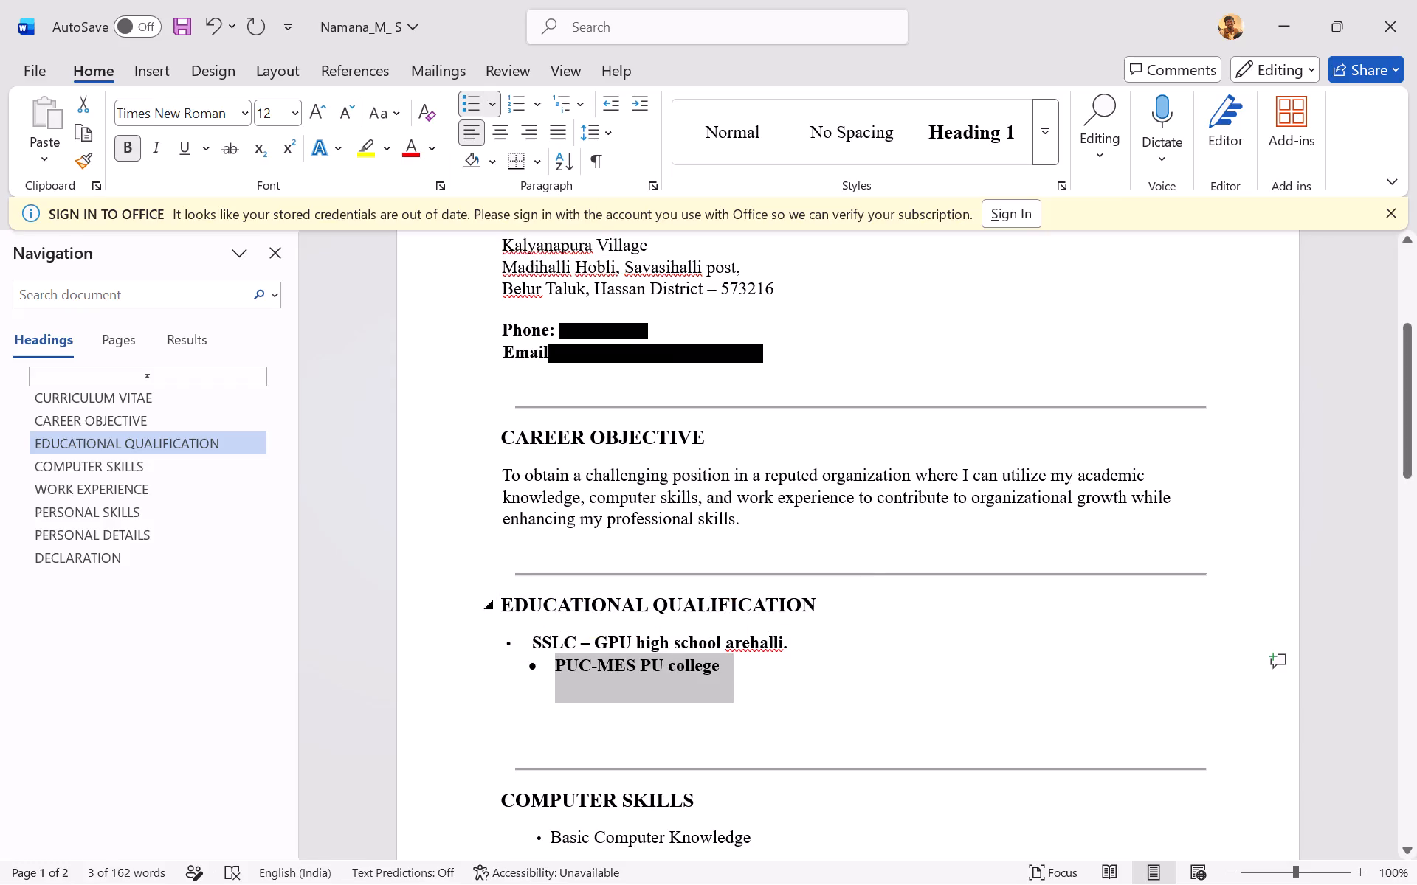
Append the place name "chickmagaluru" to the end of the PUC entry.
{"action": "left_click", "coordinate": [779, 671]}
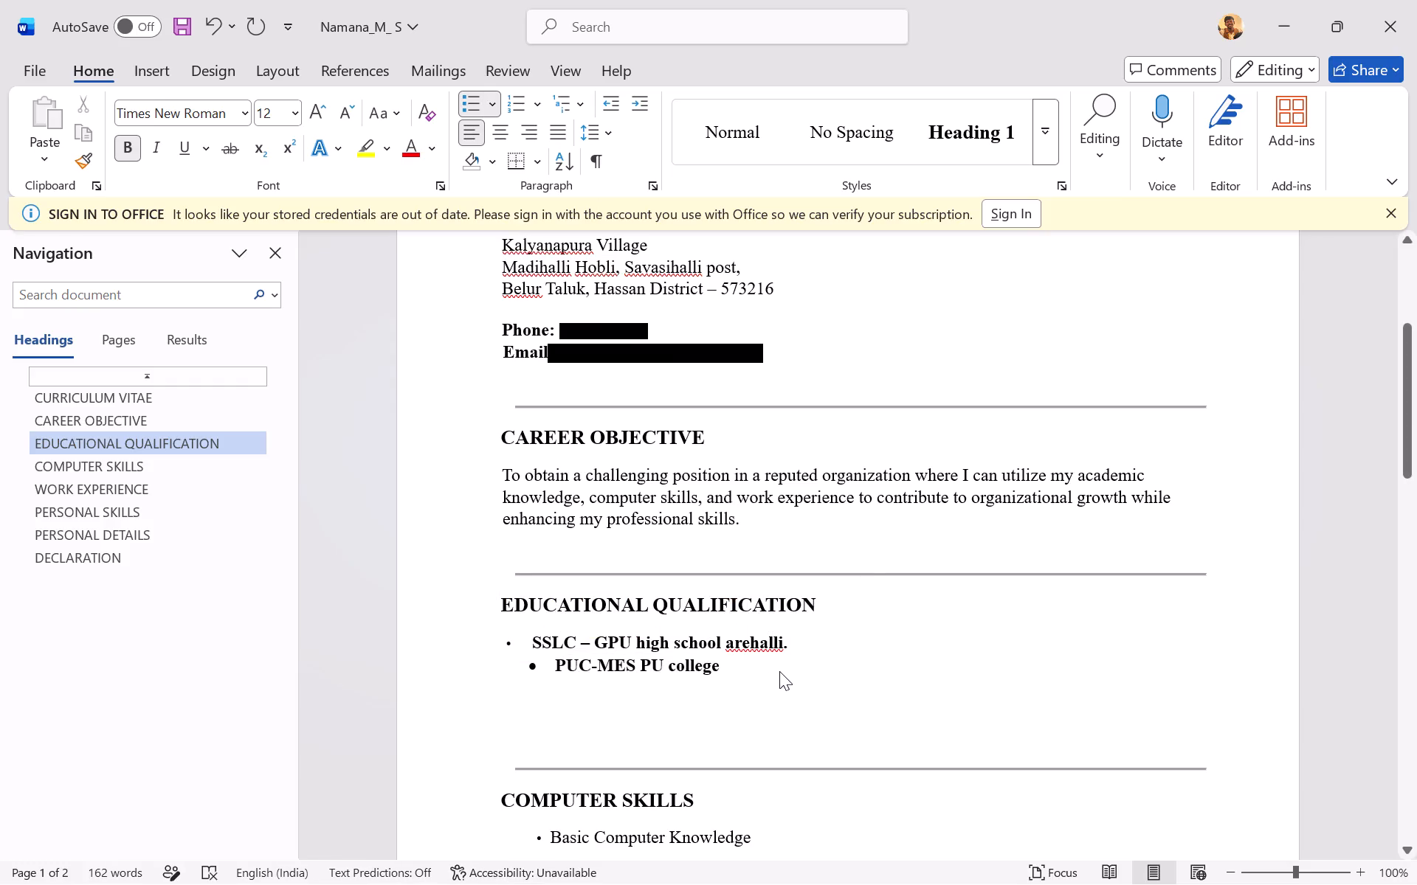
{"action": "type", "text": "chi"}
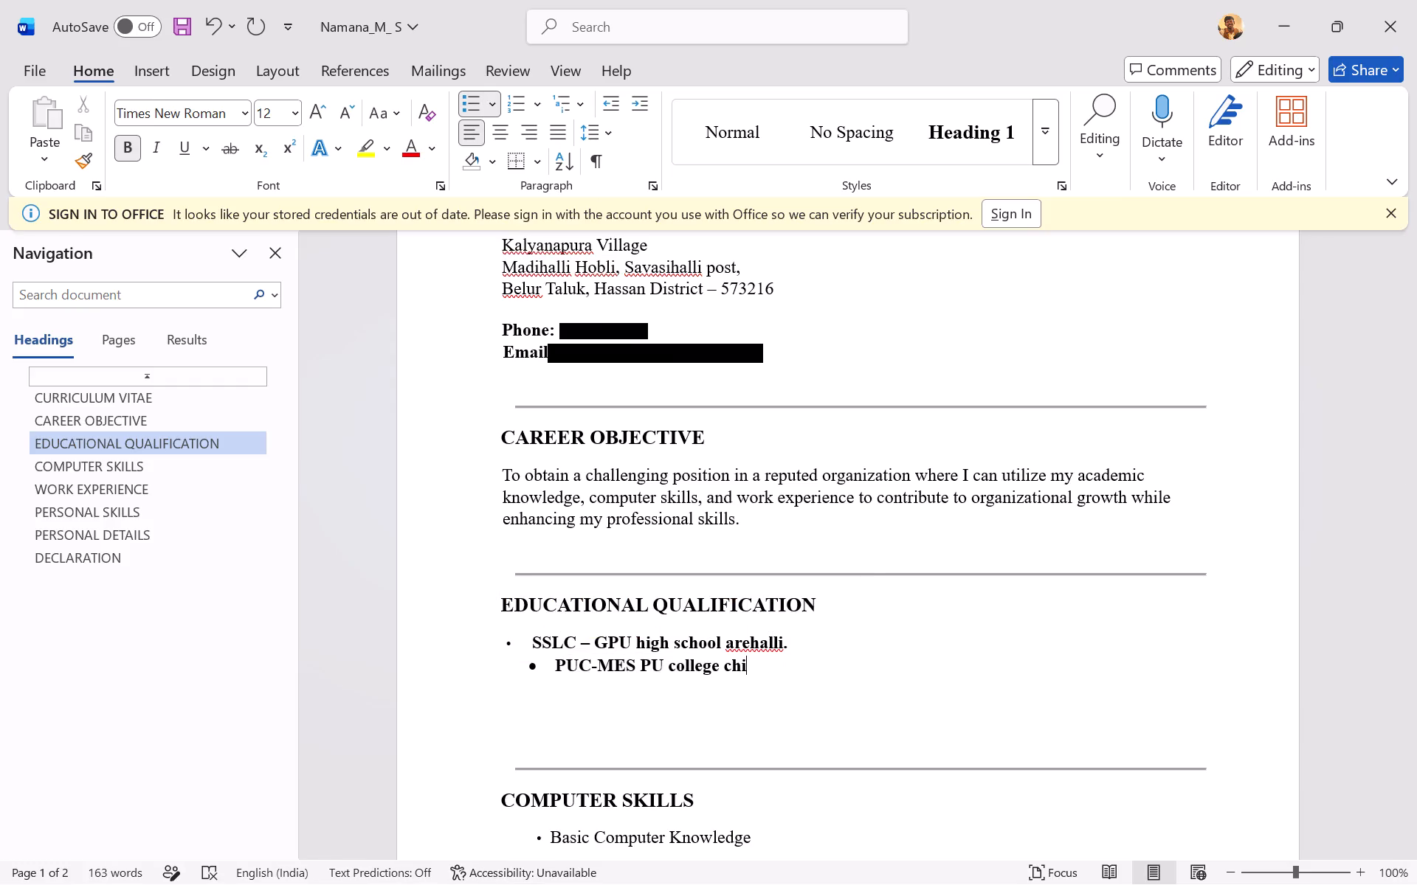
{"action": "key", "text": "c"}
{"action": "key", "text": "k"}
{"action": "type", "text": "ma"}
{"action": "key", "text": "g"}
{"action": "type", "text": "aluru"}
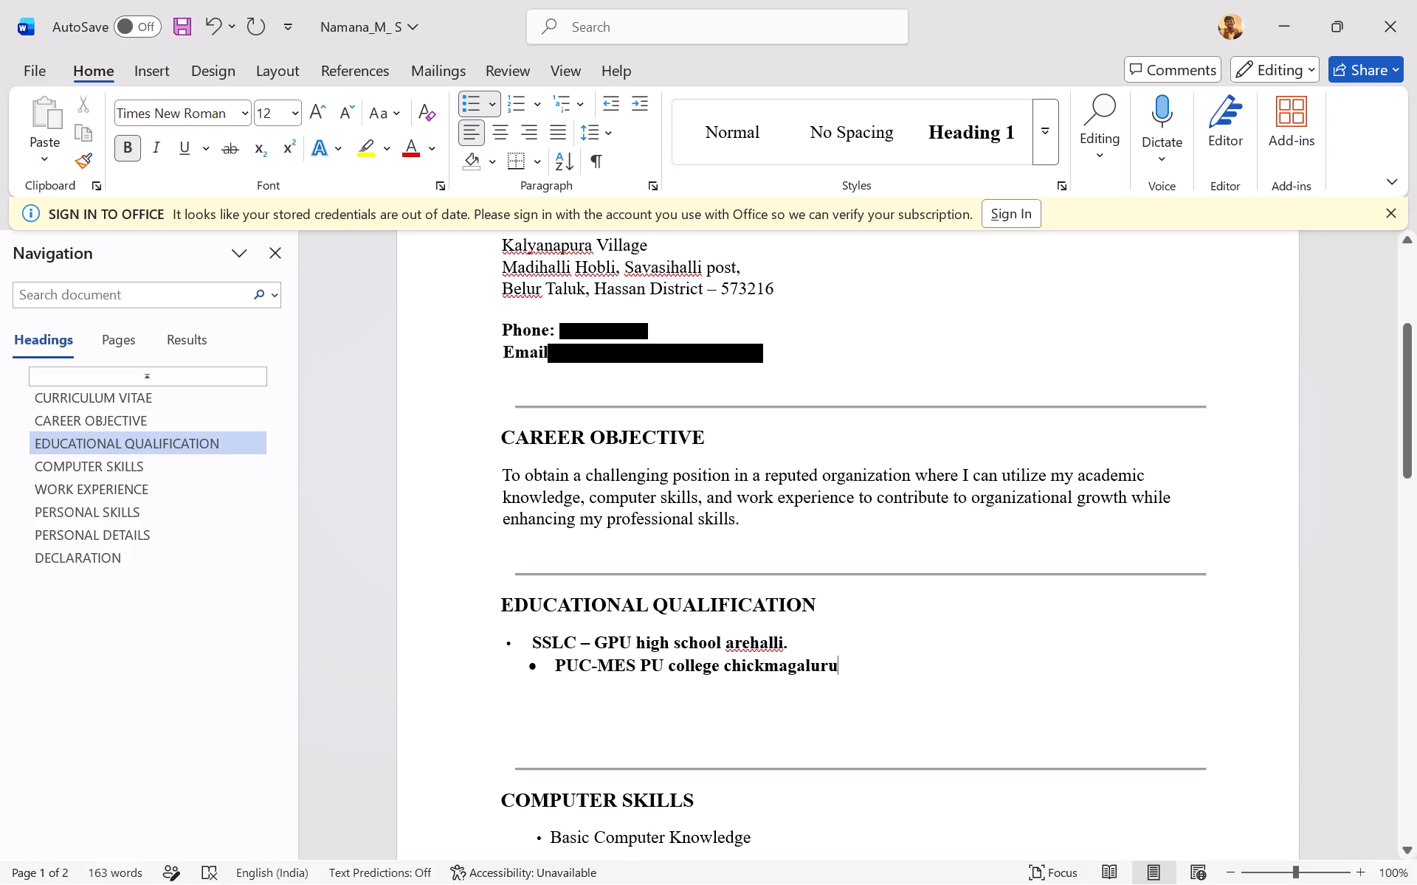
Correct the spelling of the place name in the PUC entry to "chikkamagaluru".
{"action": "left_click", "coordinate": [765, 667]}
{"action": "key", "text": "BackSpace"}
{"action": "key", "text": "BackSpace"}
{"action": "type", "text": "kk"}
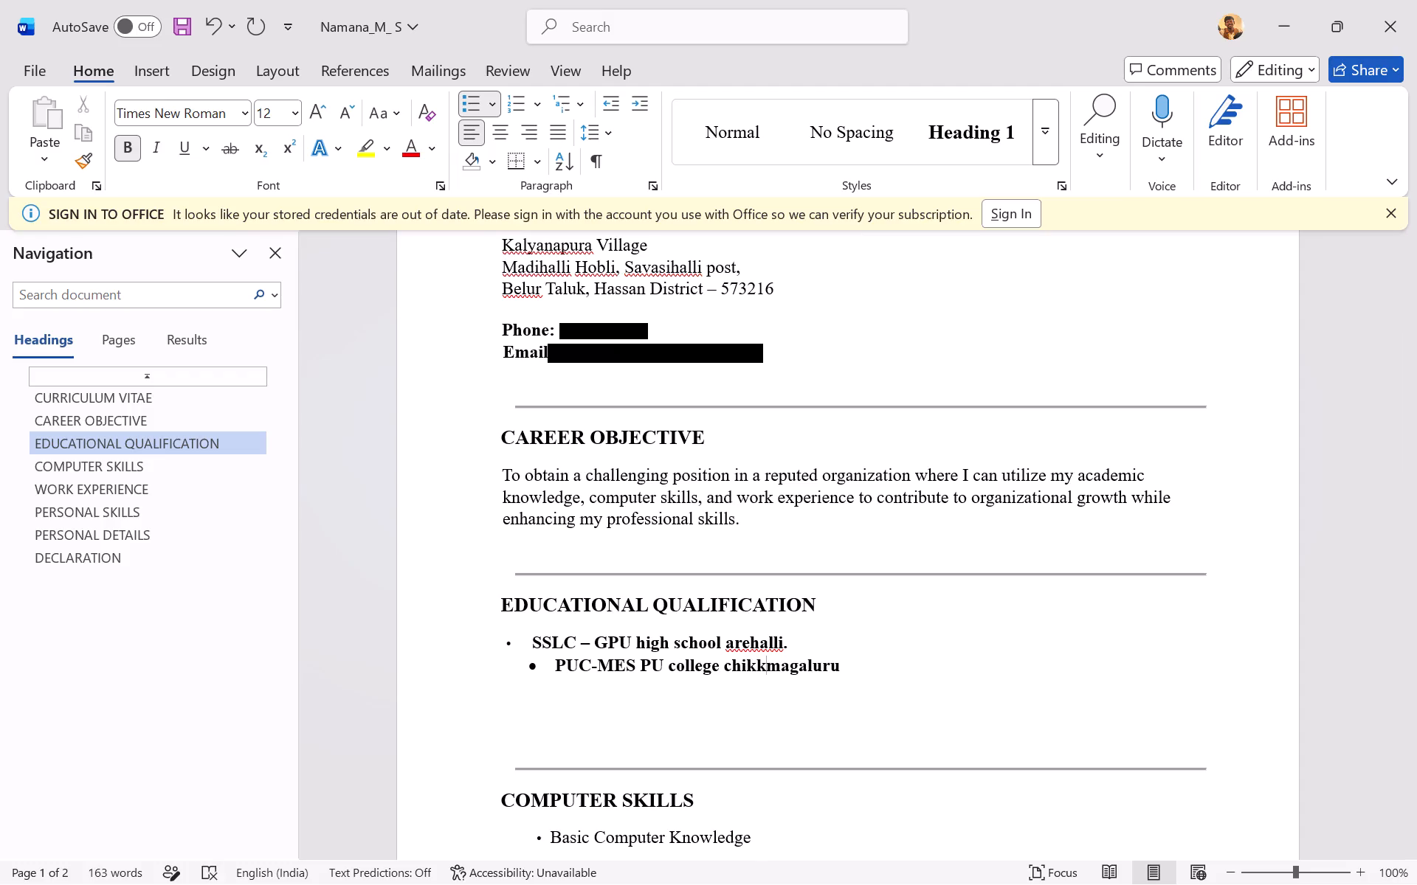
{"action": "key", "text": "a"}
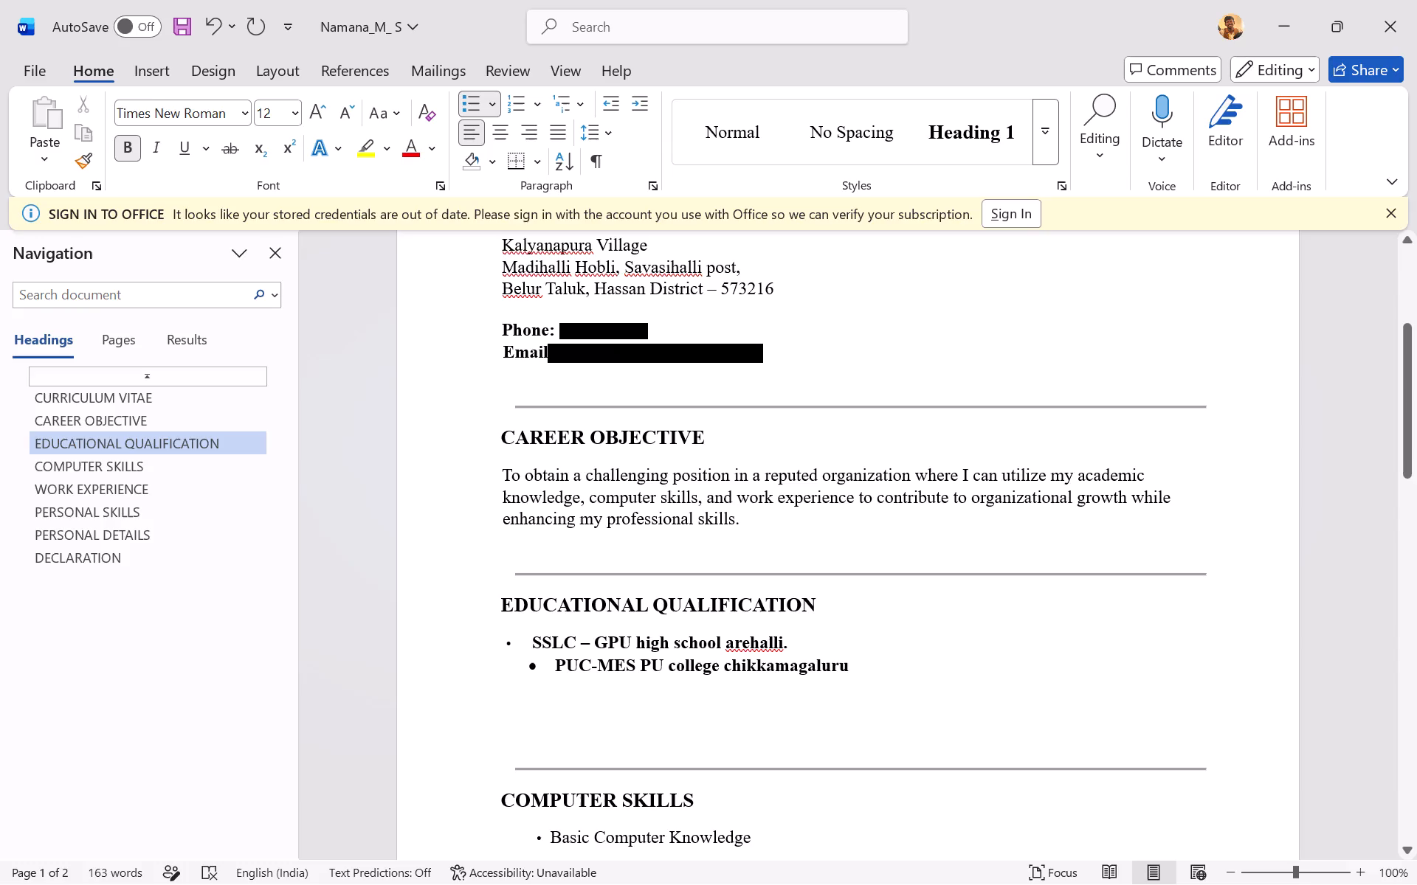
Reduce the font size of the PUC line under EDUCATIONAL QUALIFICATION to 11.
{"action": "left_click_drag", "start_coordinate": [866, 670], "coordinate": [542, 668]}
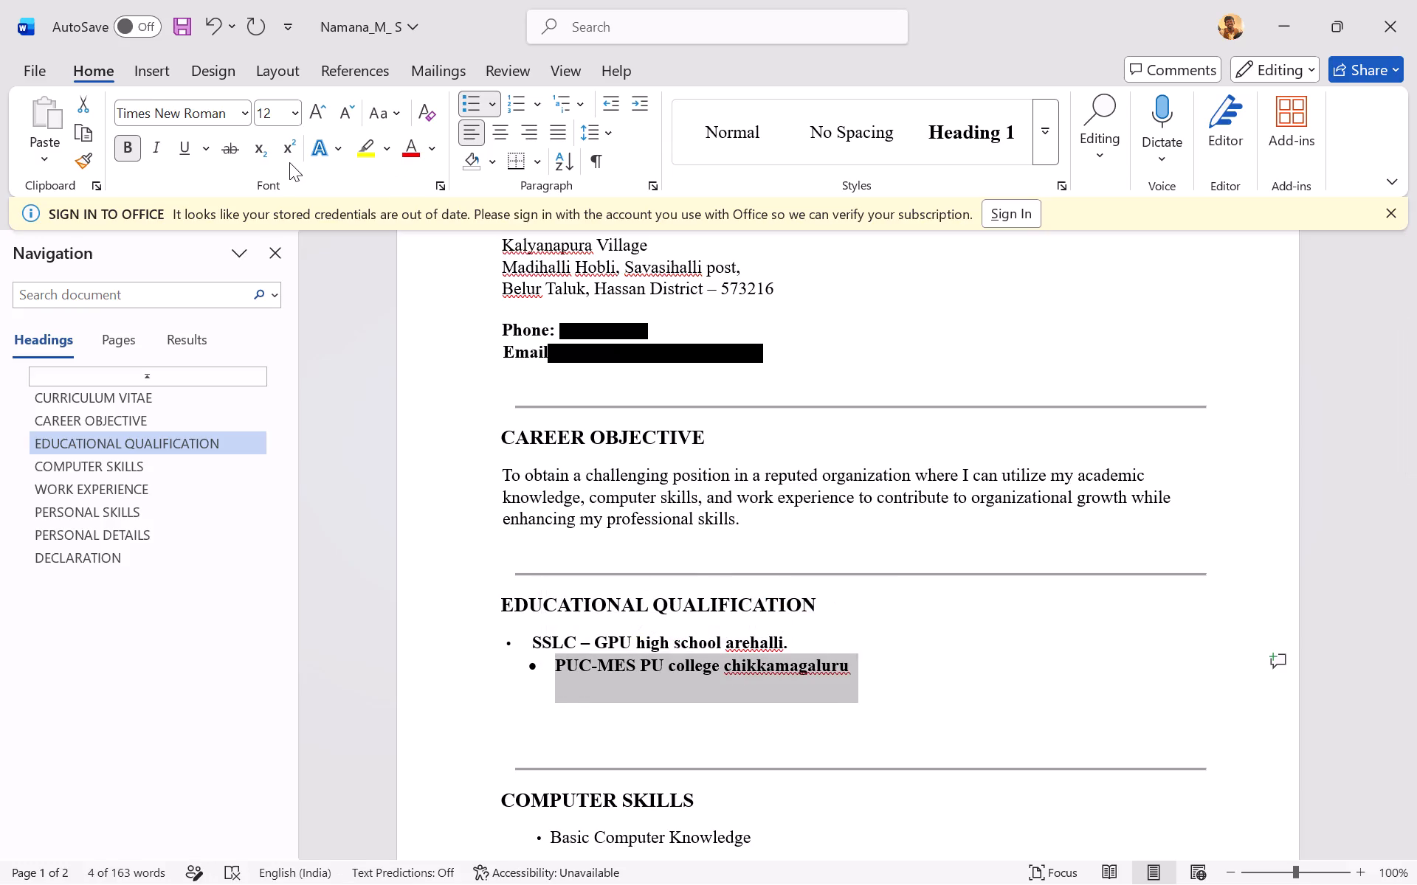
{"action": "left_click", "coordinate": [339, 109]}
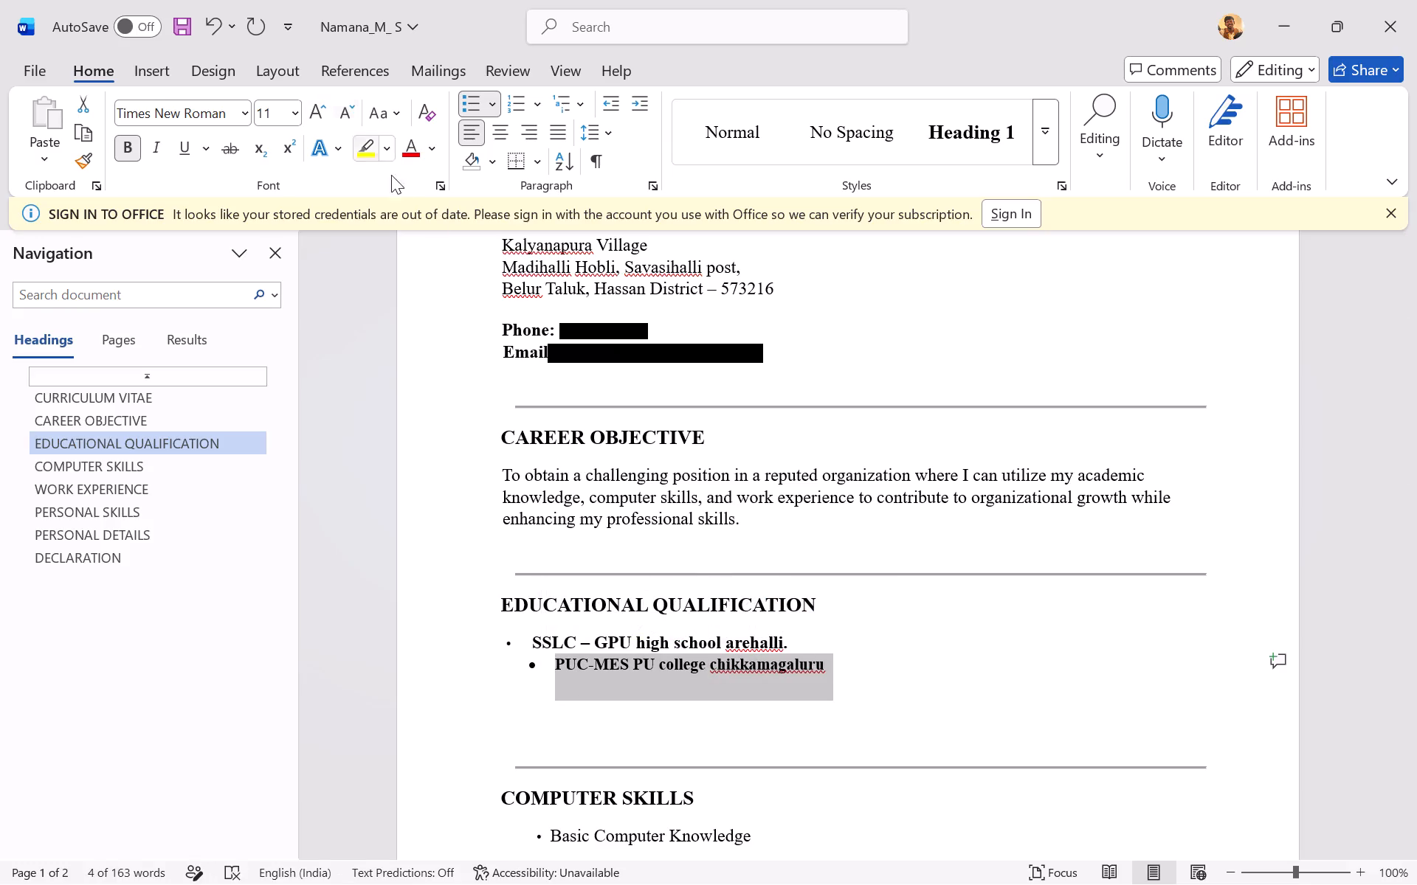
Remove the mismatched bullets from both the SSLC and PUC lines under EDUCATIONAL QUALIFICATION.
{"action": "left_click_drag", "start_coordinate": [808, 647], "coordinate": [658, 618]}
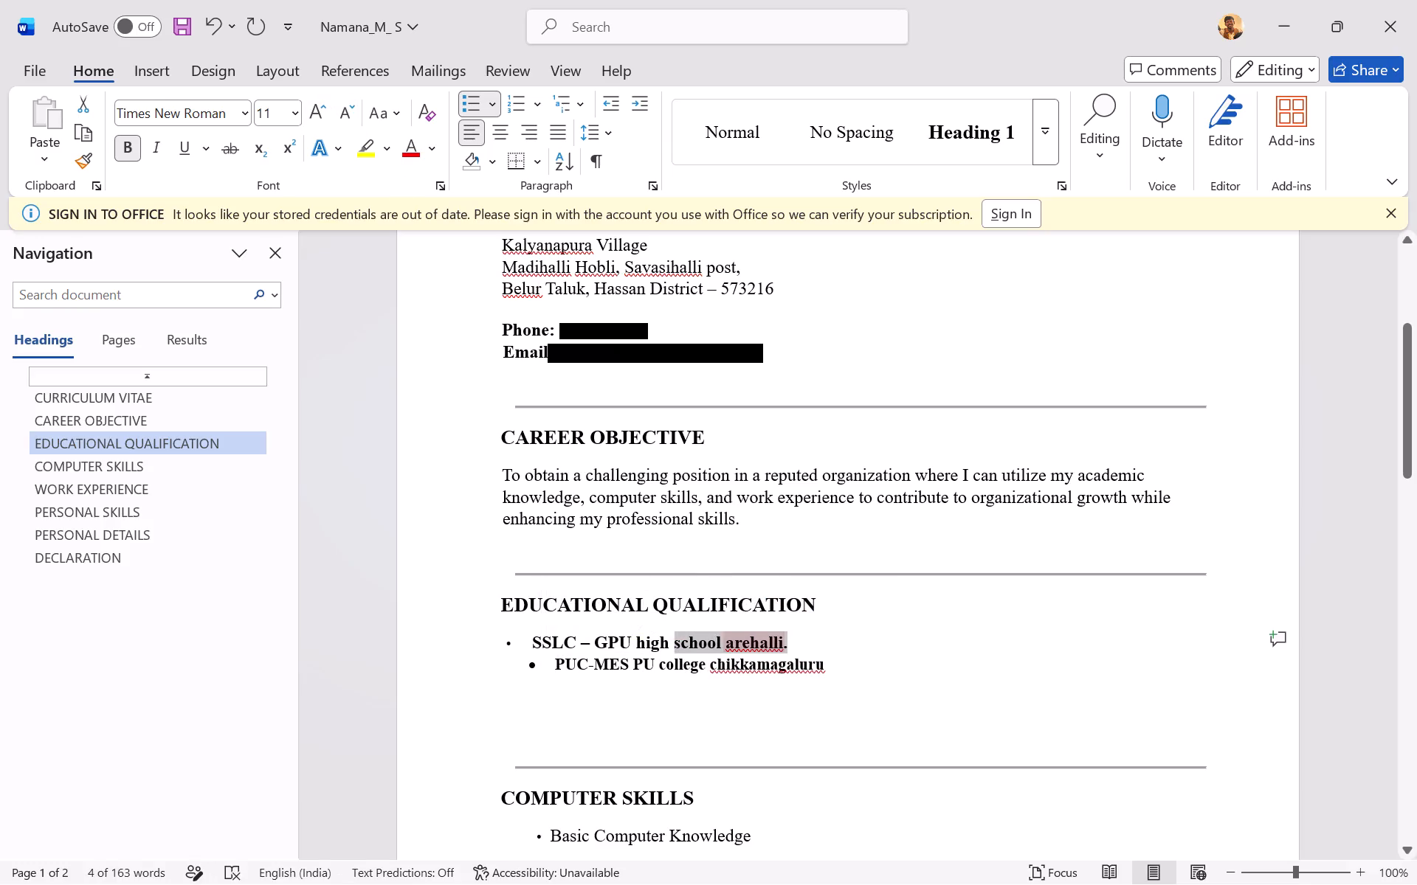
{"action": "left_click_drag", "start_coordinate": [658, 618], "coordinate": [506, 653]}
{"action": "left_click", "coordinate": [523, 672]}
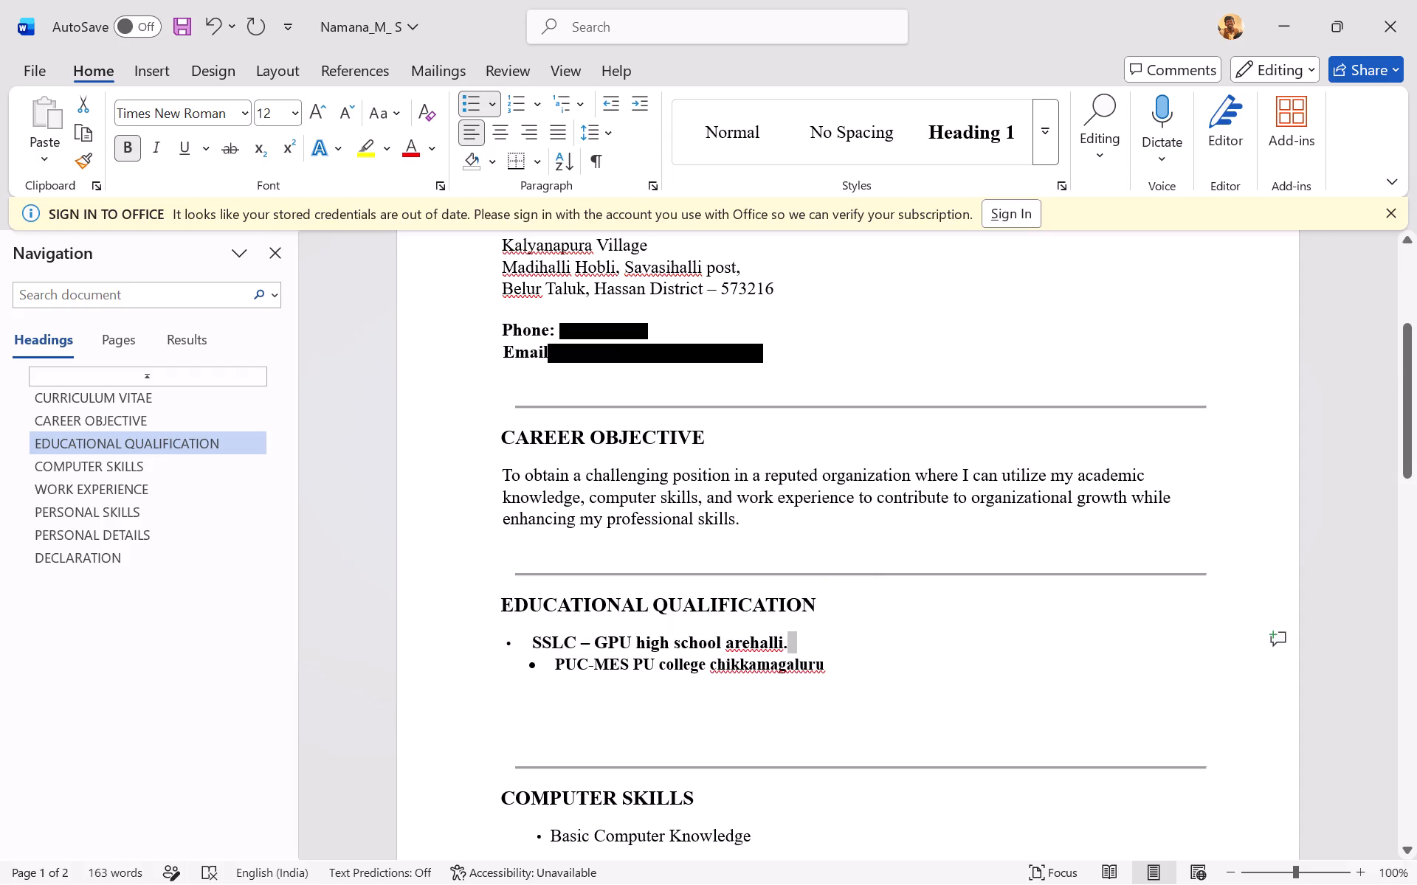
{"action": "left_click", "coordinate": [513, 638]}
{"action": "left_click", "coordinate": [513, 638]}
{"action": "key", "text": "BackSpace"}
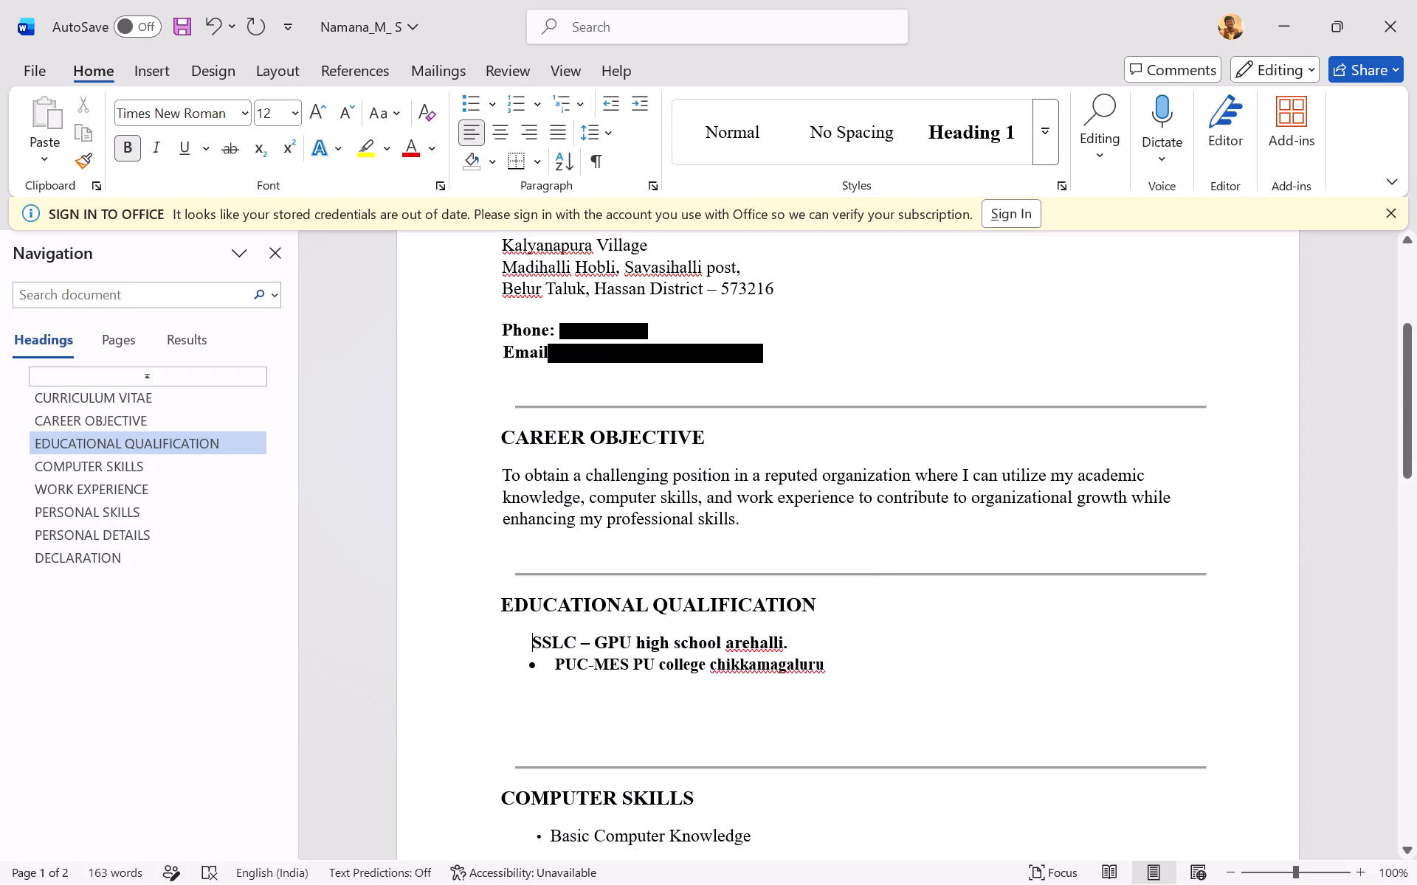
{"action": "left_click", "coordinate": [559, 664]}
{"action": "key", "text": "BackSpace"}
{"action": "key", "text": "BackSpace"}
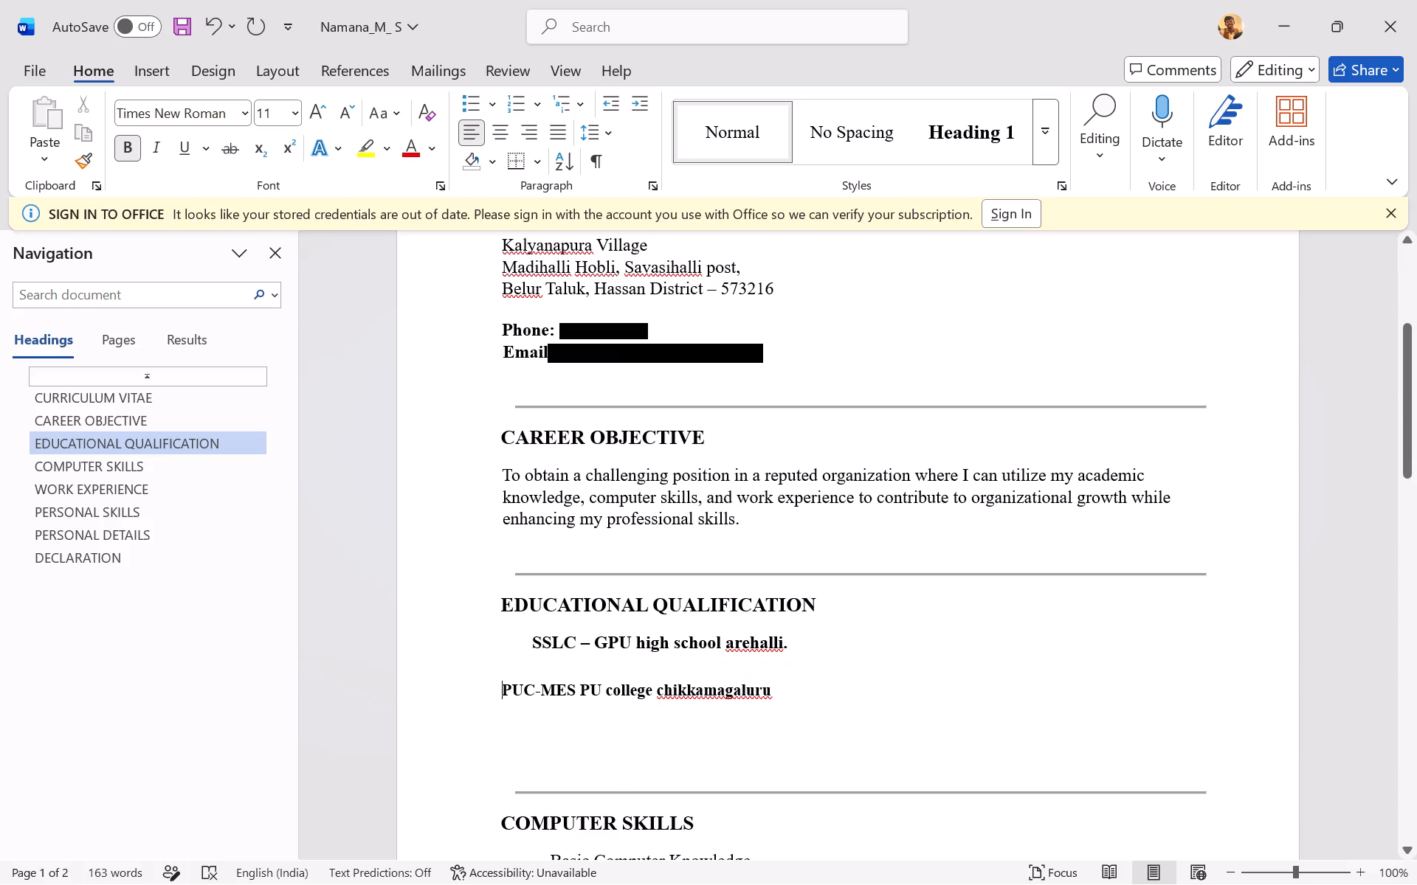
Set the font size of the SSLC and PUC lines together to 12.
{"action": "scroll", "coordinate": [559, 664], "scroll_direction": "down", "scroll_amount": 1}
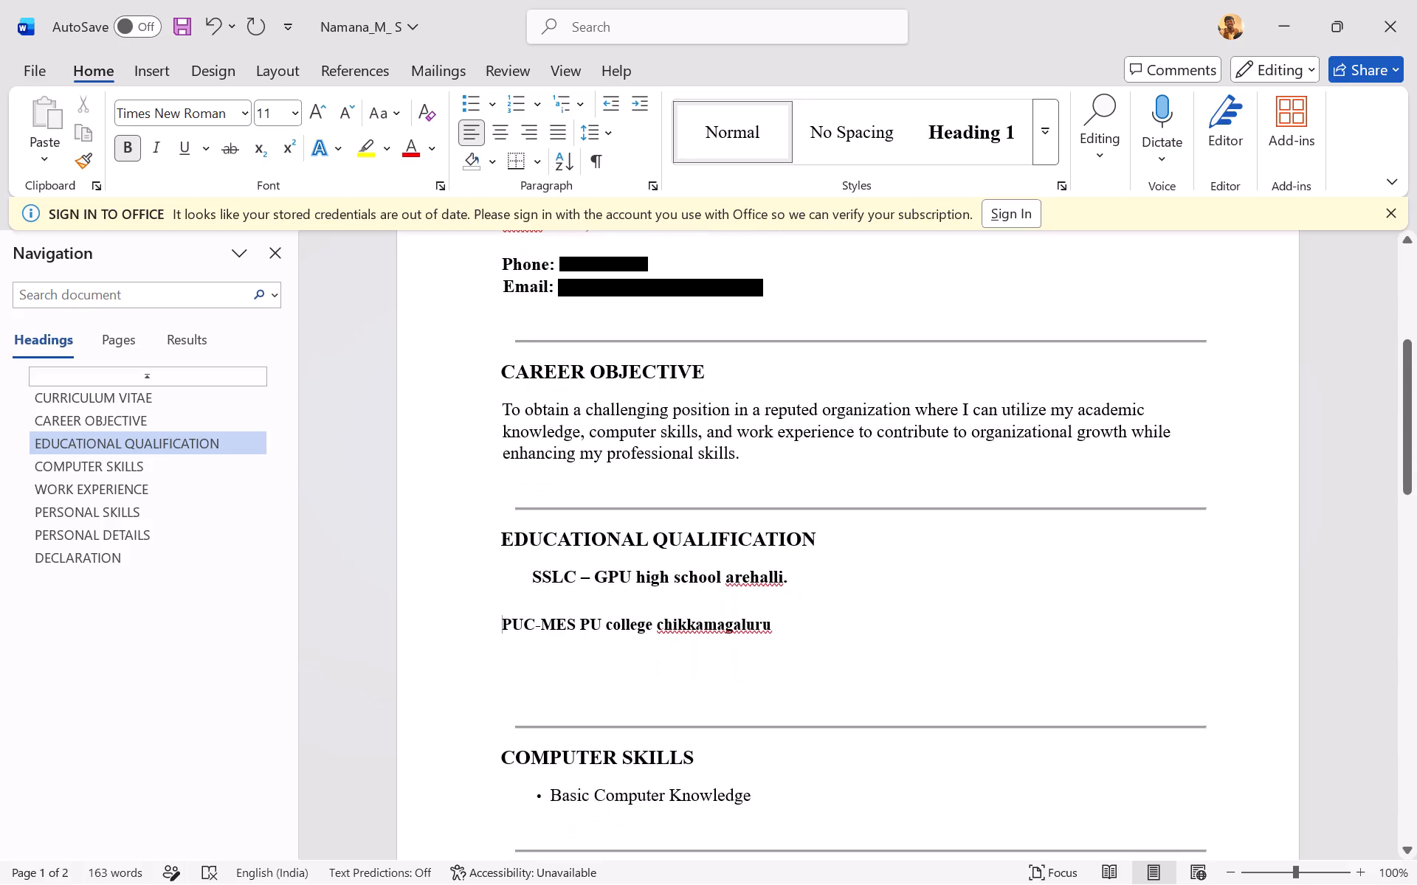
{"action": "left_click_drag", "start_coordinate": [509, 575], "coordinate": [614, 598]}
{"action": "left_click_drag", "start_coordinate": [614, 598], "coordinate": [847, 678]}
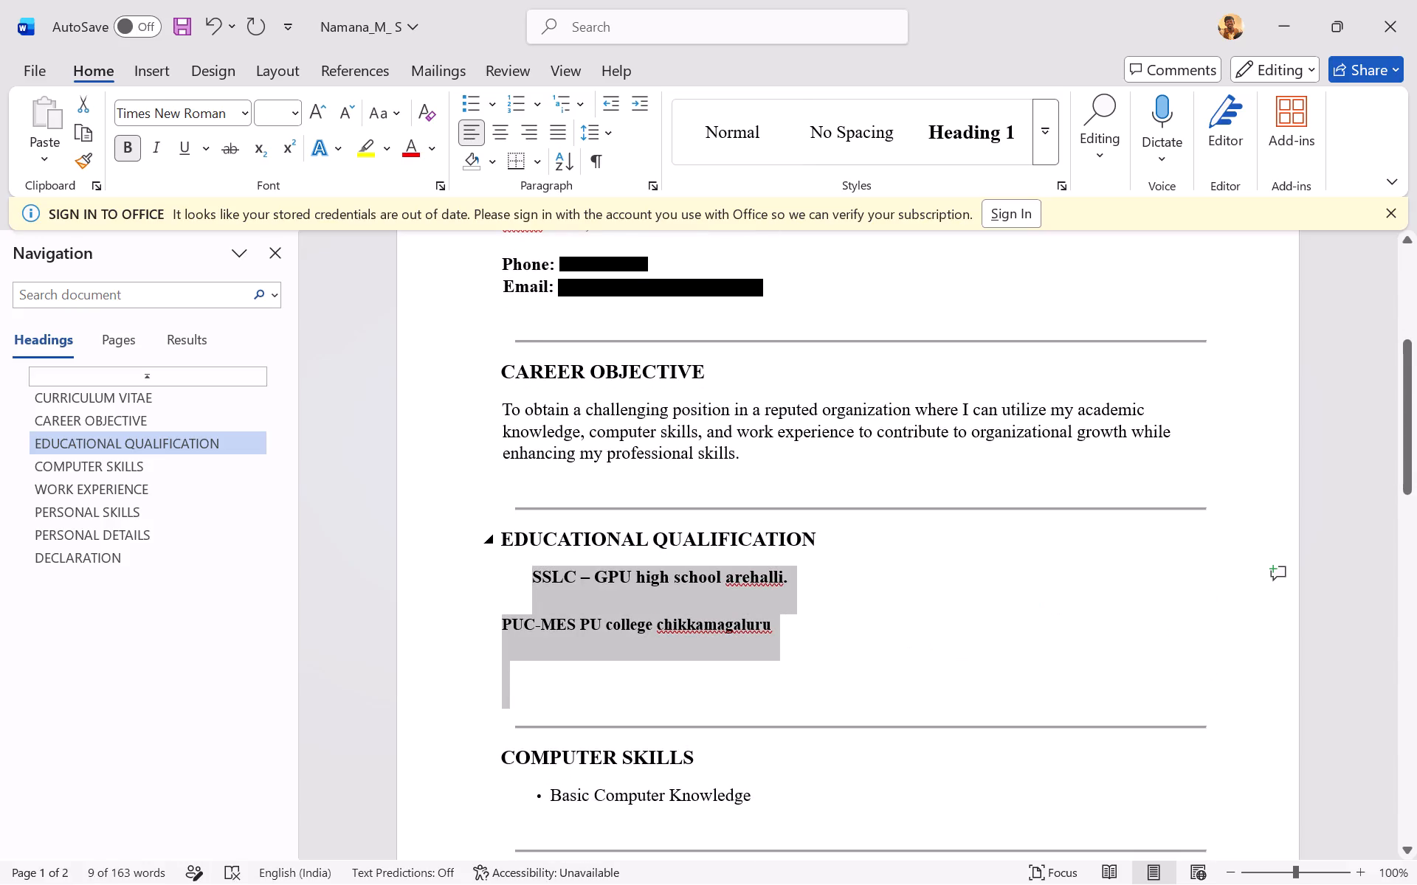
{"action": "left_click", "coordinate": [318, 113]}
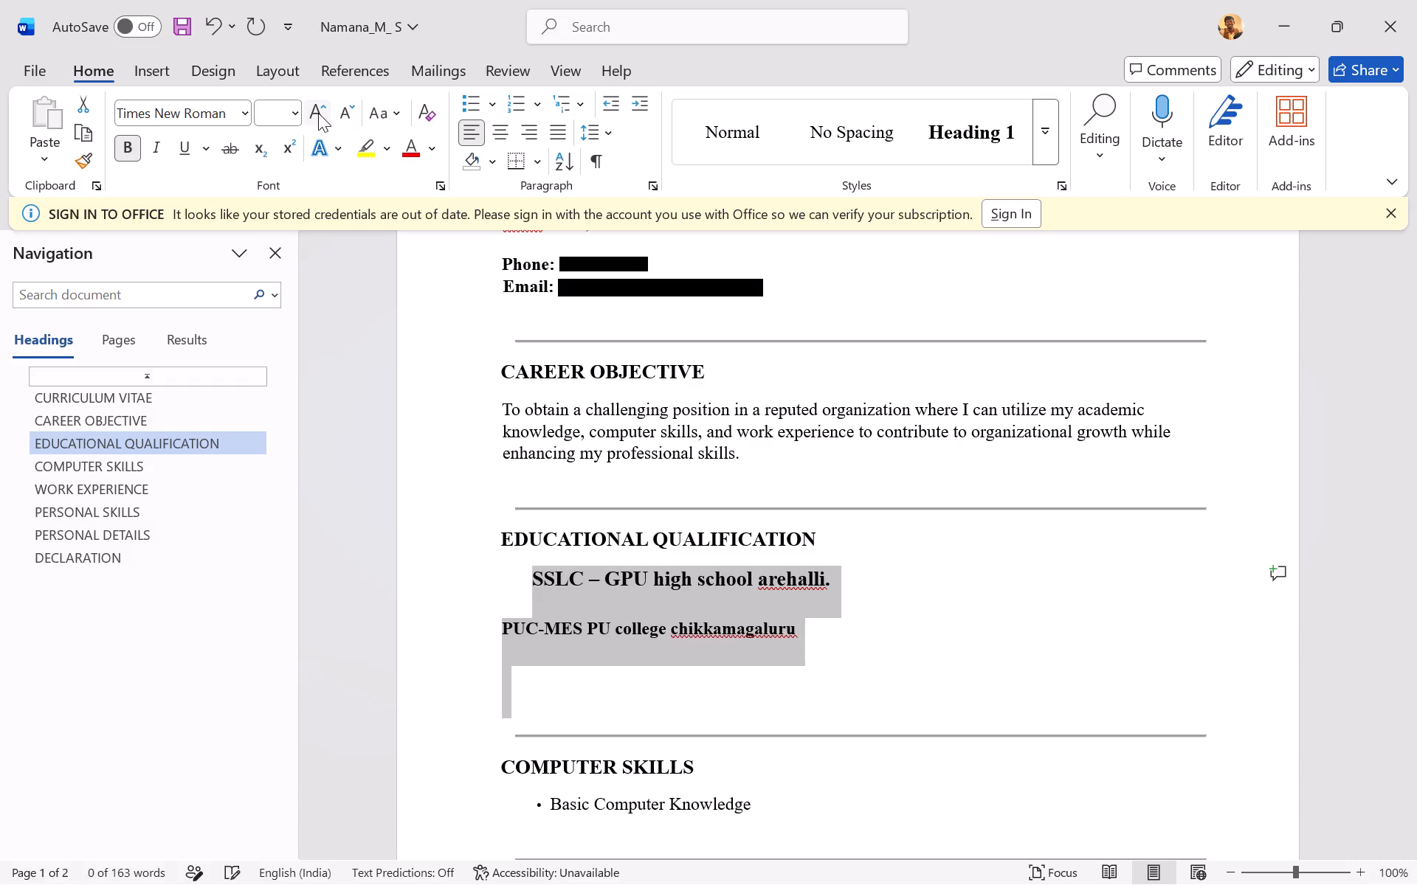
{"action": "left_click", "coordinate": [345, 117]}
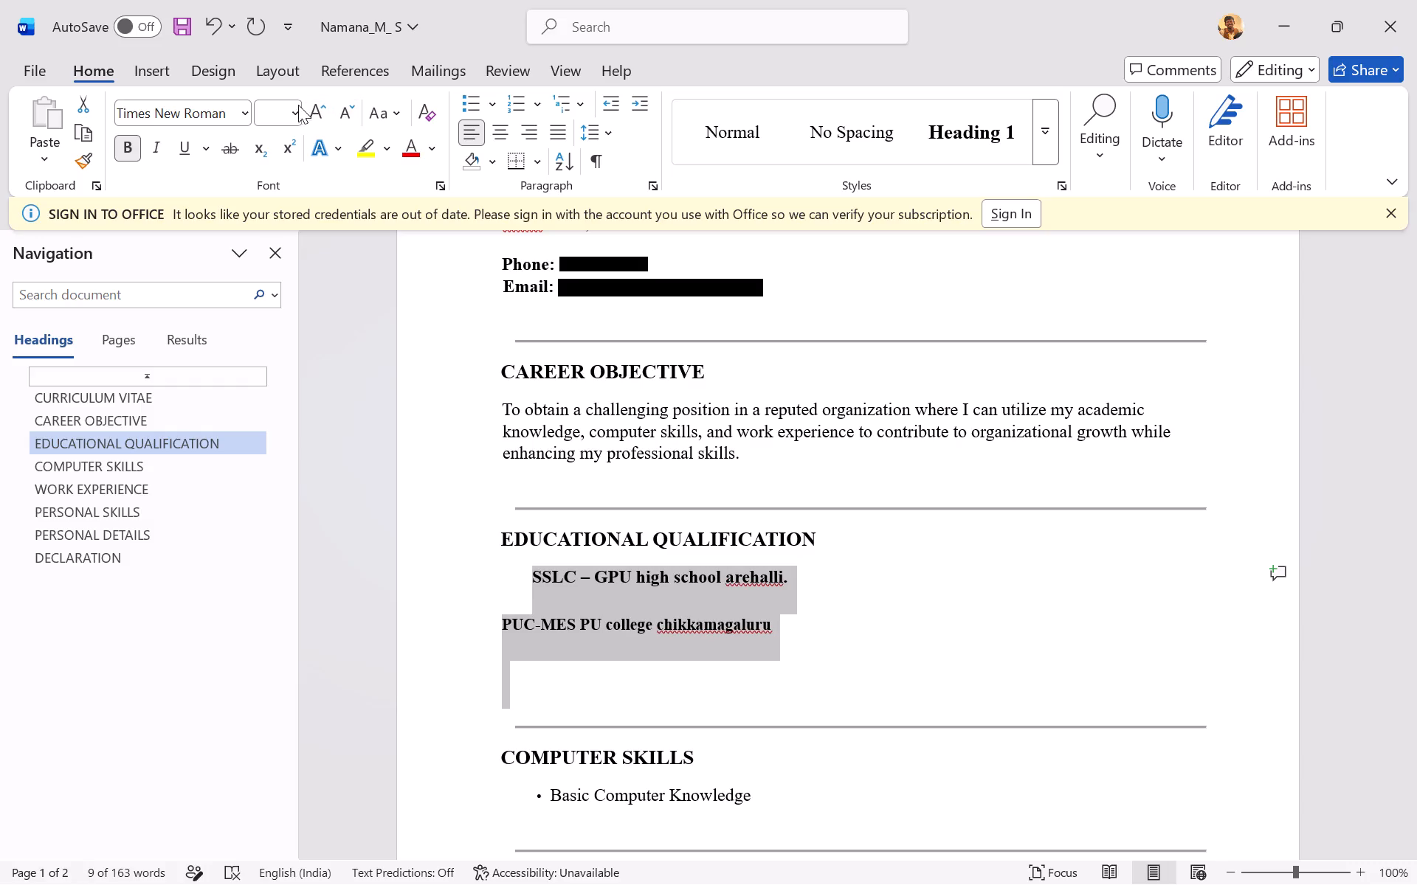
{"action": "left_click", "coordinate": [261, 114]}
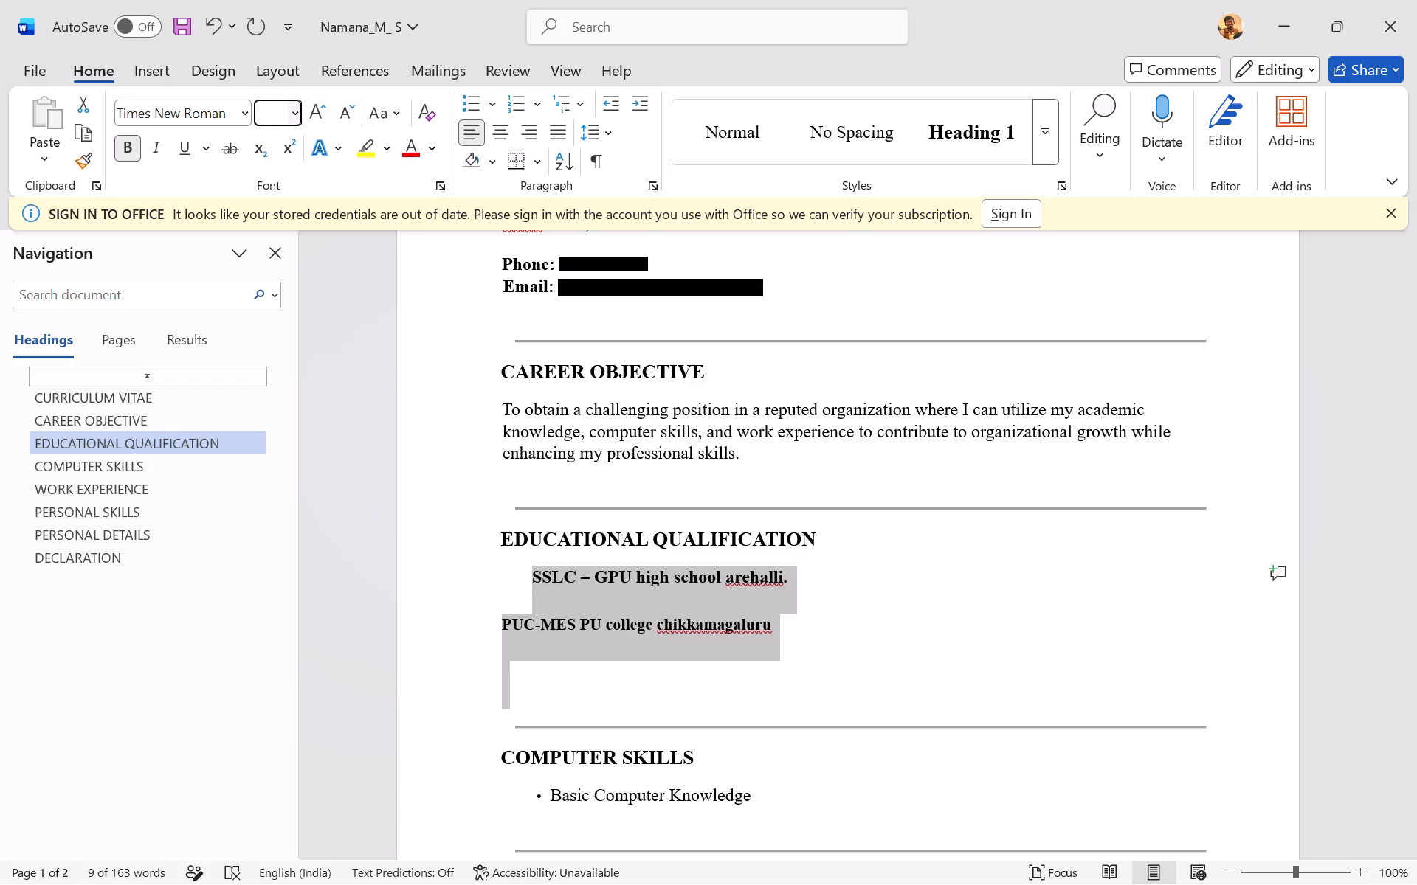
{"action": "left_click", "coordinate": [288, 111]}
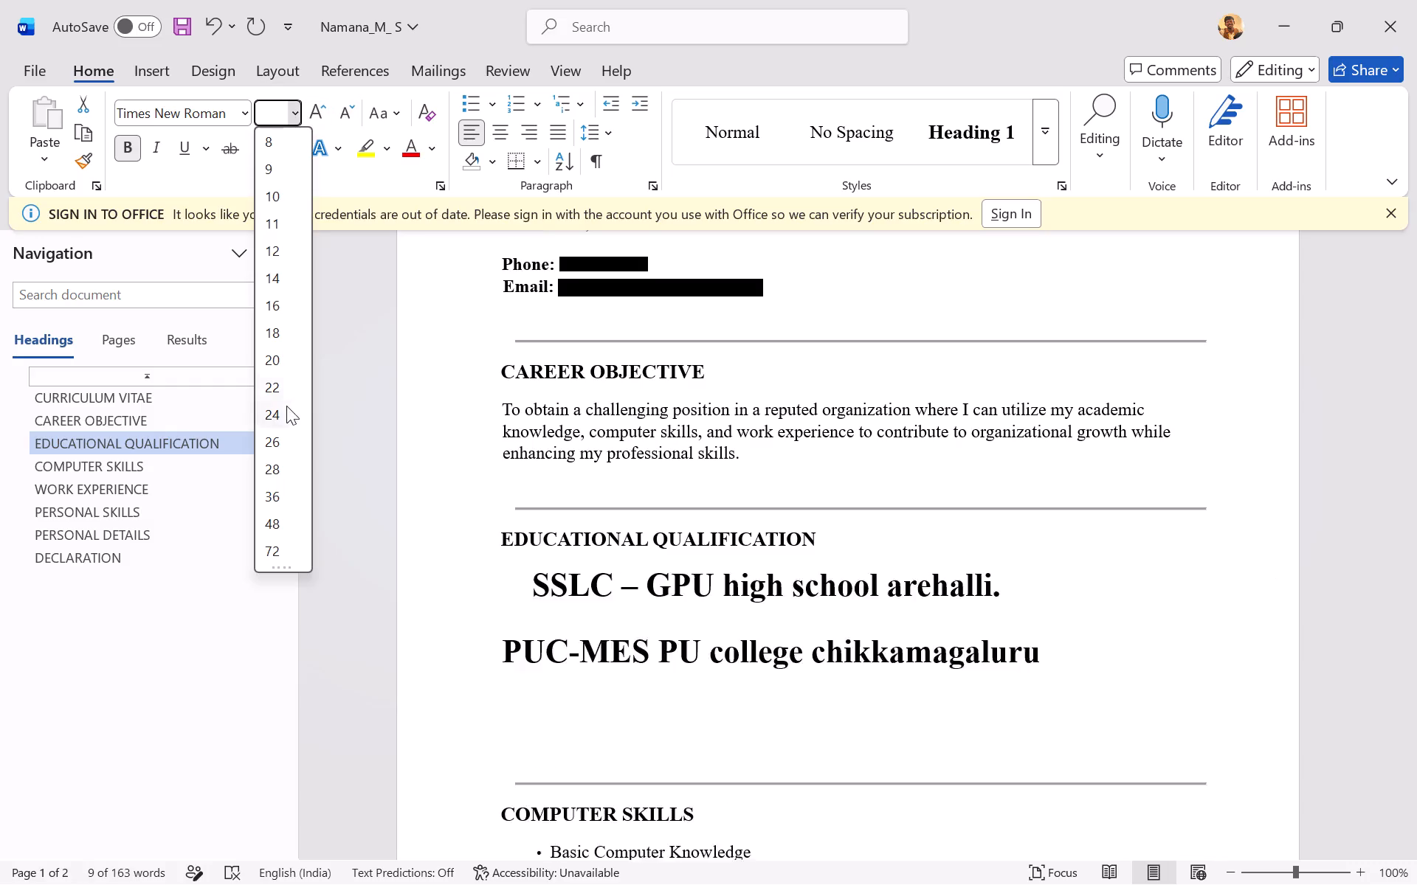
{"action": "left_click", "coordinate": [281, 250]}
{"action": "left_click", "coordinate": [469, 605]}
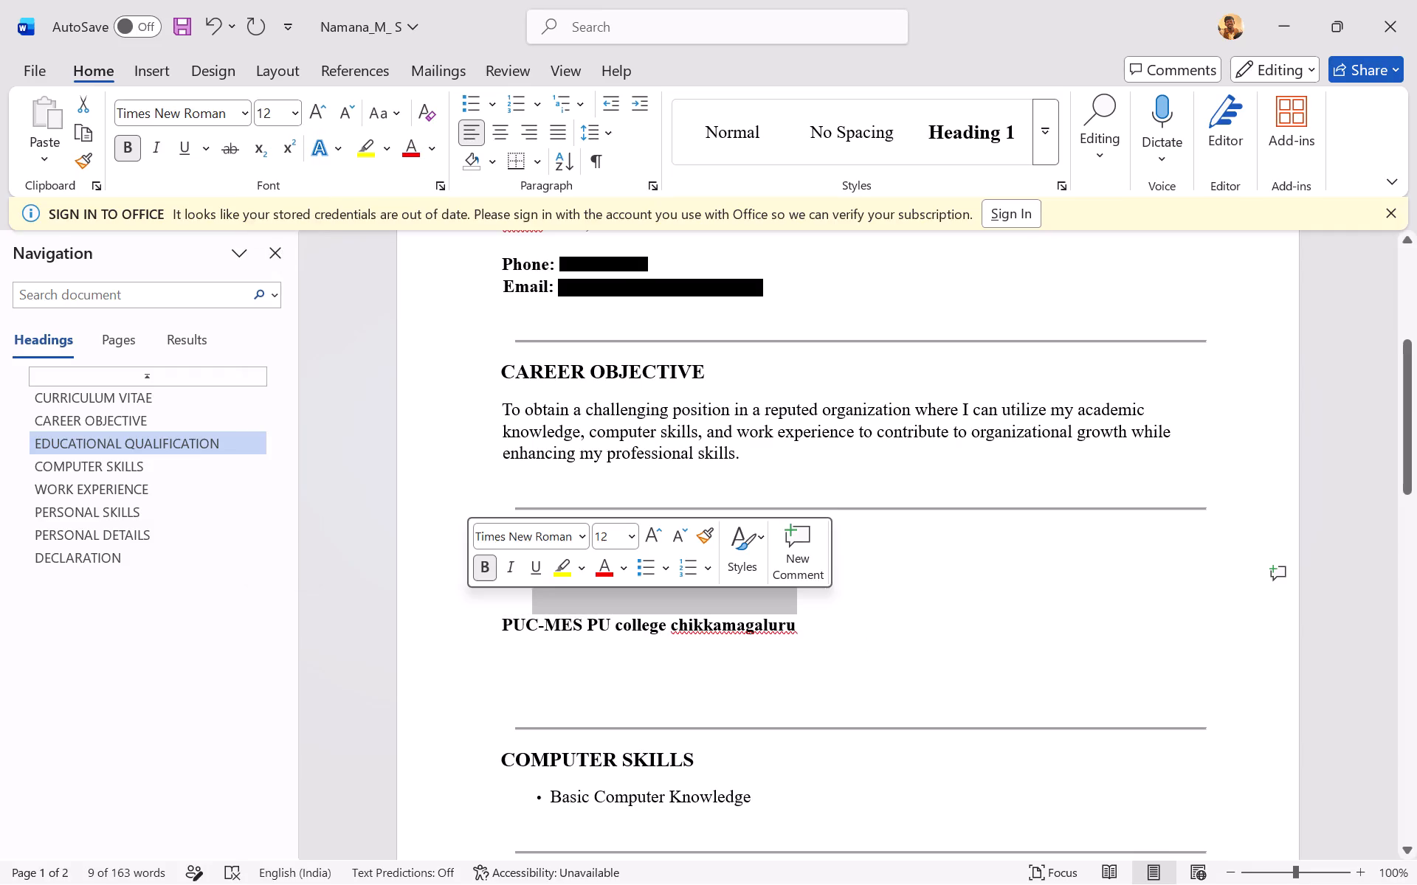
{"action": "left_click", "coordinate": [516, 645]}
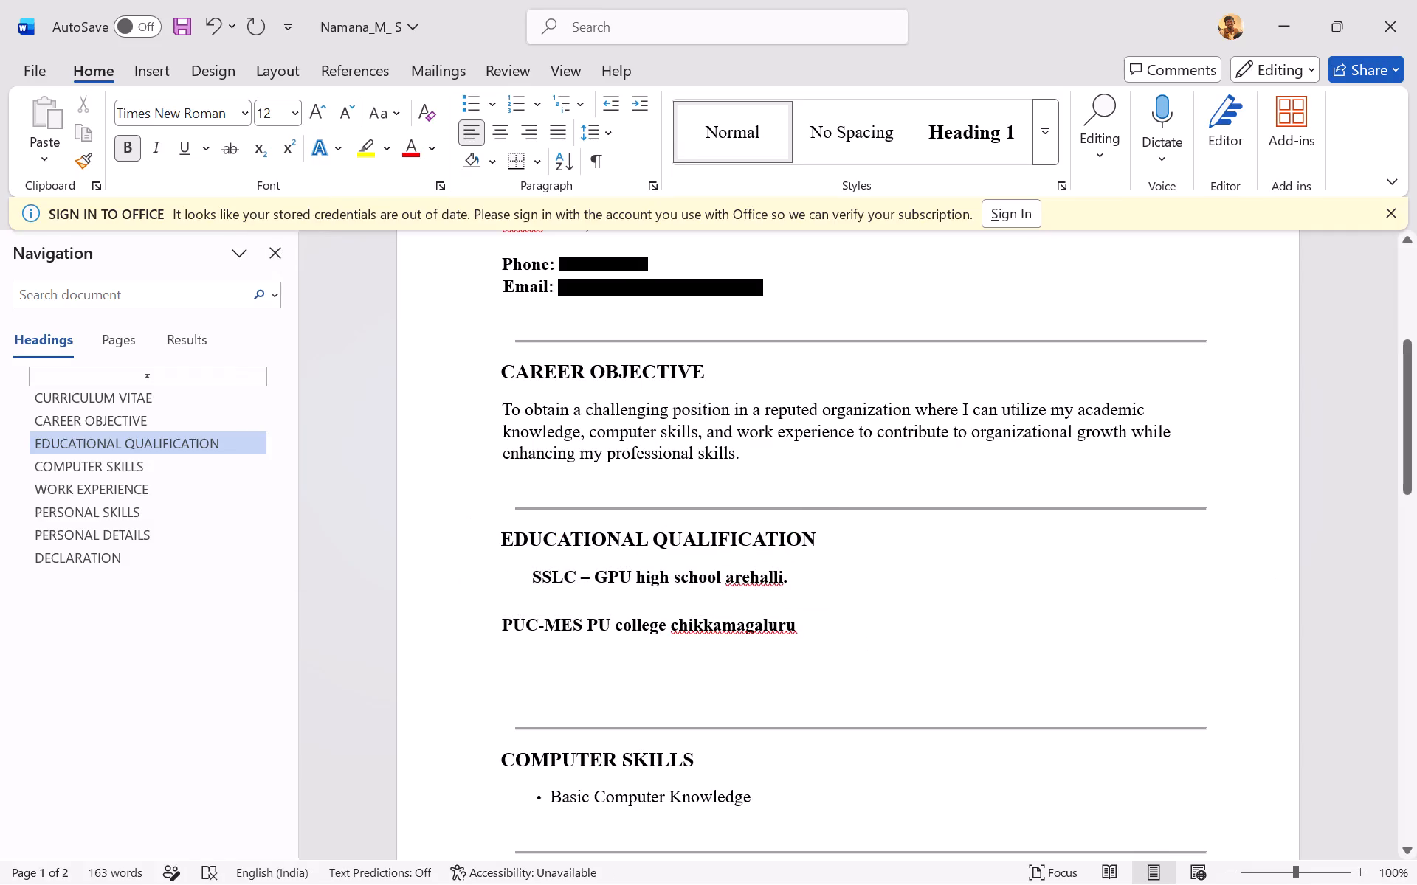
Remove the SSLC line's indent so that it starts flush with the PUC line.
{"action": "left_click", "coordinate": [531, 576]}
{"action": "left_click", "coordinate": [531, 576]}
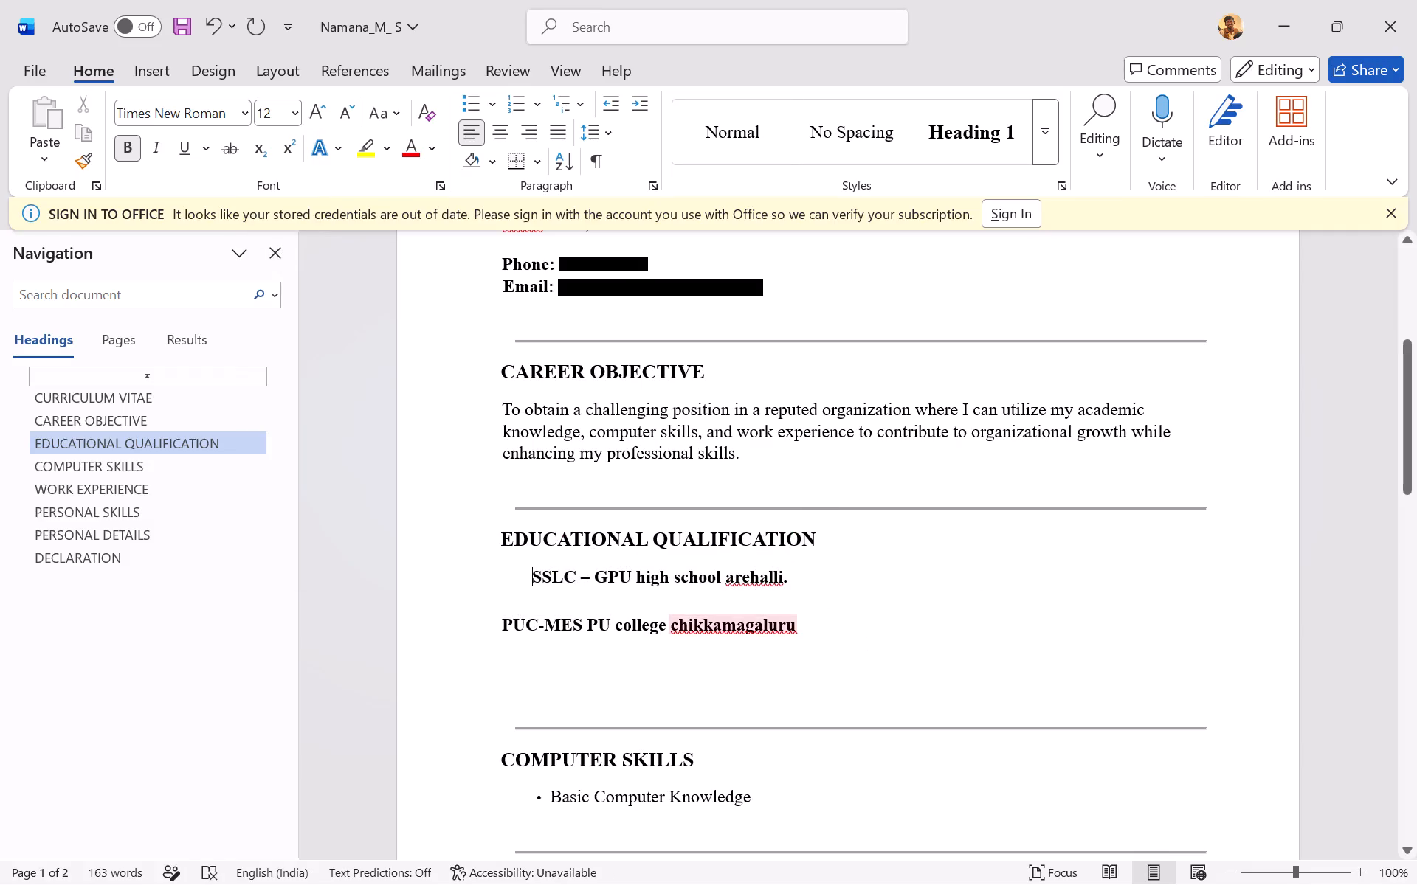
{"action": "key", "text": "BackSpace"}
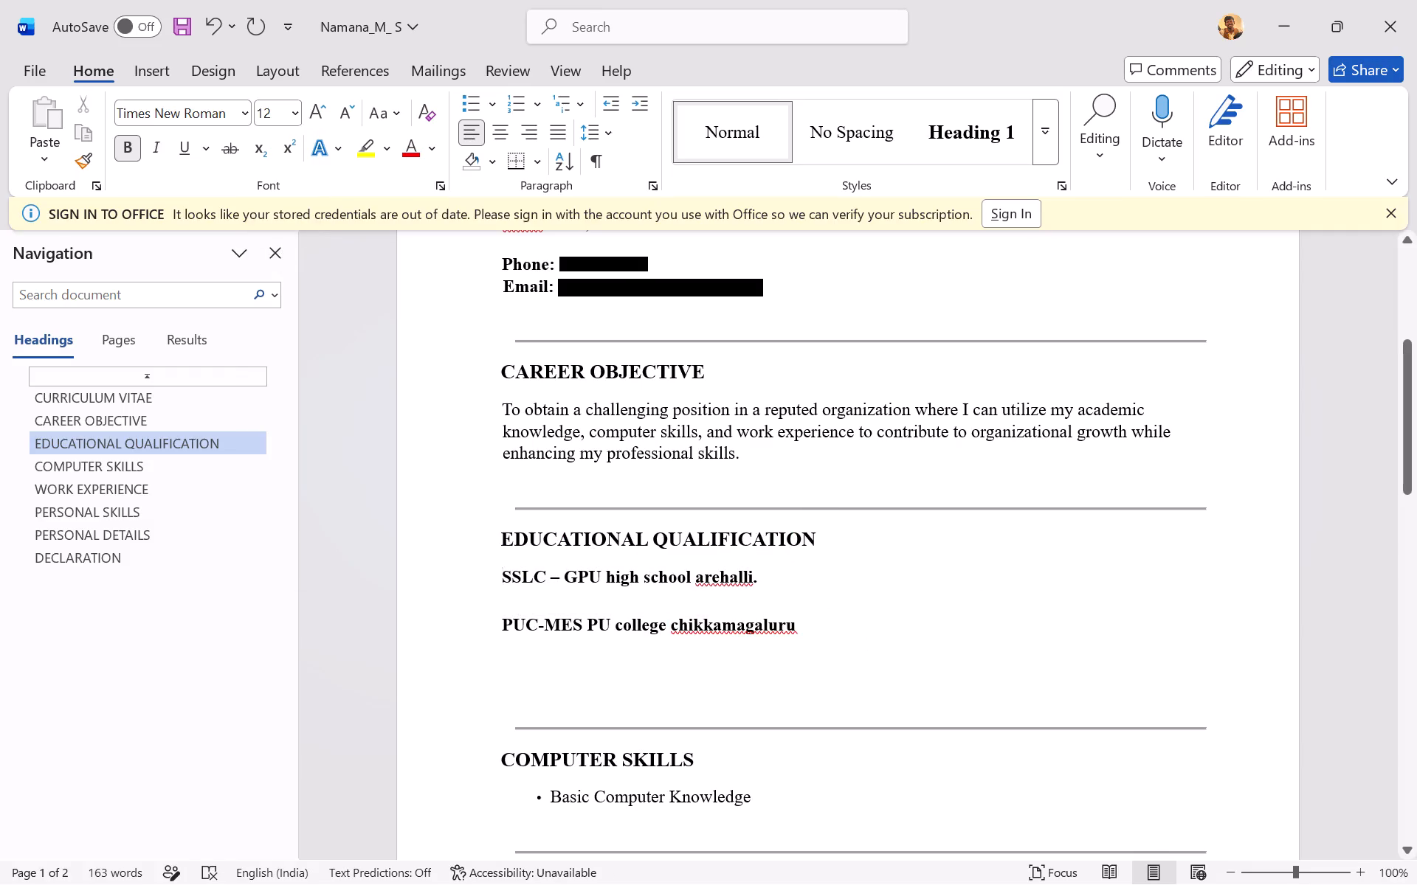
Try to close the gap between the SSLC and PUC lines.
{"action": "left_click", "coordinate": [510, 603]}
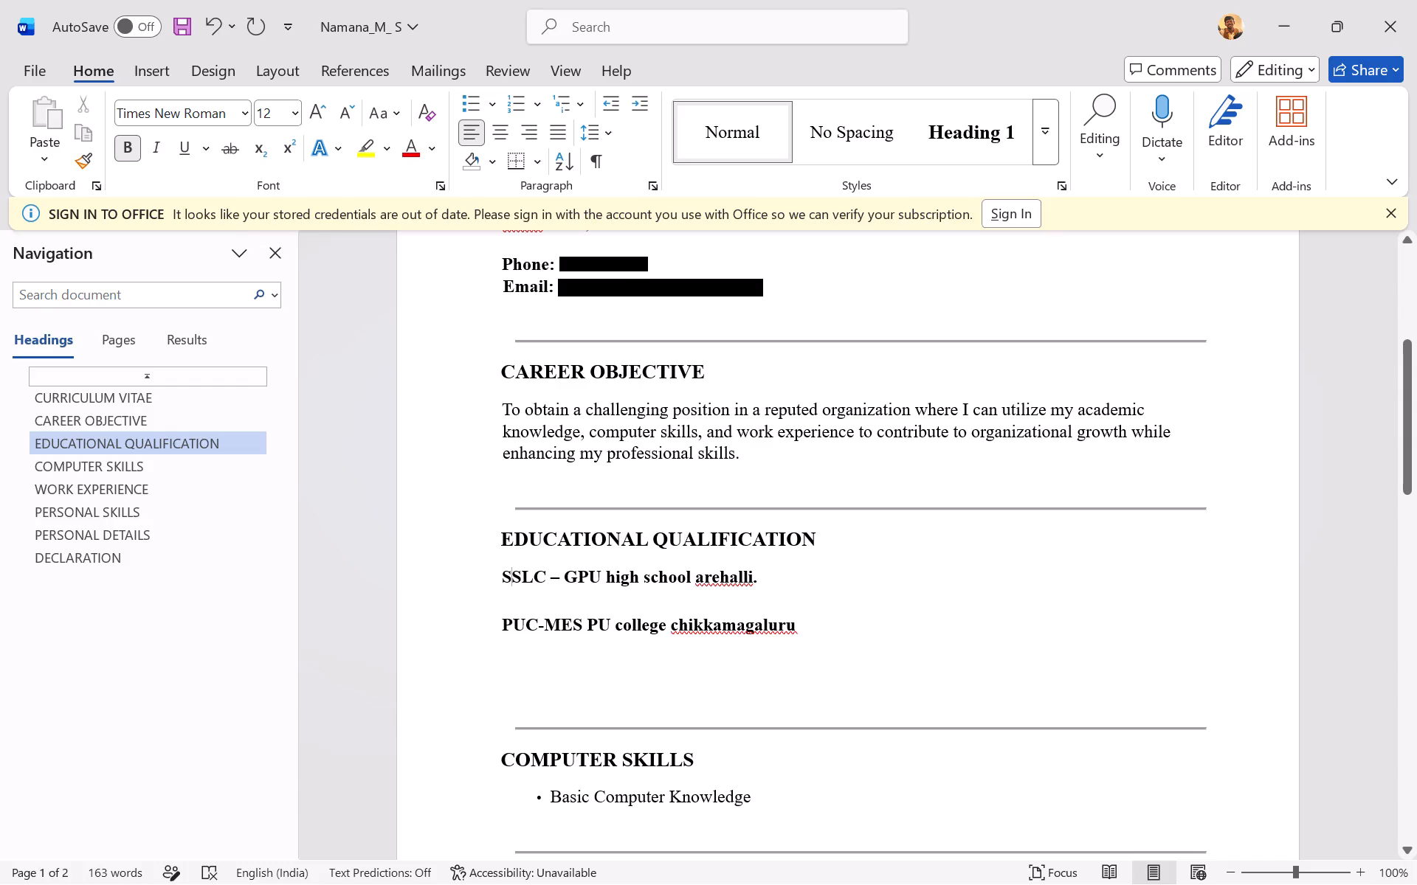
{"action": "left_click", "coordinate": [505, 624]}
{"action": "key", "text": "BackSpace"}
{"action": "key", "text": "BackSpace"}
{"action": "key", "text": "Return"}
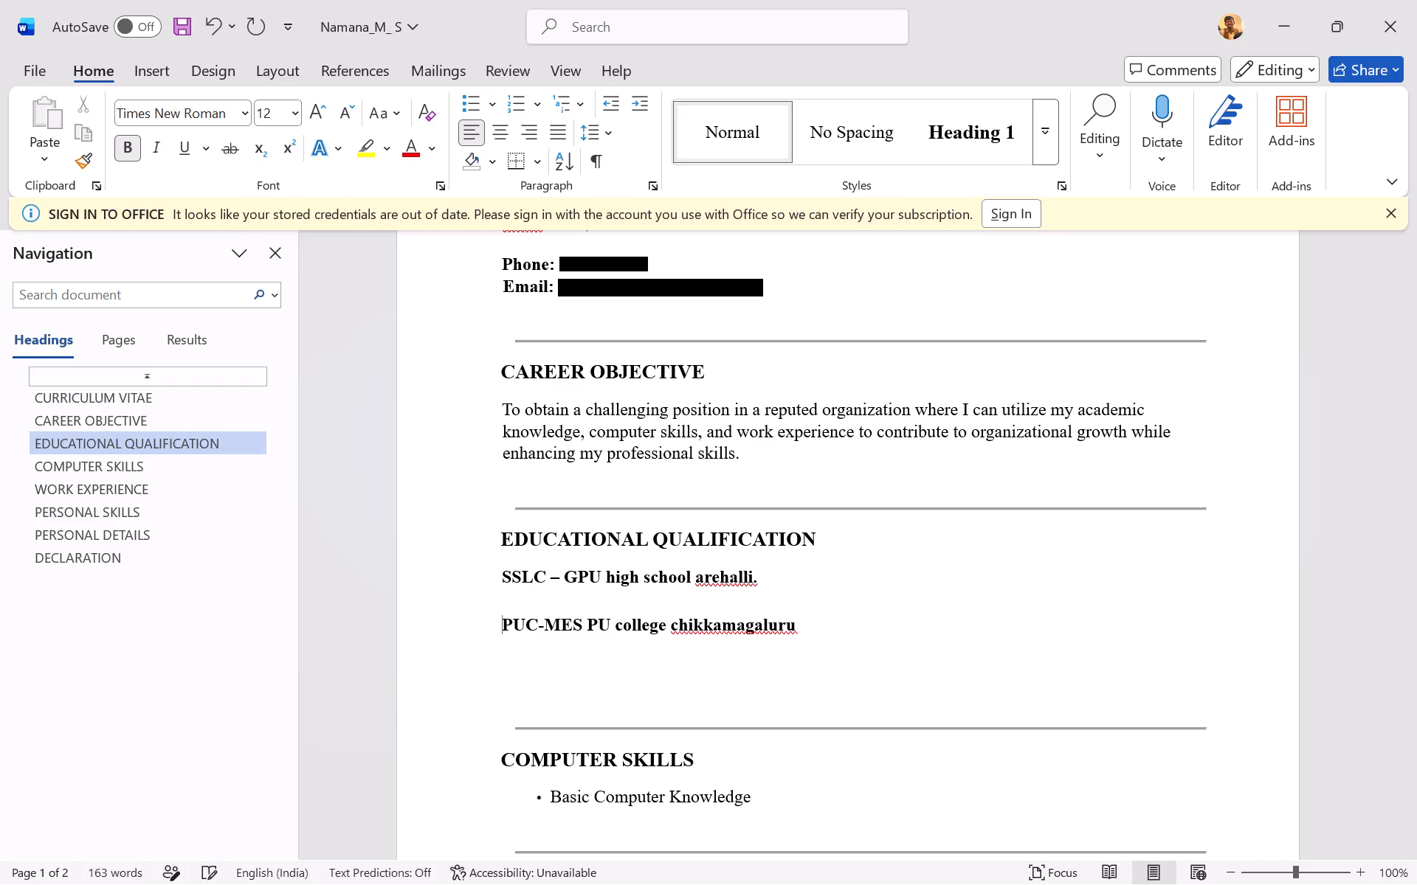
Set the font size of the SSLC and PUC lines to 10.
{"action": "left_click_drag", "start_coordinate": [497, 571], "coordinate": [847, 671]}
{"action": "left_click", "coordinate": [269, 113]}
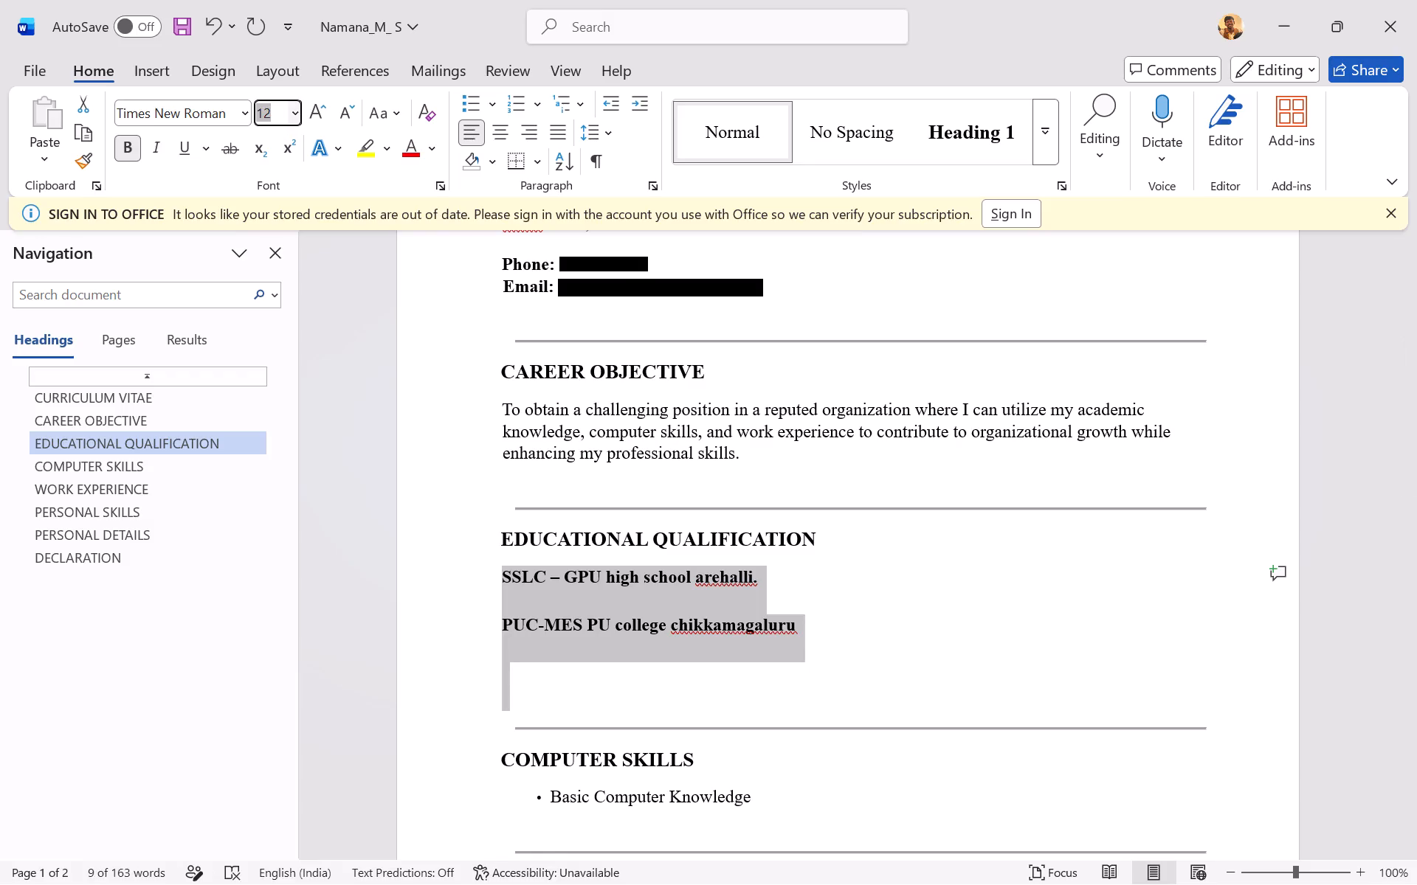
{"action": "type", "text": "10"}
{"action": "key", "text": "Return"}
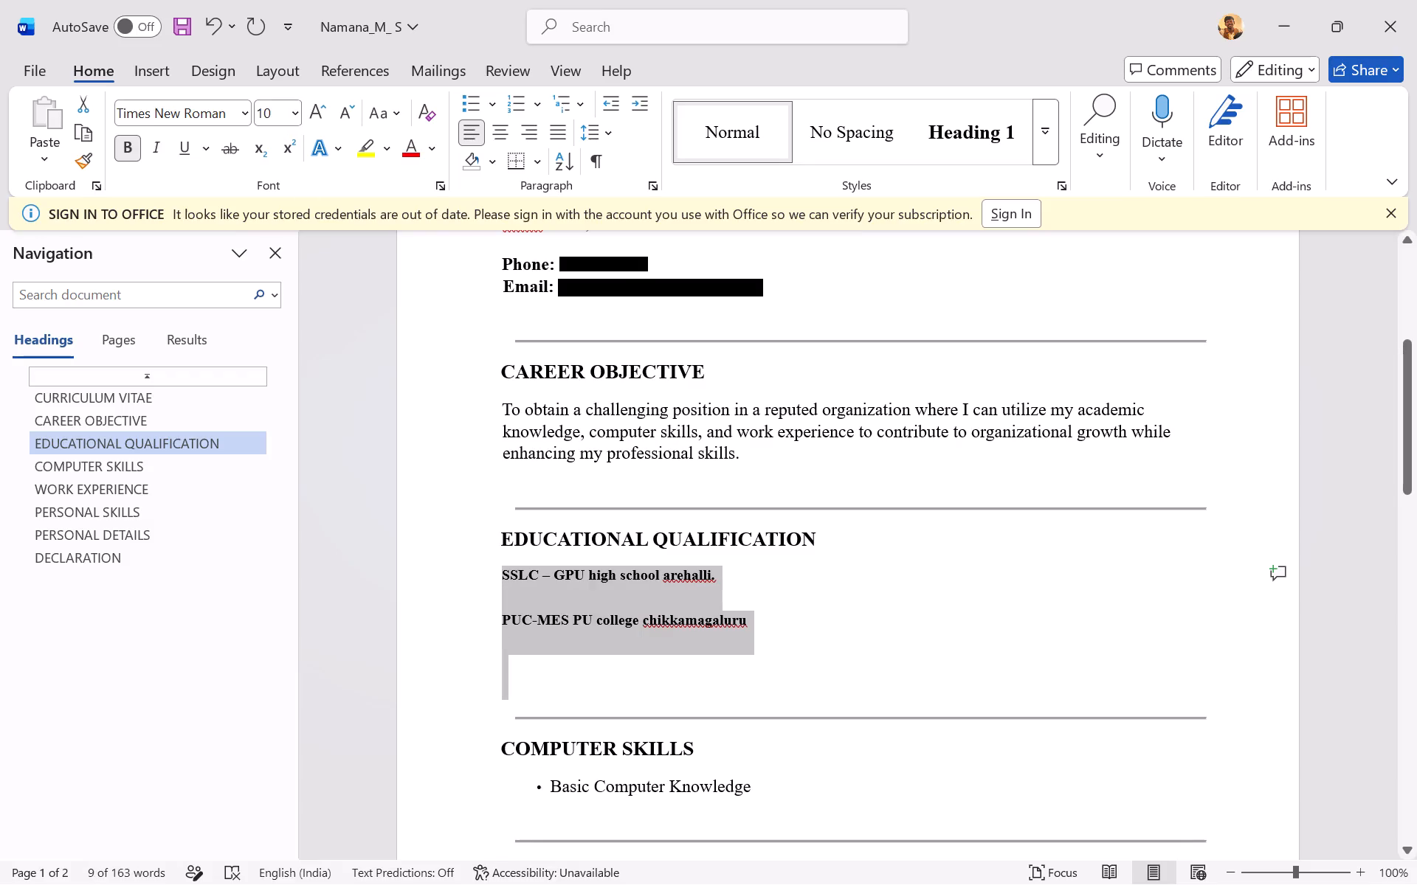
Match the SSLC and PUC lines to the career objective text: font size 12 and no bold.
{"action": "left_click_drag", "start_coordinate": [498, 414], "coordinate": [790, 465]}
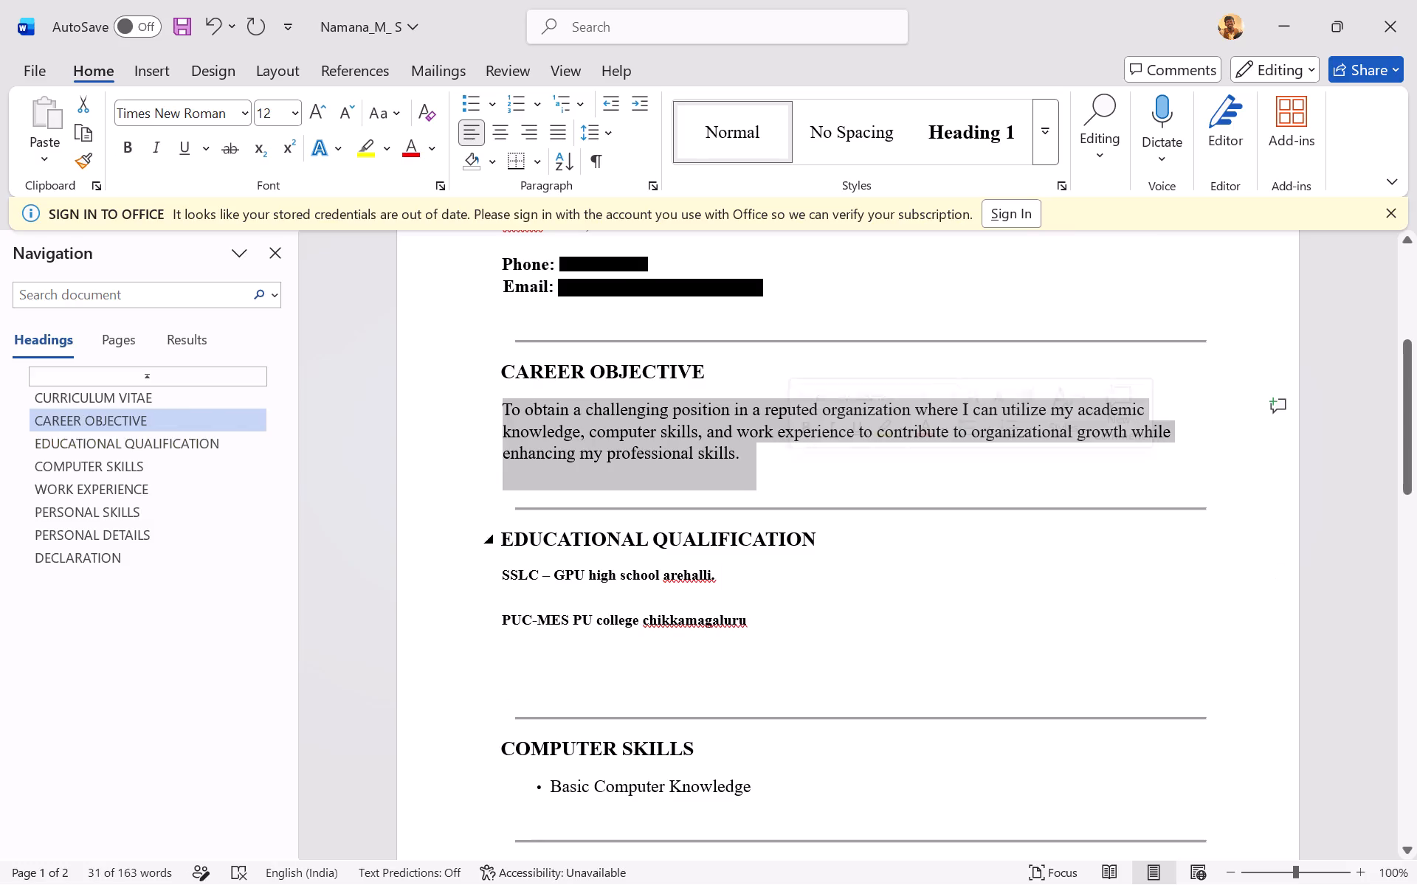
{"action": "left_click_drag", "start_coordinate": [786, 625], "coordinate": [474, 566]}
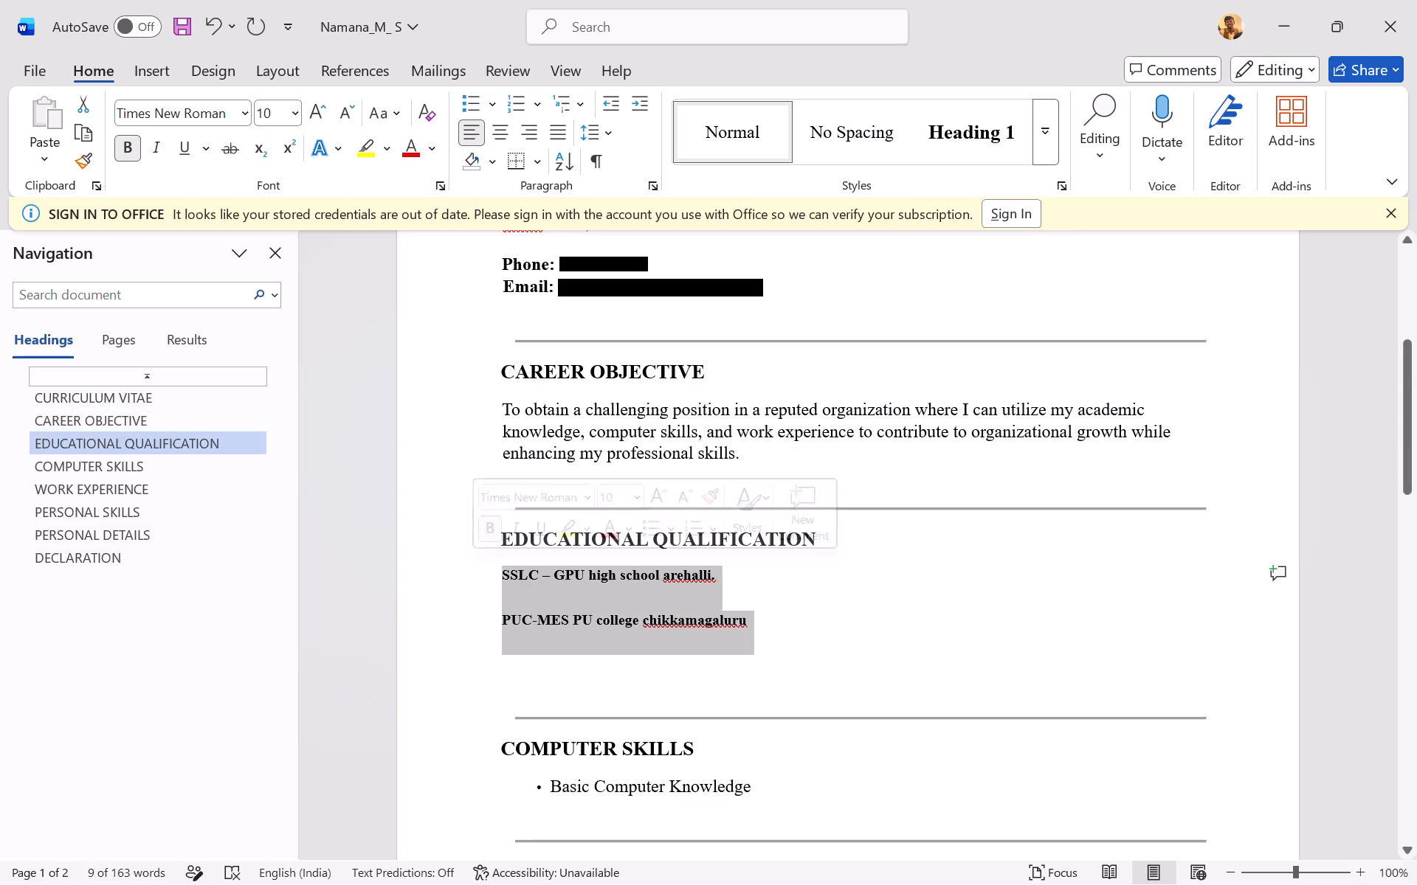
{"action": "left_click", "coordinate": [275, 112]}
{"action": "type", "text": "12"}
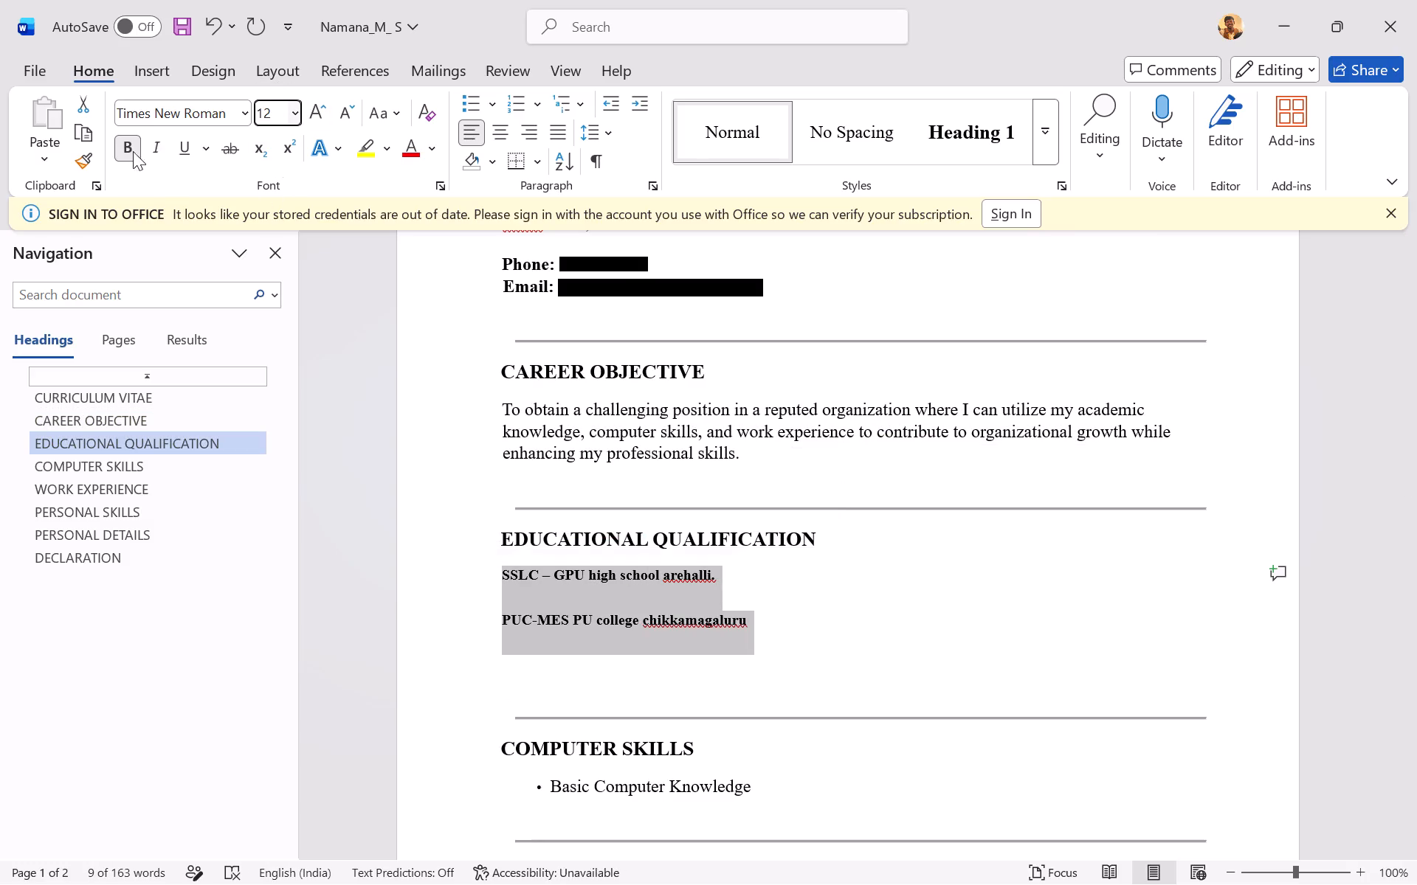
{"action": "left_click", "coordinate": [123, 151]}
{"action": "key", "text": "Return"}
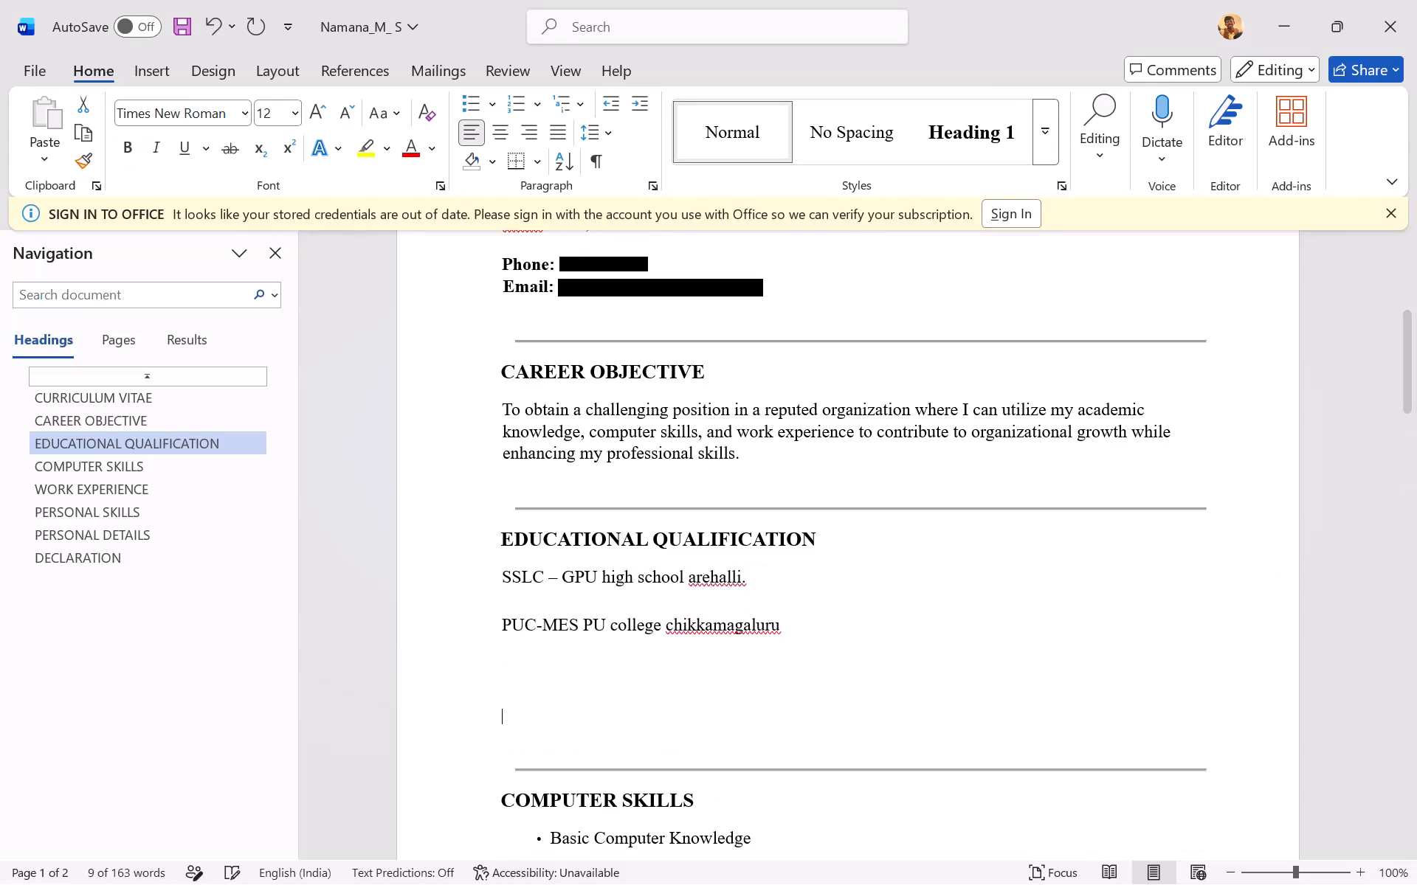
Apply bullet formatting to the SSLC and PUC lines together.
{"action": "left_click_drag", "start_coordinate": [486, 578], "coordinate": [733, 670]}
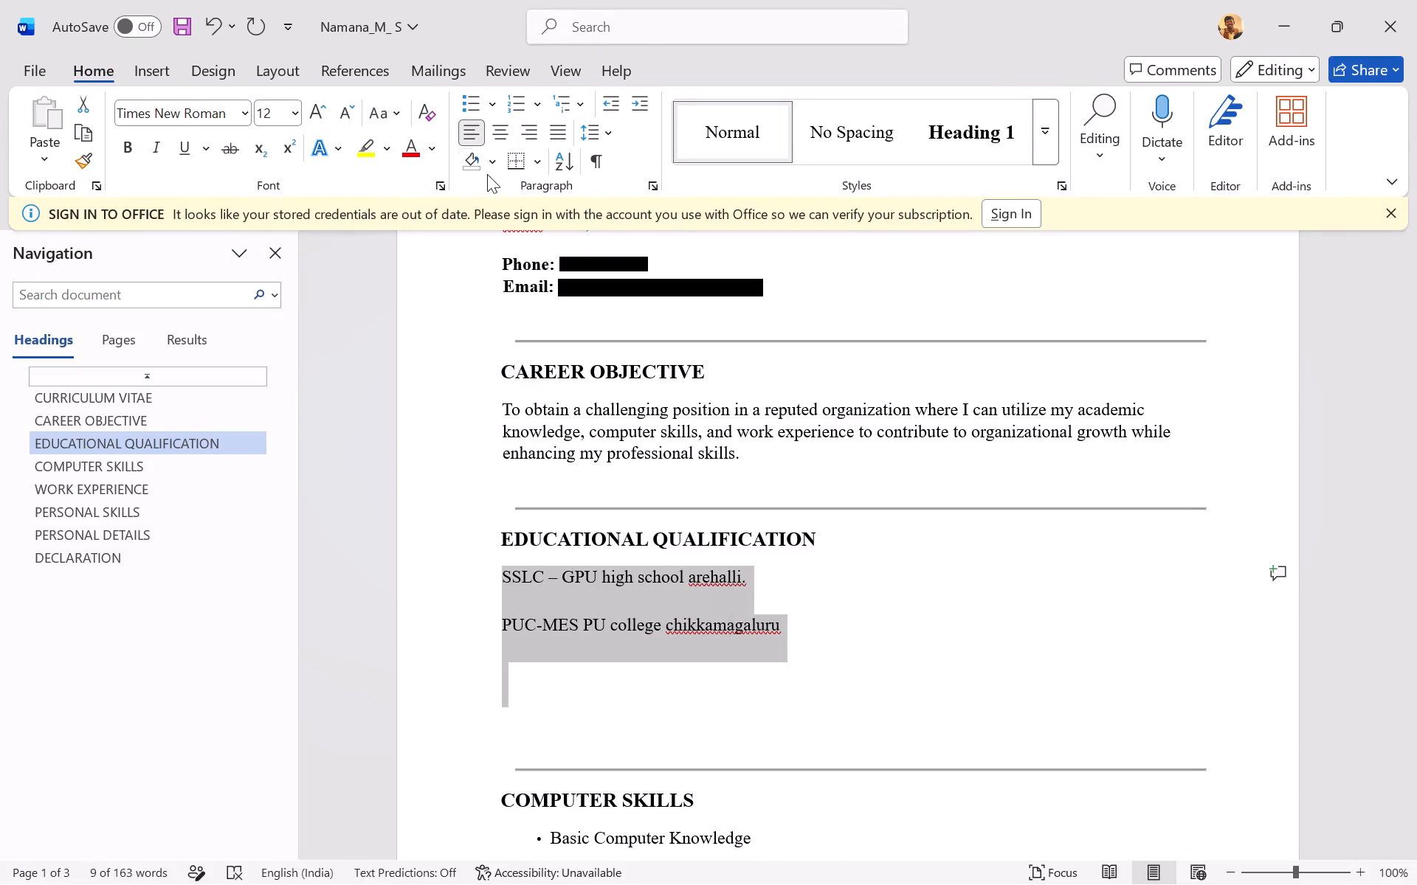
{"action": "left_click", "coordinate": [475, 107]}
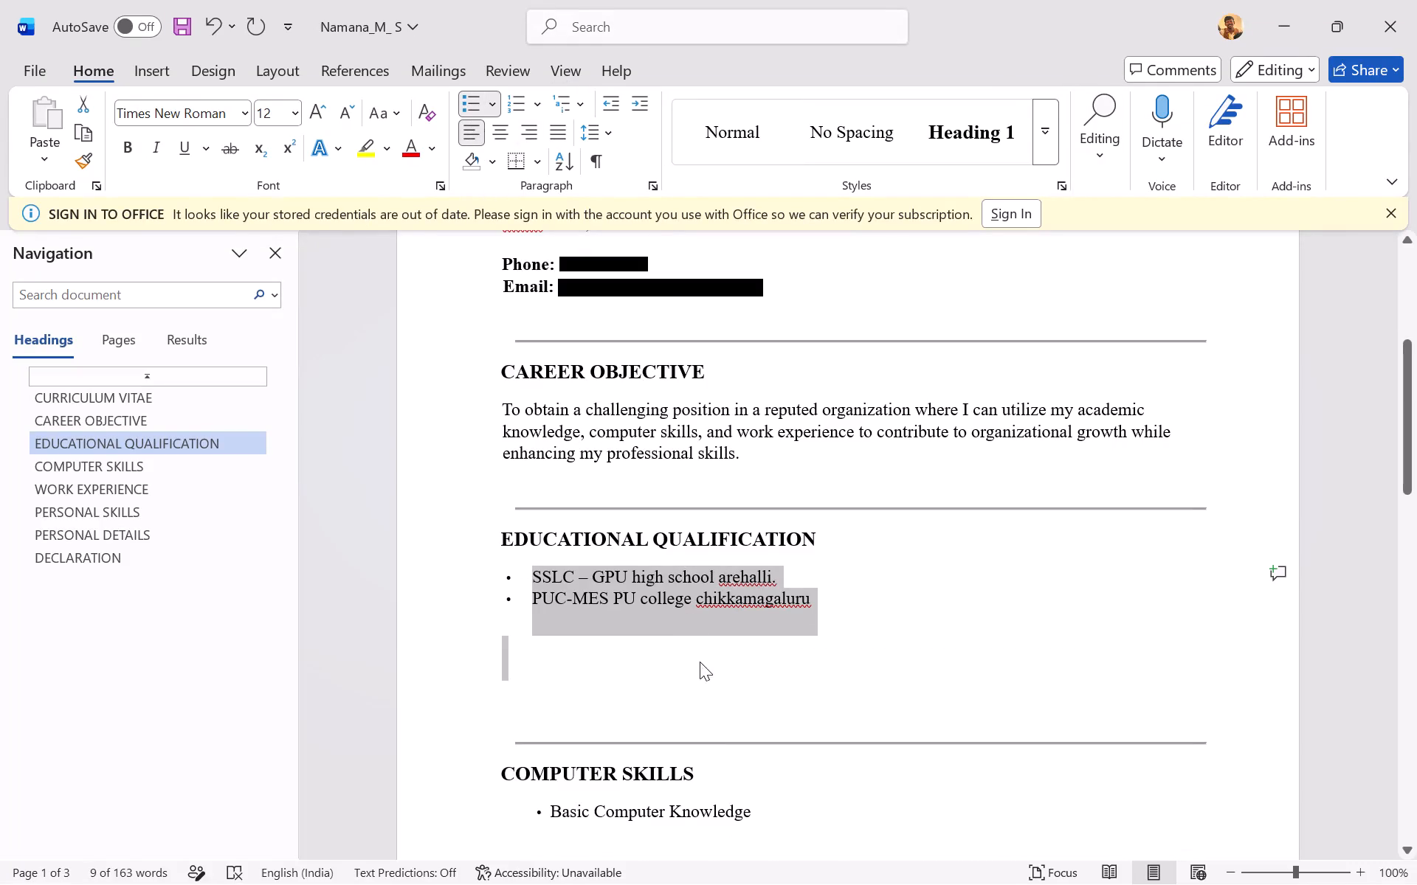
Delete the empty lines between the PUC entry and the divider line above COMPUTER SKILLS.
{"action": "left_click", "coordinate": [702, 686]}
{"action": "key", "text": "BackSpace"}
{"action": "key", "text": "BackSpace"}
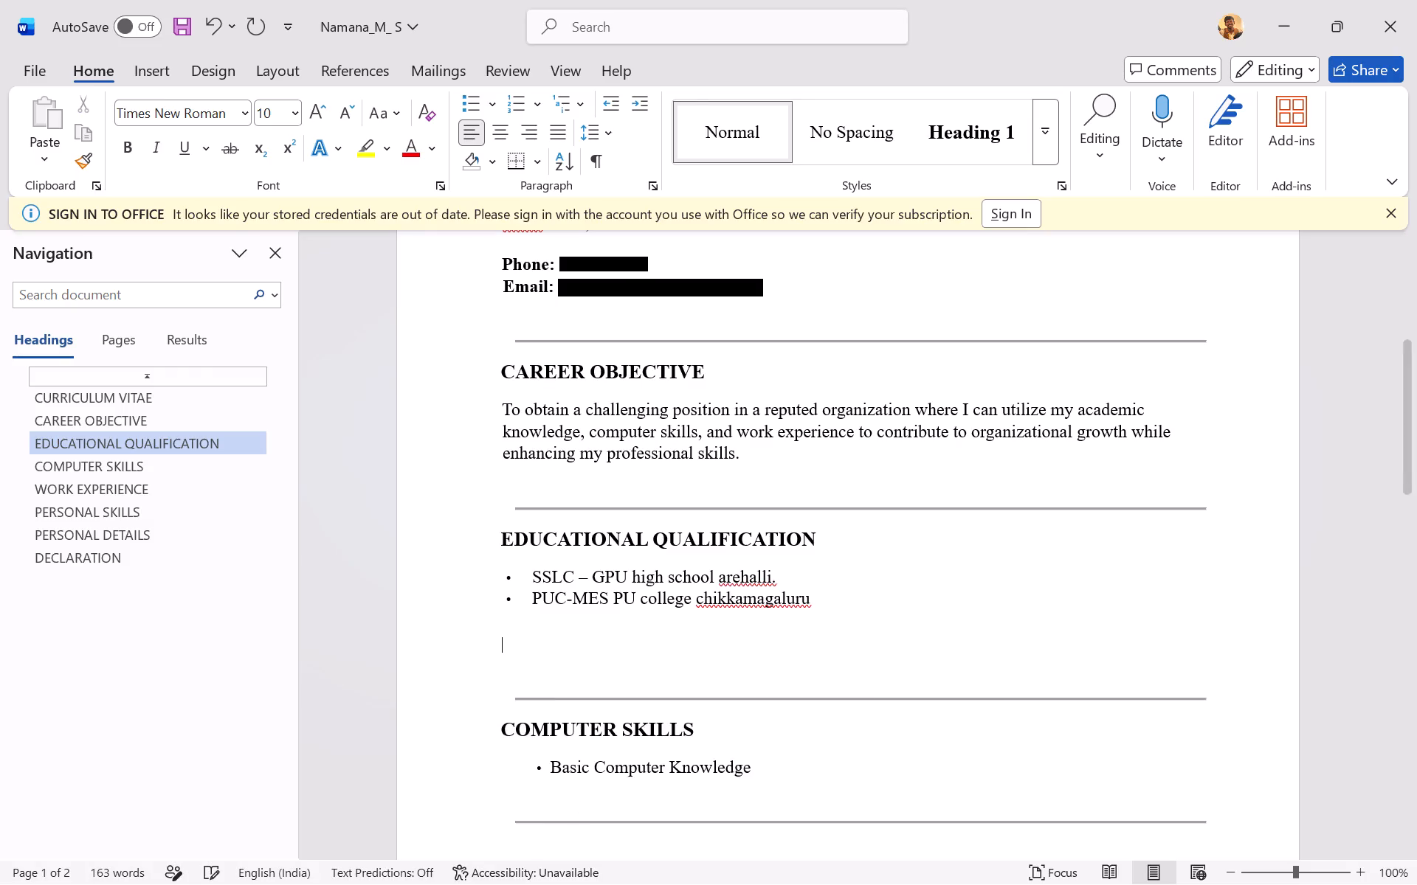
{"action": "key", "text": "BackSpace"}
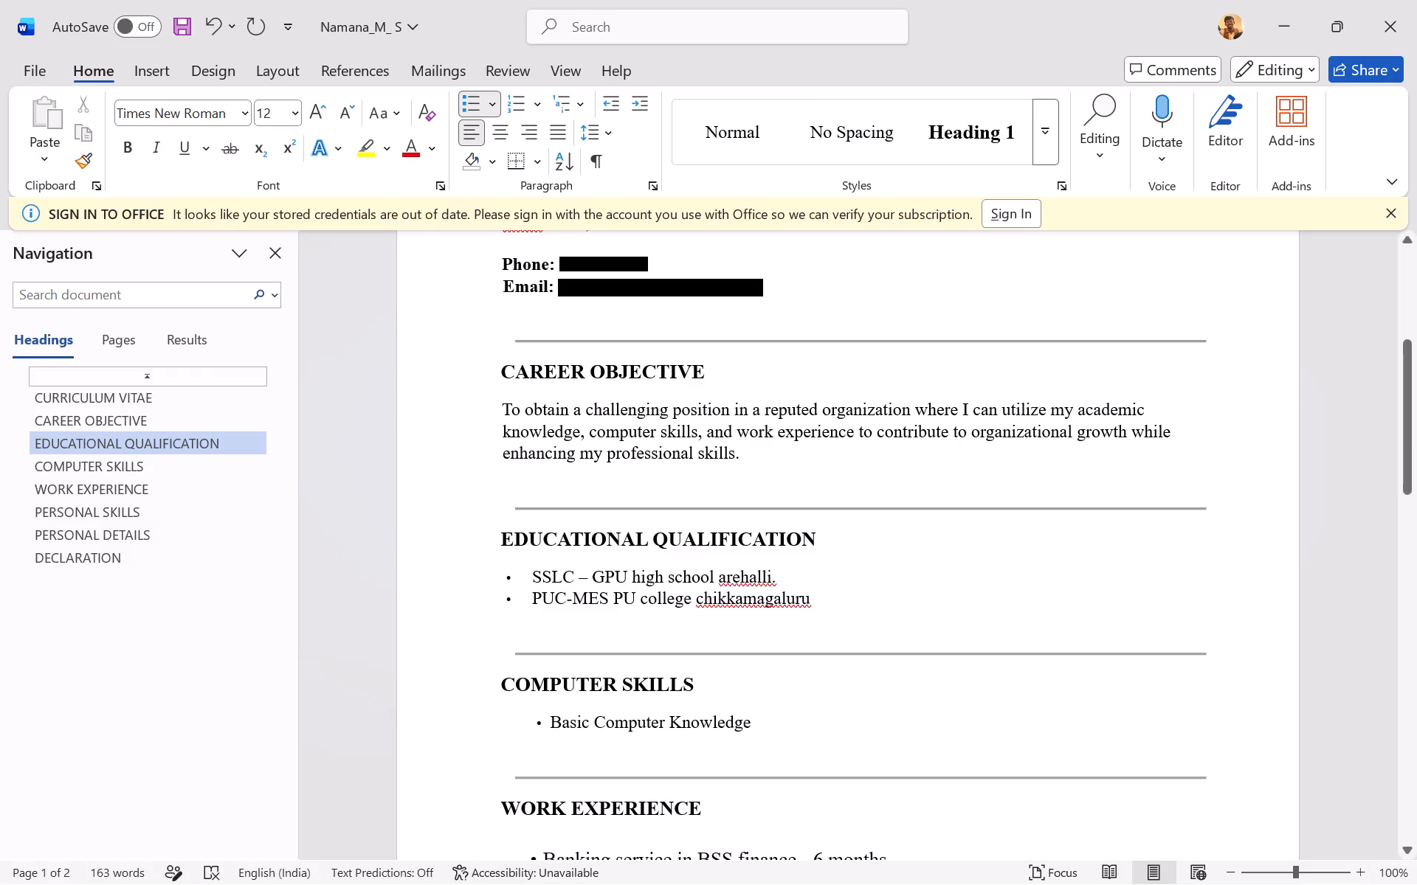
Change the divider line above COMPUTER SKILLS to centred alignment.
{"action": "left_click", "coordinate": [520, 640]}
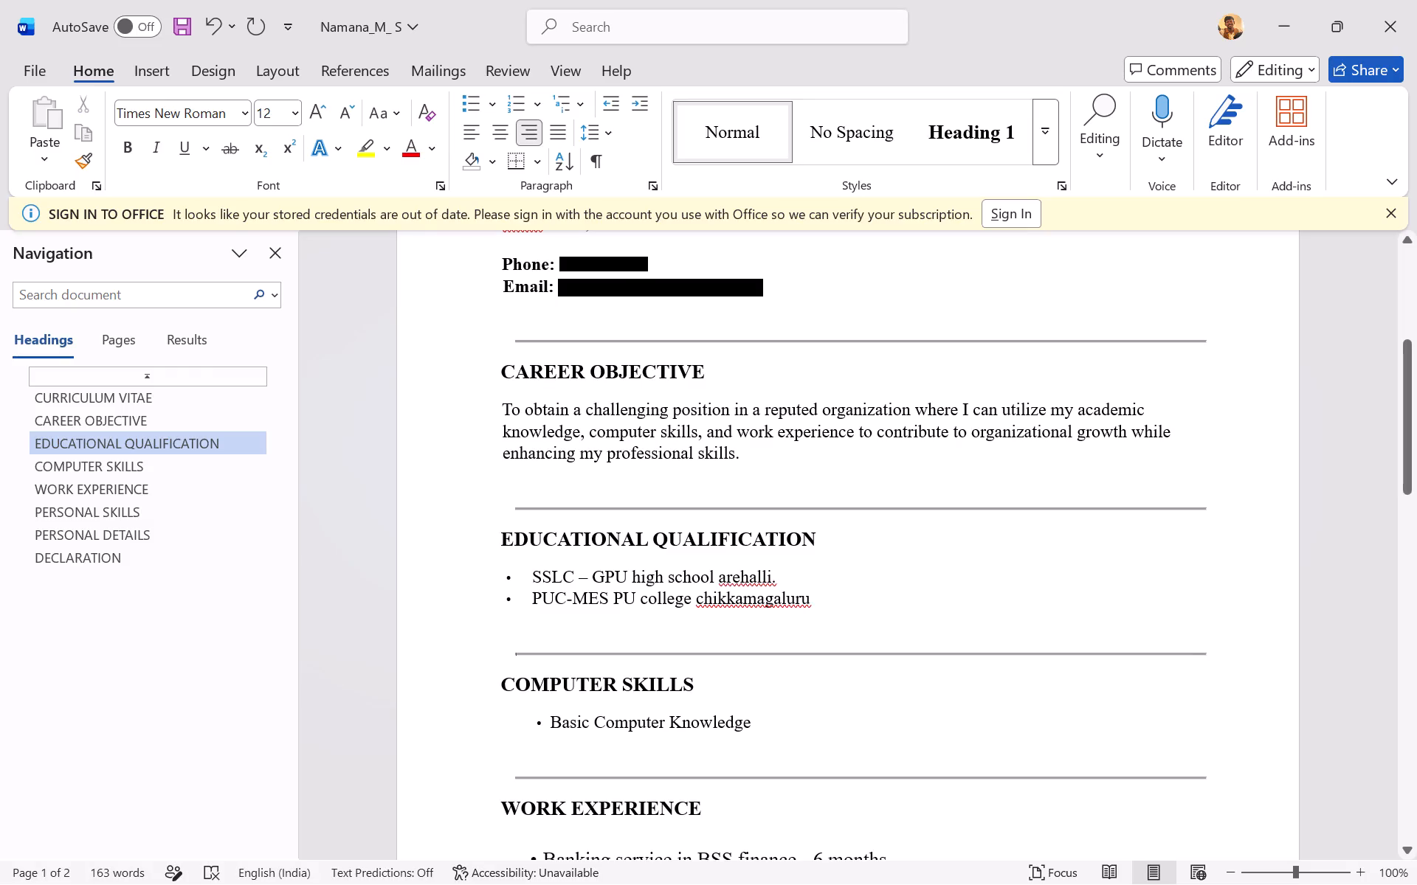
{"action": "key", "text": "BackSpace"}
Return the divider line above COMPUTER SKILLS from centred to left alignment.
{"action": "key", "text": "BackSpace"}
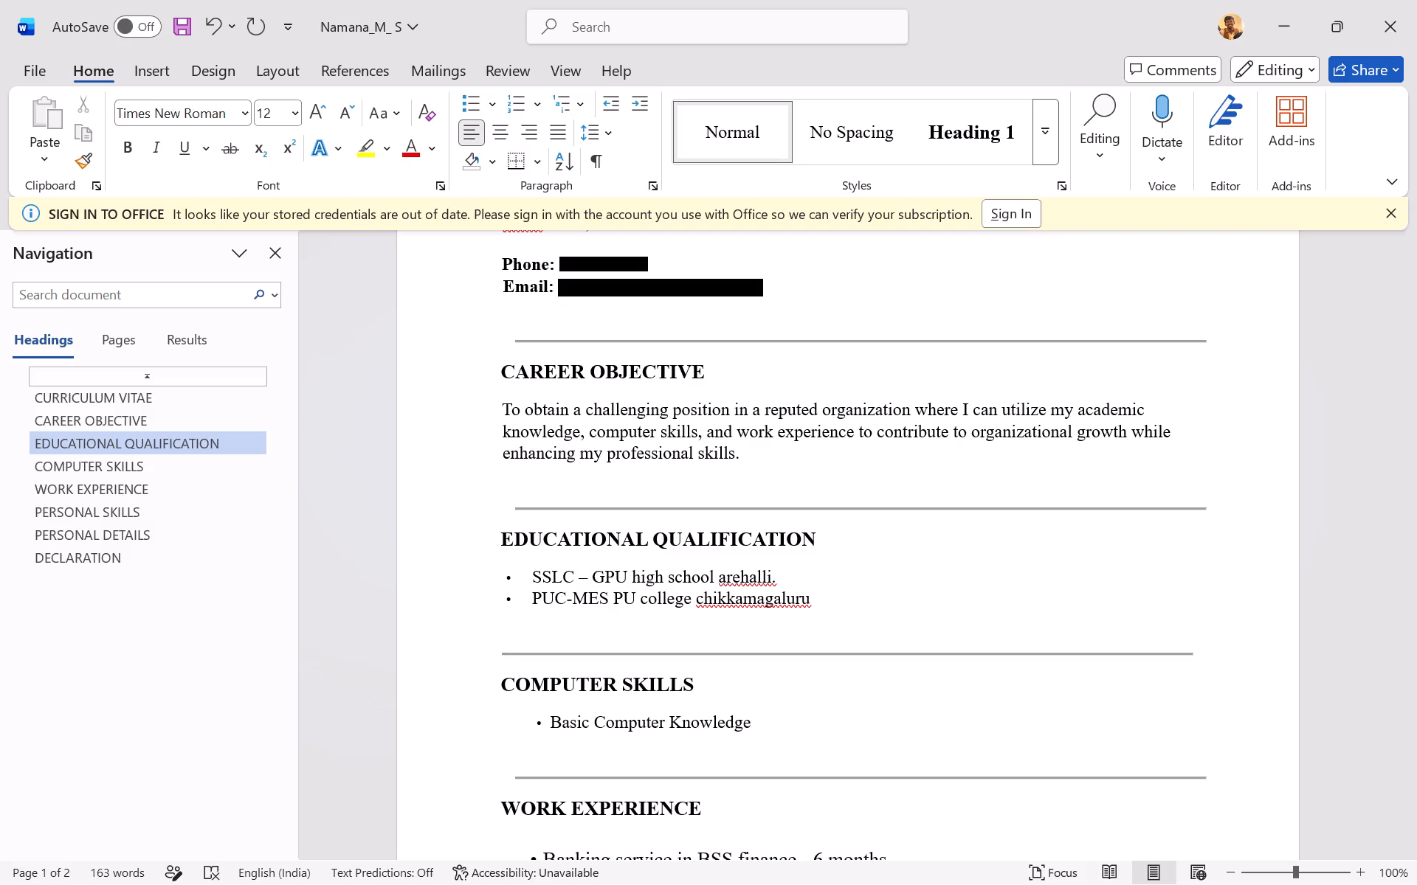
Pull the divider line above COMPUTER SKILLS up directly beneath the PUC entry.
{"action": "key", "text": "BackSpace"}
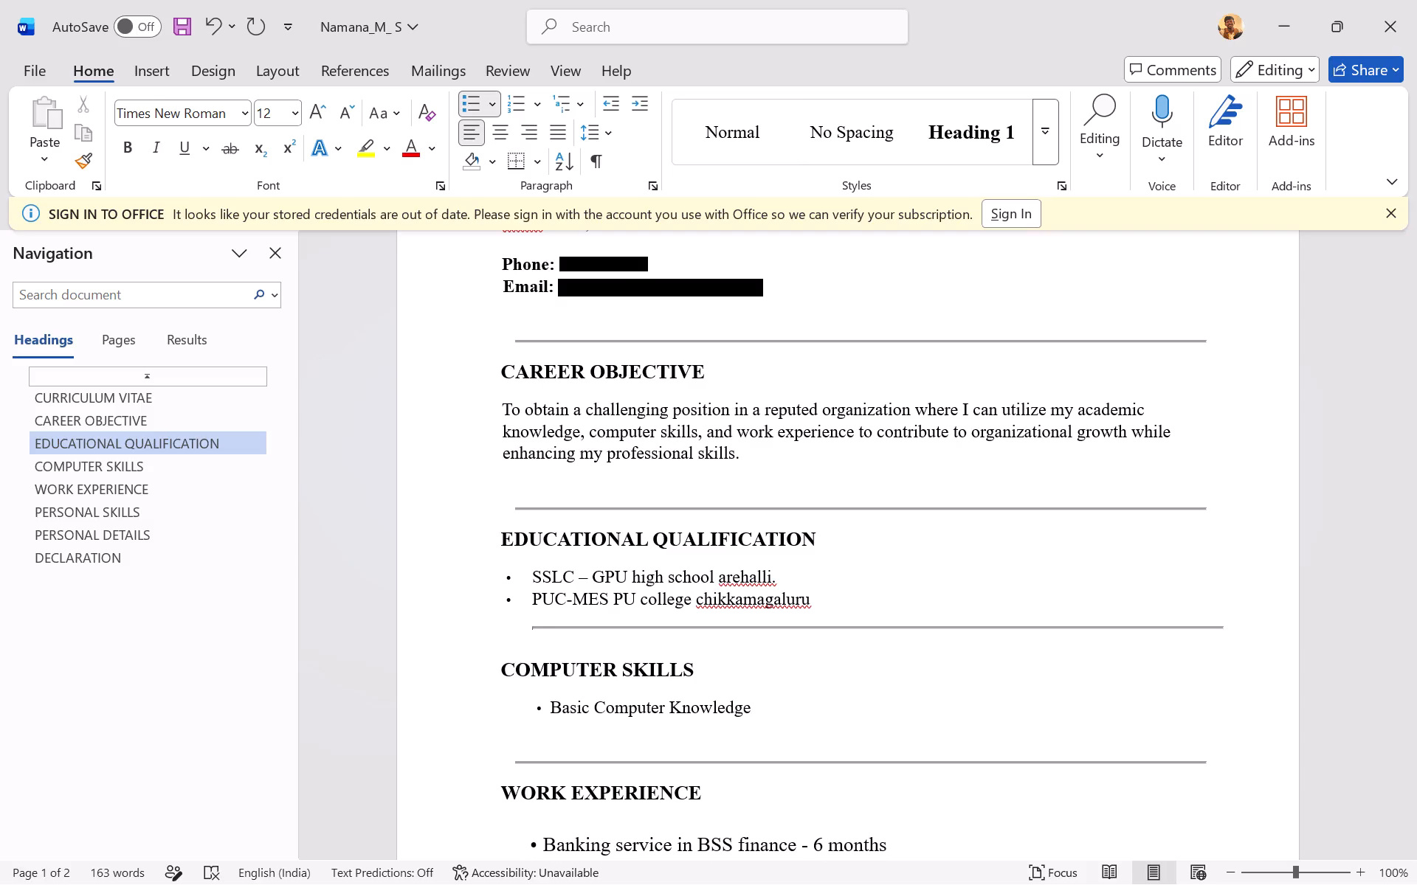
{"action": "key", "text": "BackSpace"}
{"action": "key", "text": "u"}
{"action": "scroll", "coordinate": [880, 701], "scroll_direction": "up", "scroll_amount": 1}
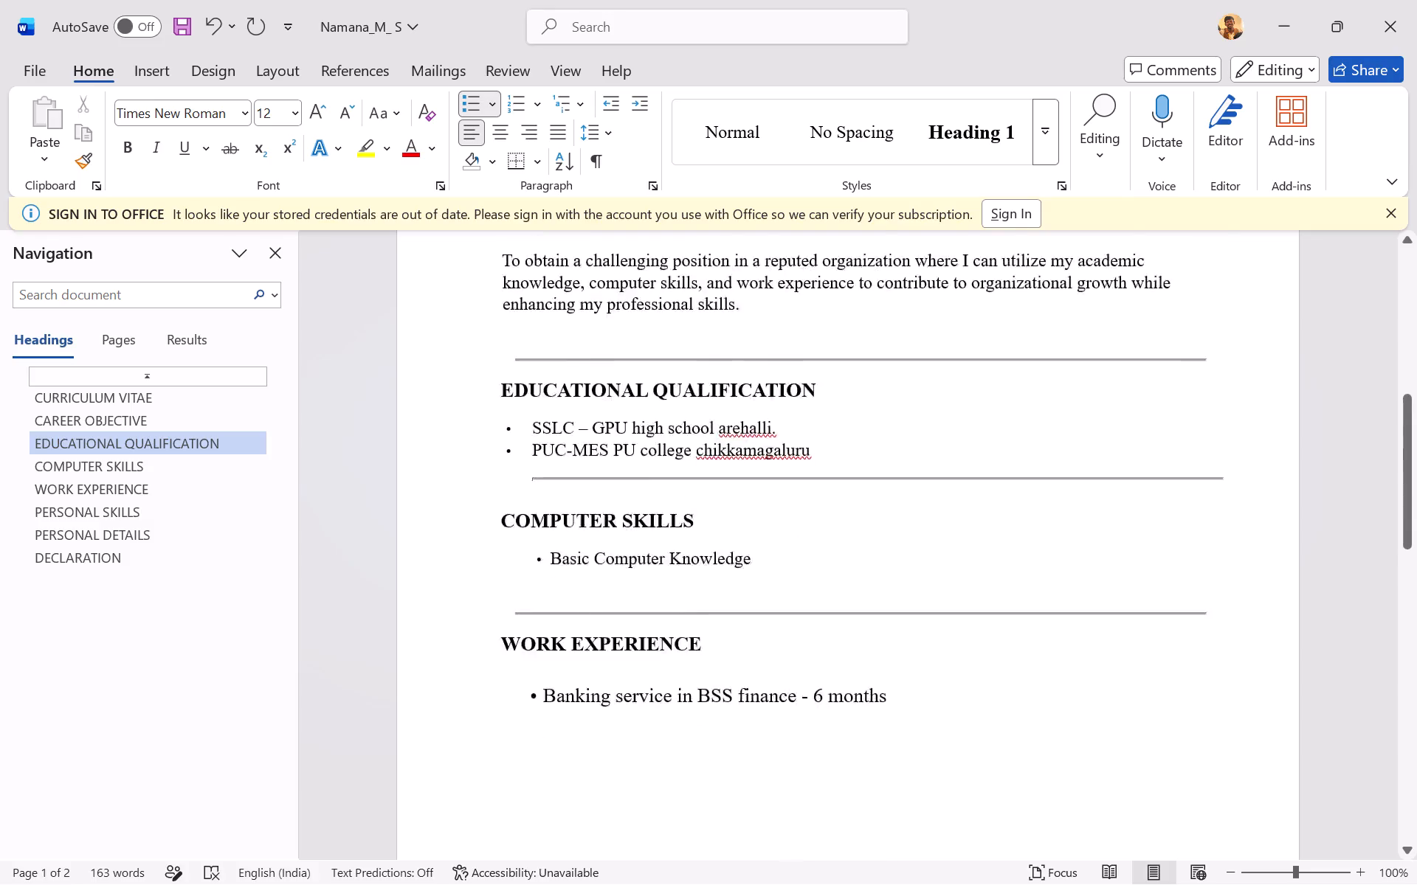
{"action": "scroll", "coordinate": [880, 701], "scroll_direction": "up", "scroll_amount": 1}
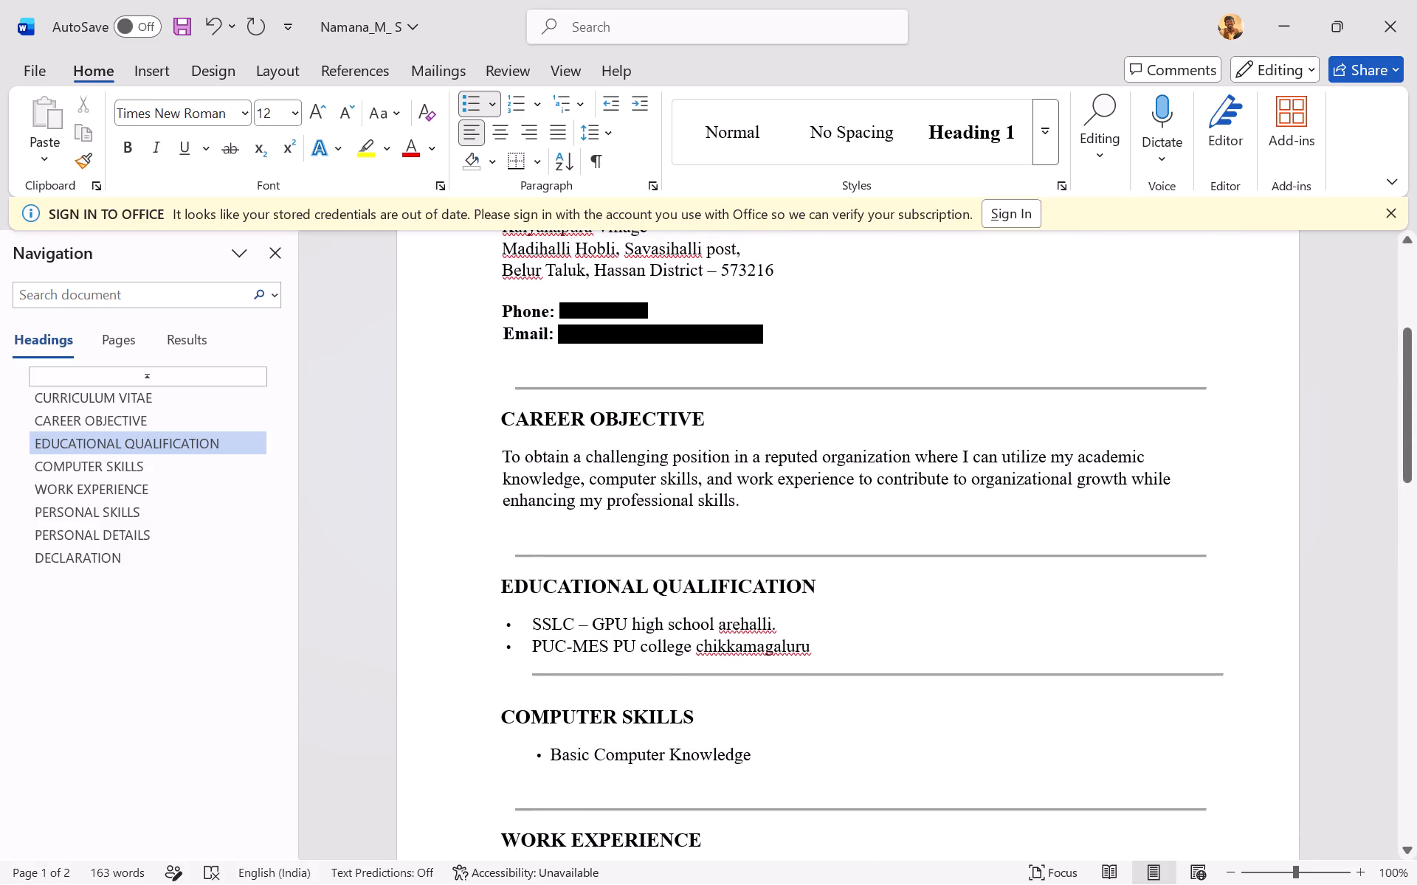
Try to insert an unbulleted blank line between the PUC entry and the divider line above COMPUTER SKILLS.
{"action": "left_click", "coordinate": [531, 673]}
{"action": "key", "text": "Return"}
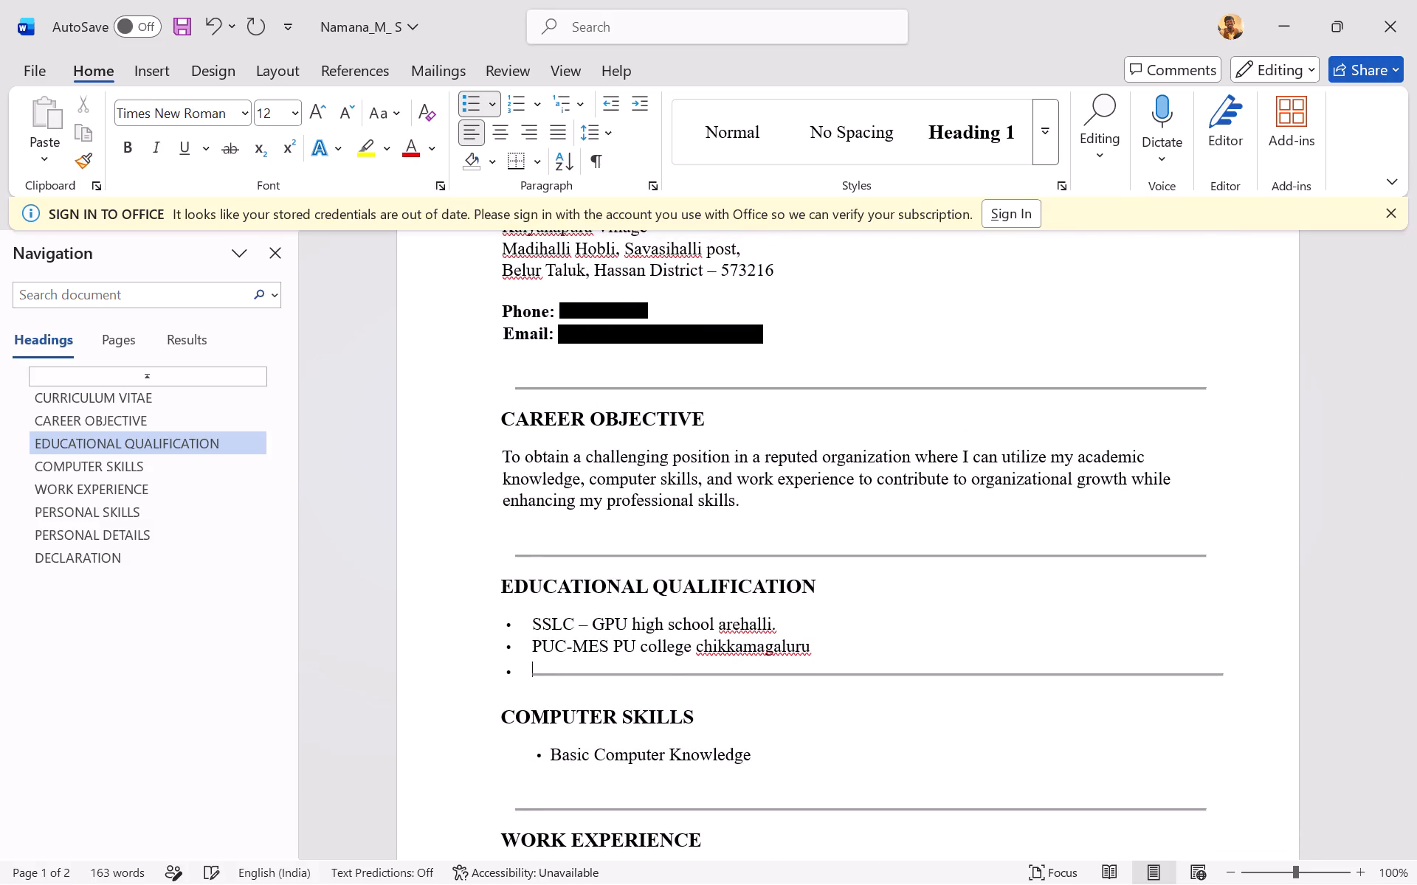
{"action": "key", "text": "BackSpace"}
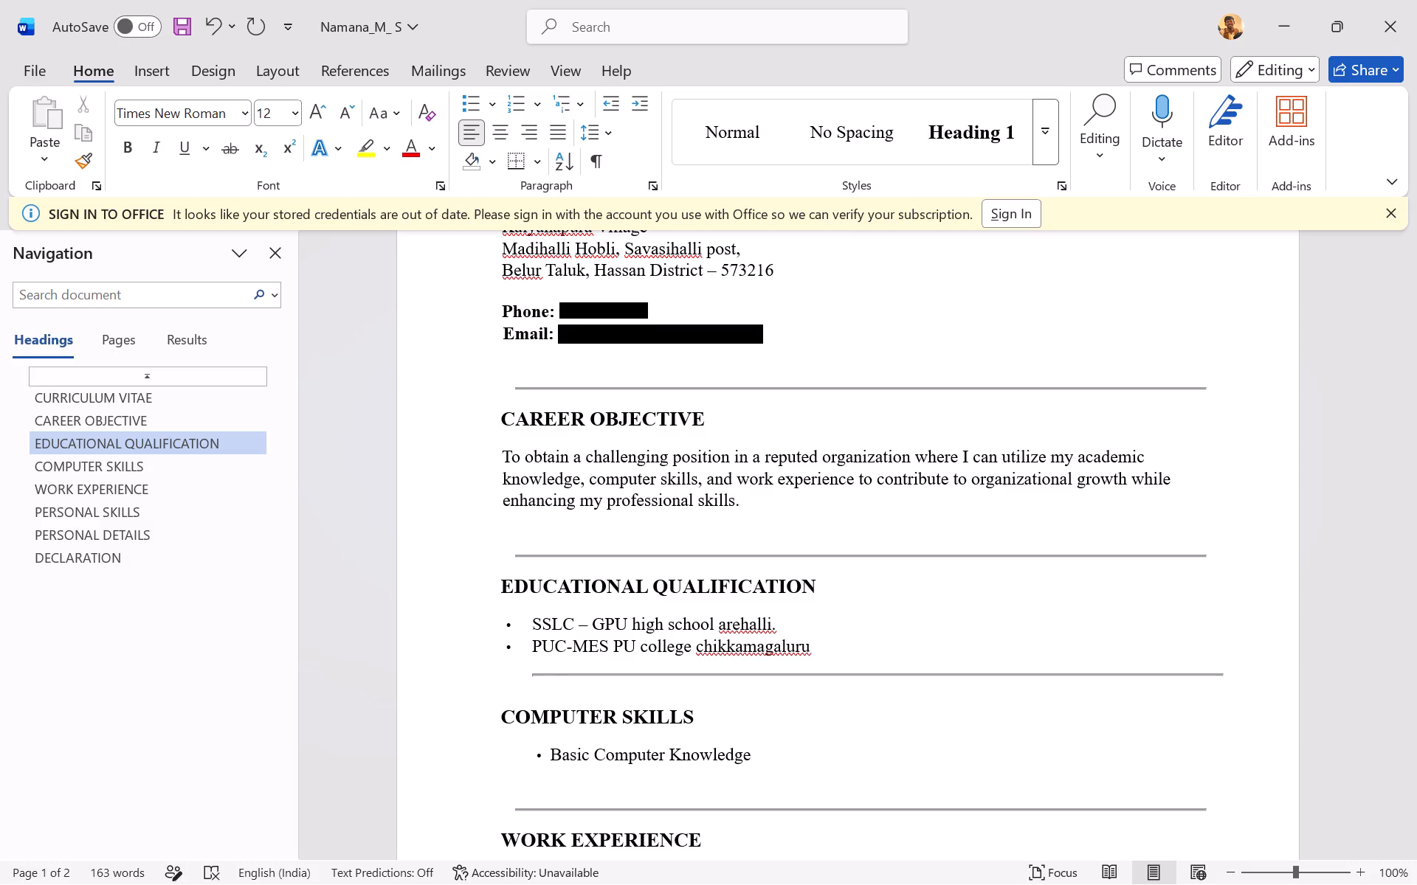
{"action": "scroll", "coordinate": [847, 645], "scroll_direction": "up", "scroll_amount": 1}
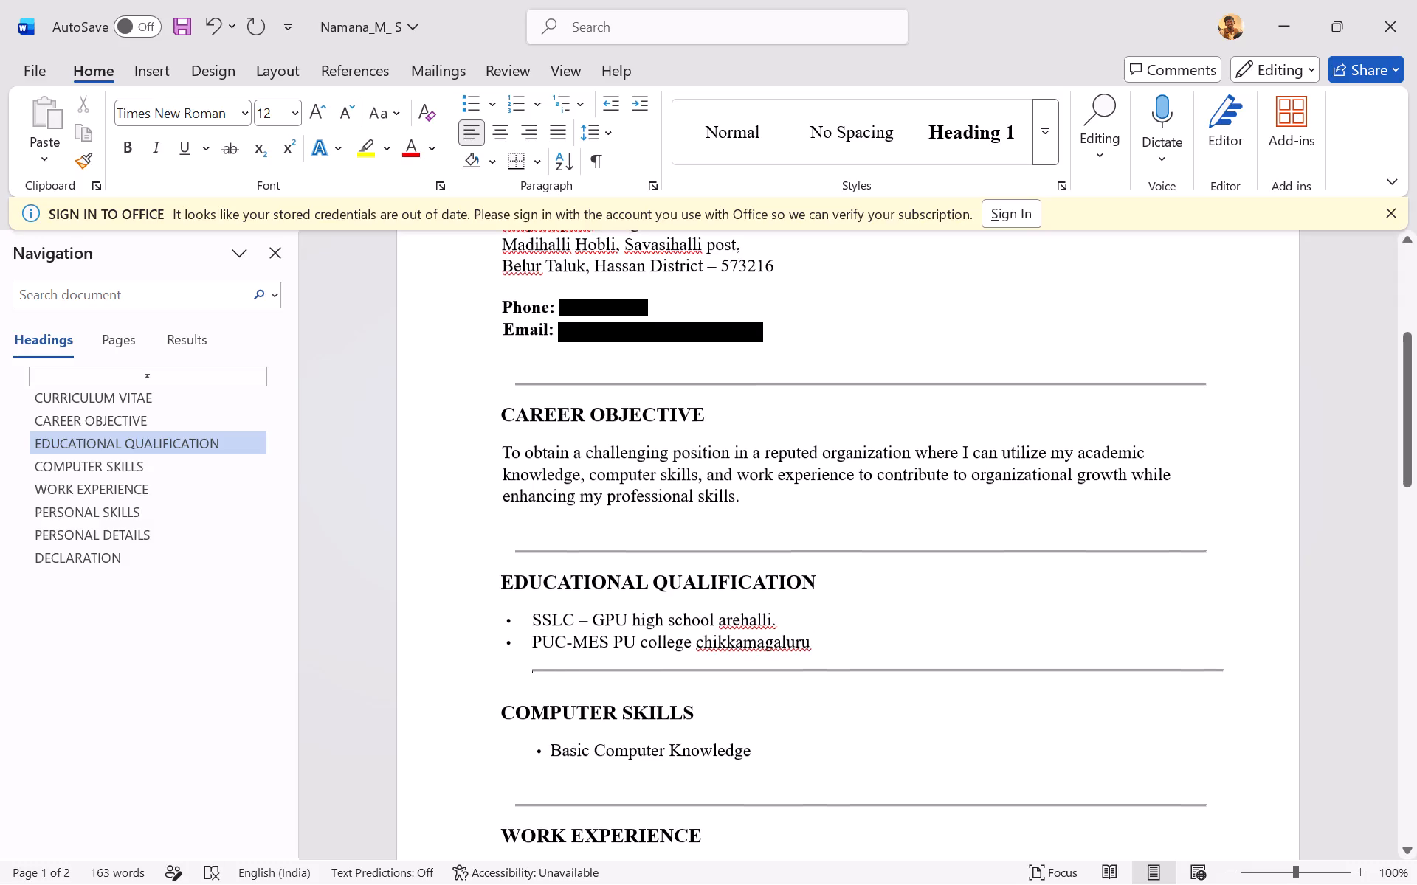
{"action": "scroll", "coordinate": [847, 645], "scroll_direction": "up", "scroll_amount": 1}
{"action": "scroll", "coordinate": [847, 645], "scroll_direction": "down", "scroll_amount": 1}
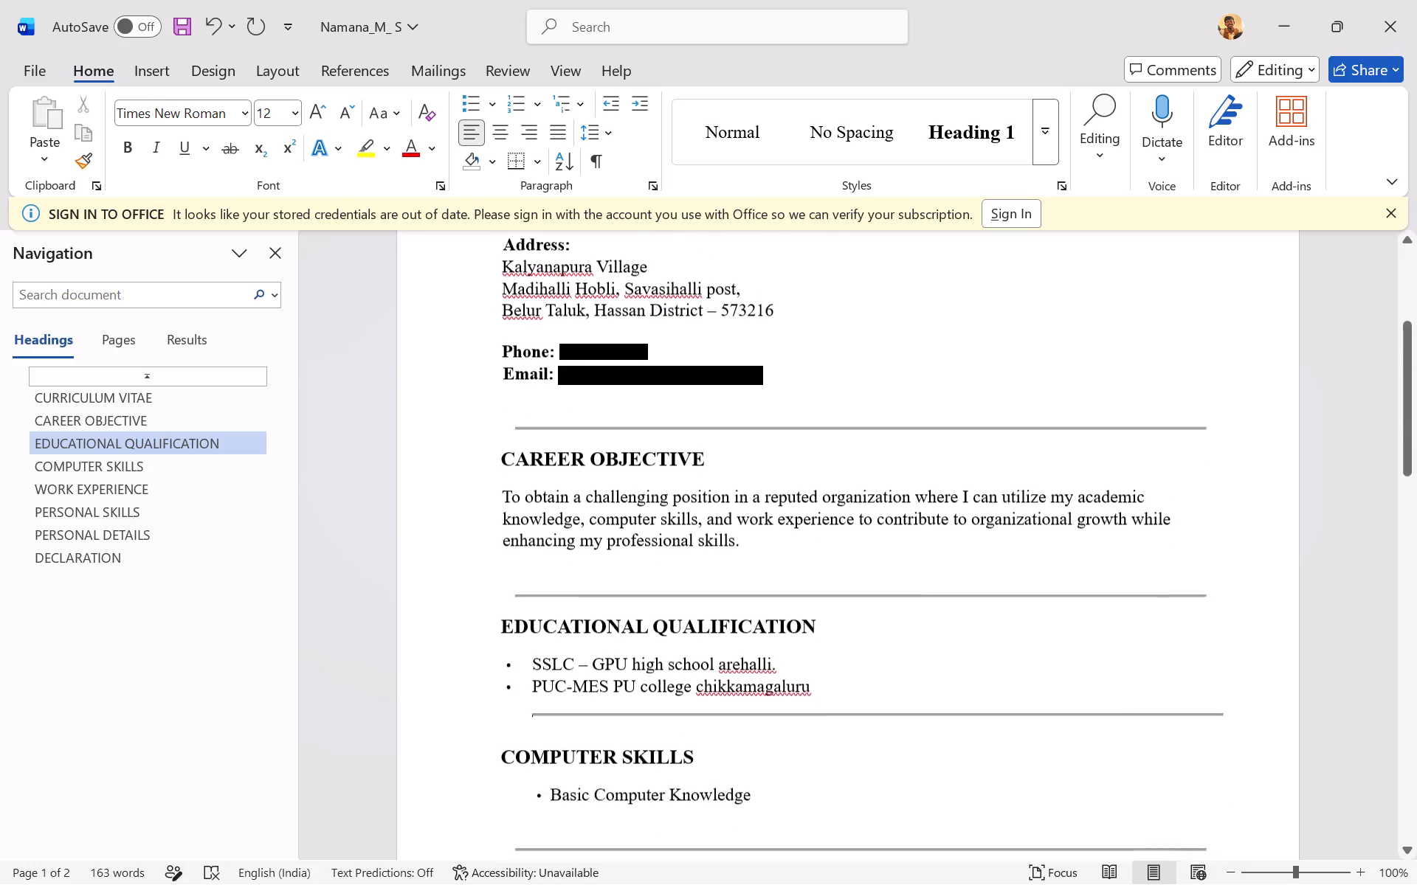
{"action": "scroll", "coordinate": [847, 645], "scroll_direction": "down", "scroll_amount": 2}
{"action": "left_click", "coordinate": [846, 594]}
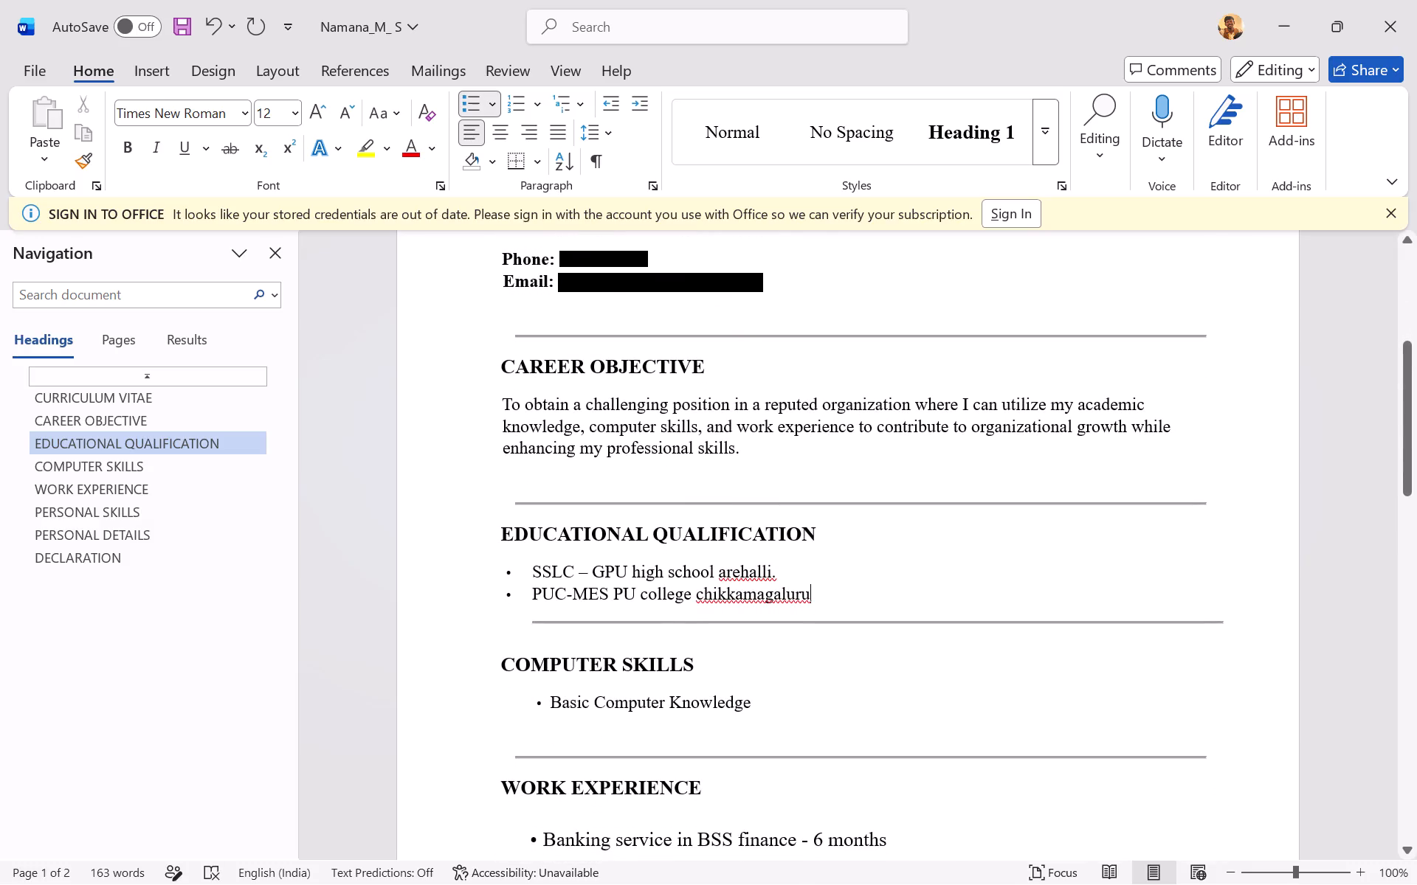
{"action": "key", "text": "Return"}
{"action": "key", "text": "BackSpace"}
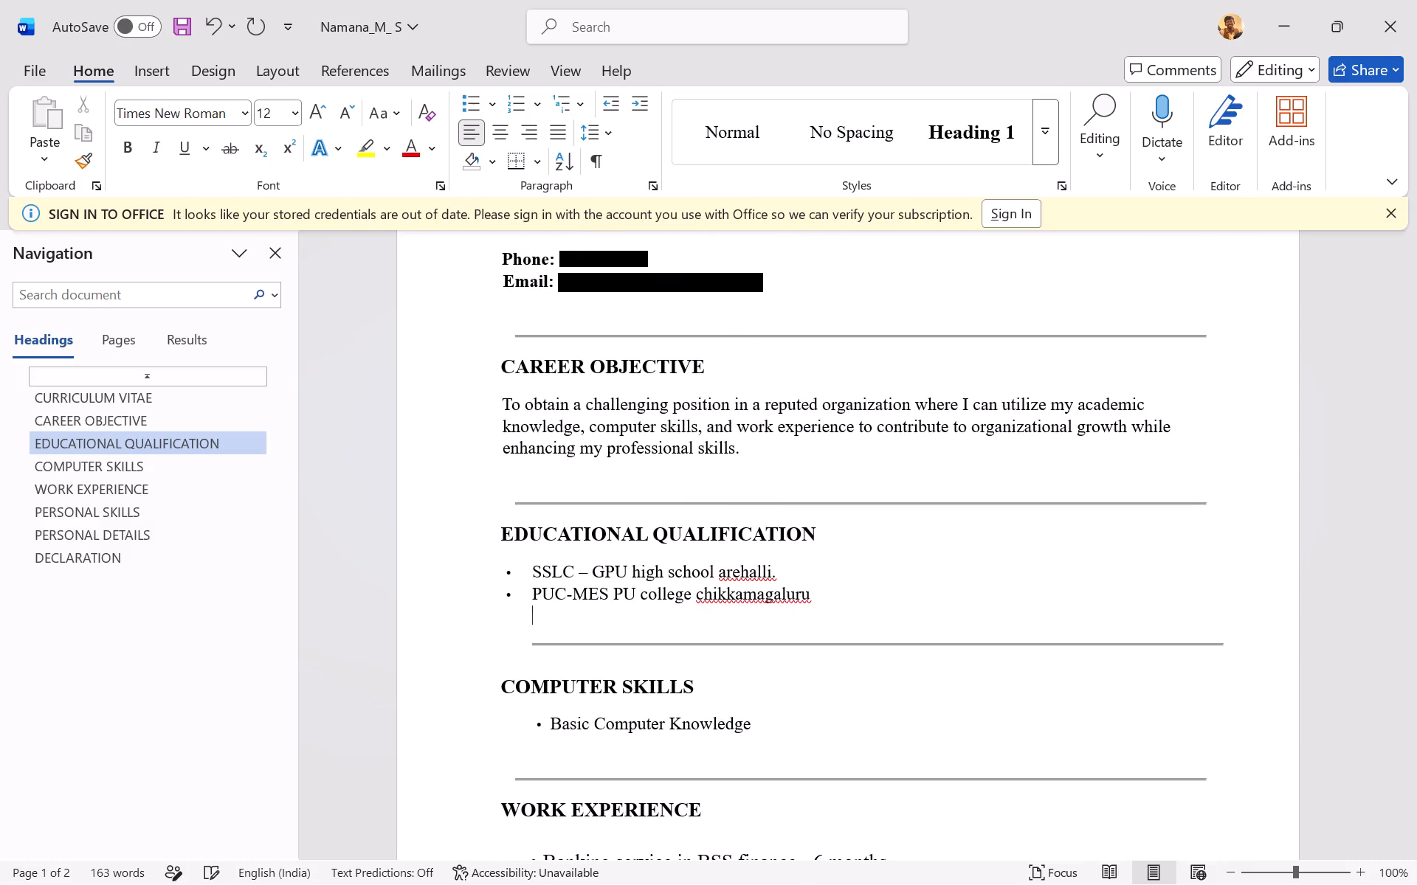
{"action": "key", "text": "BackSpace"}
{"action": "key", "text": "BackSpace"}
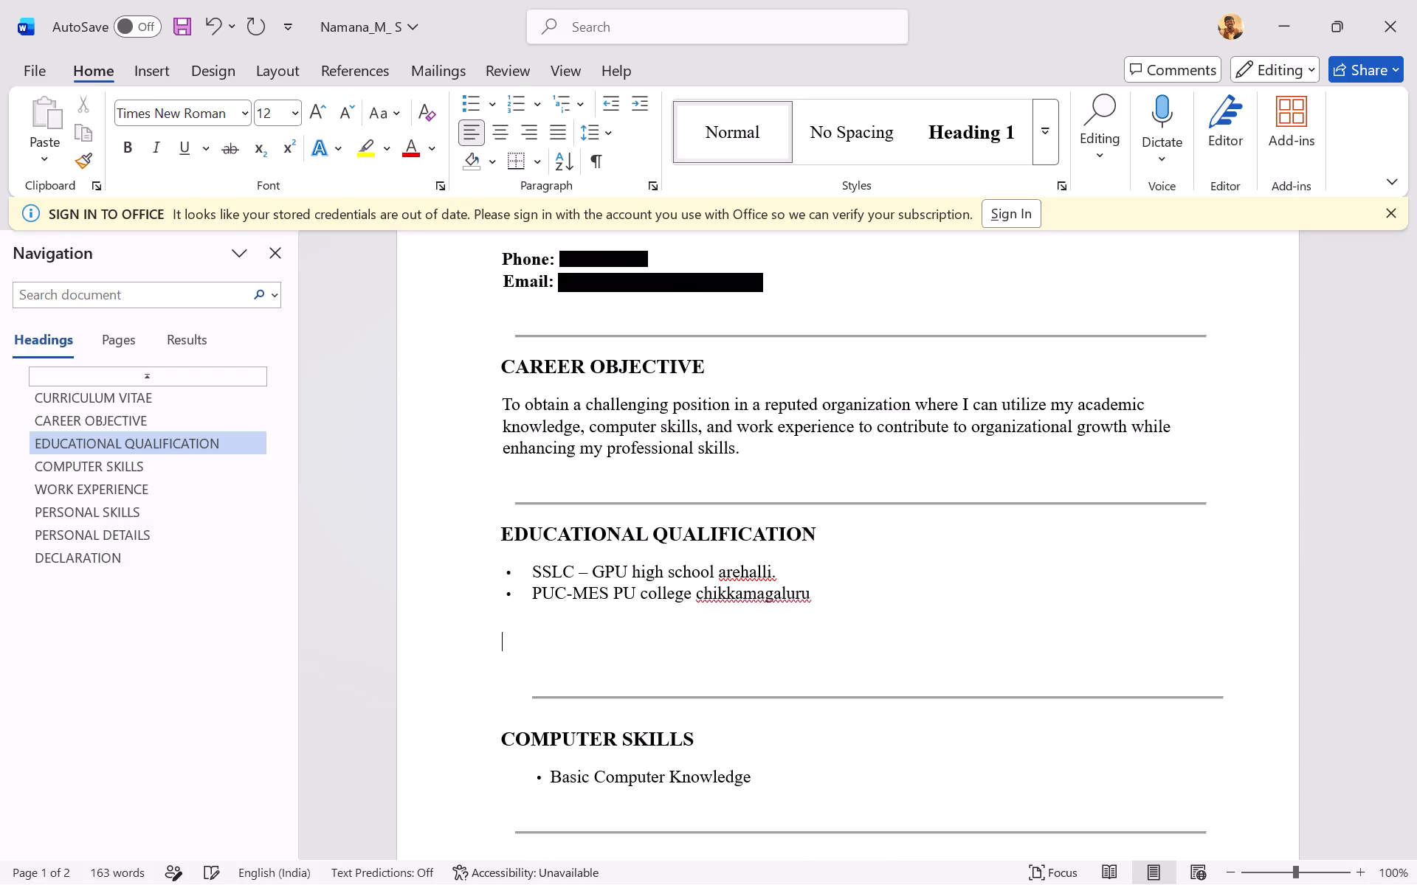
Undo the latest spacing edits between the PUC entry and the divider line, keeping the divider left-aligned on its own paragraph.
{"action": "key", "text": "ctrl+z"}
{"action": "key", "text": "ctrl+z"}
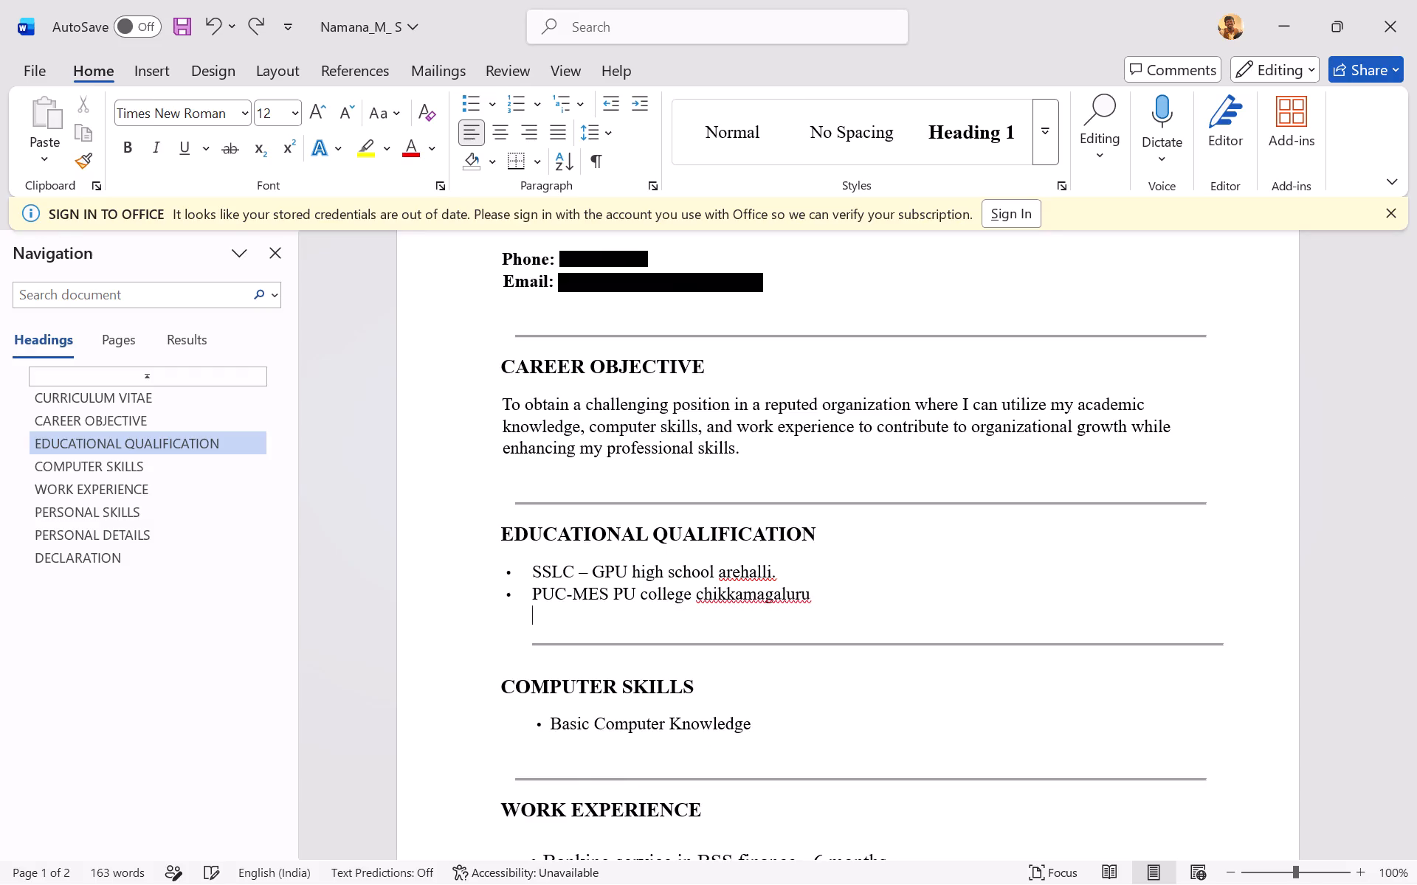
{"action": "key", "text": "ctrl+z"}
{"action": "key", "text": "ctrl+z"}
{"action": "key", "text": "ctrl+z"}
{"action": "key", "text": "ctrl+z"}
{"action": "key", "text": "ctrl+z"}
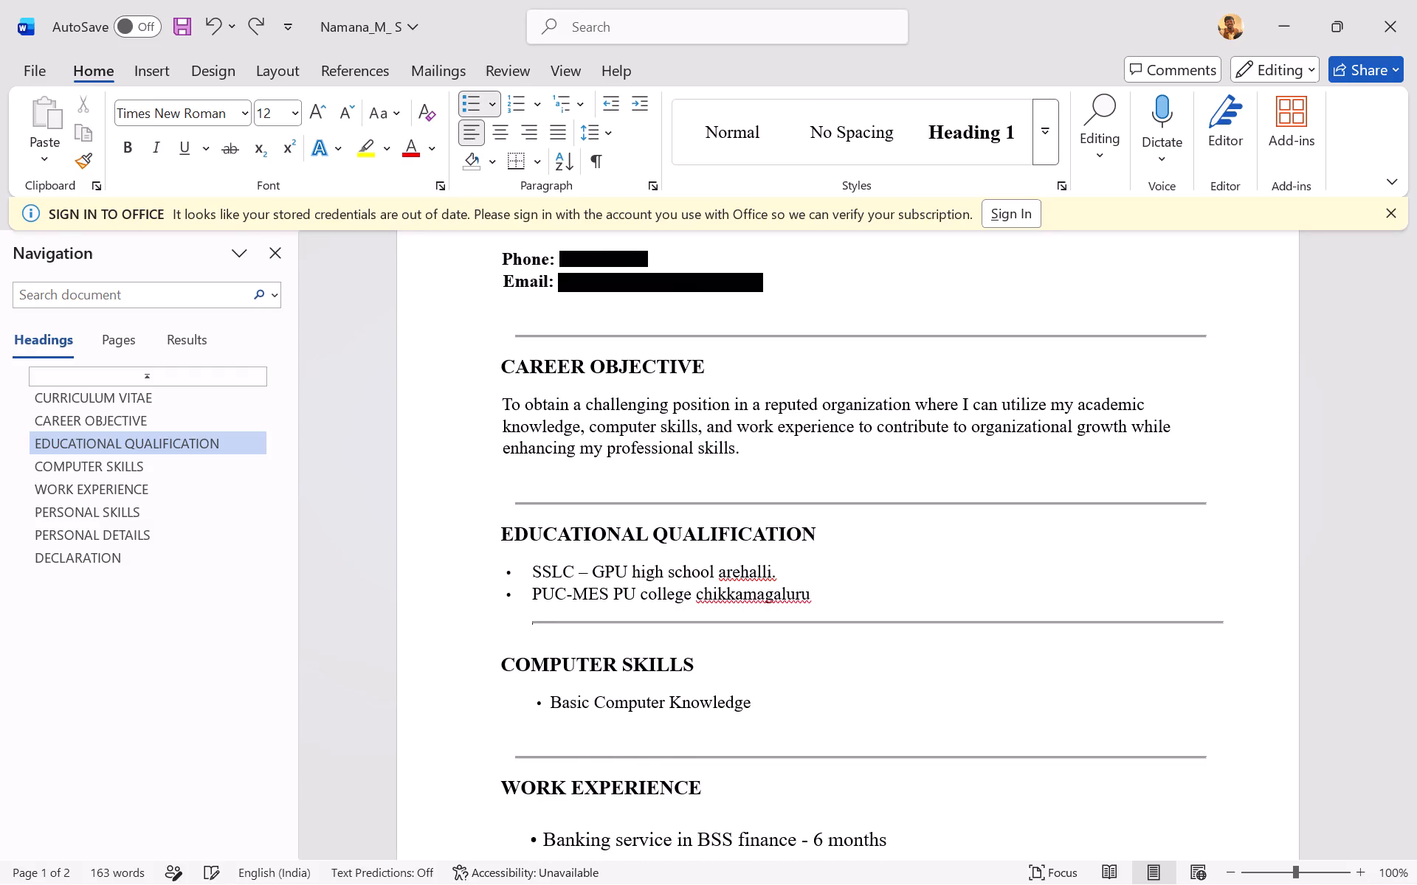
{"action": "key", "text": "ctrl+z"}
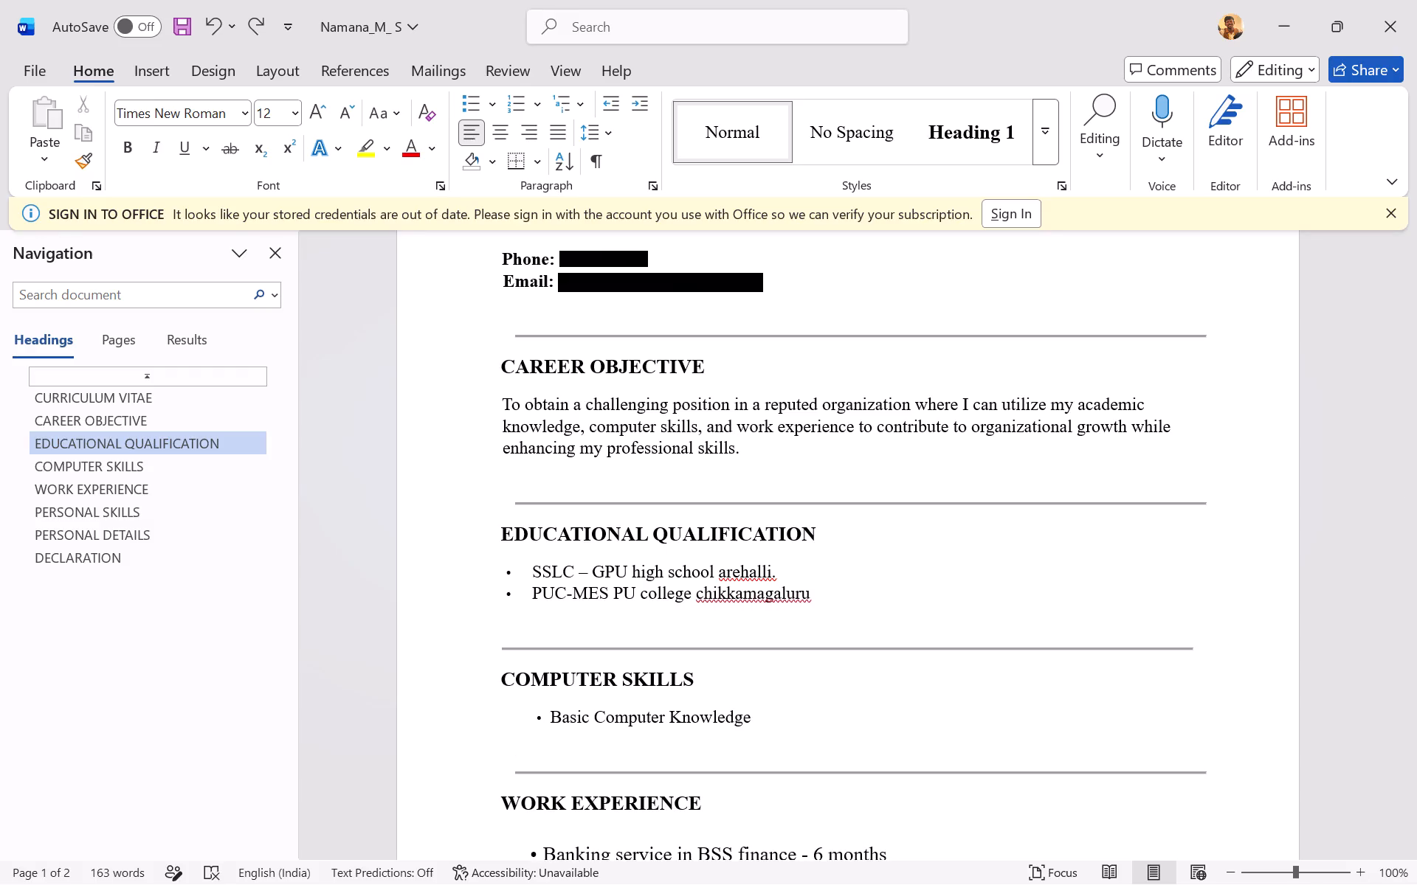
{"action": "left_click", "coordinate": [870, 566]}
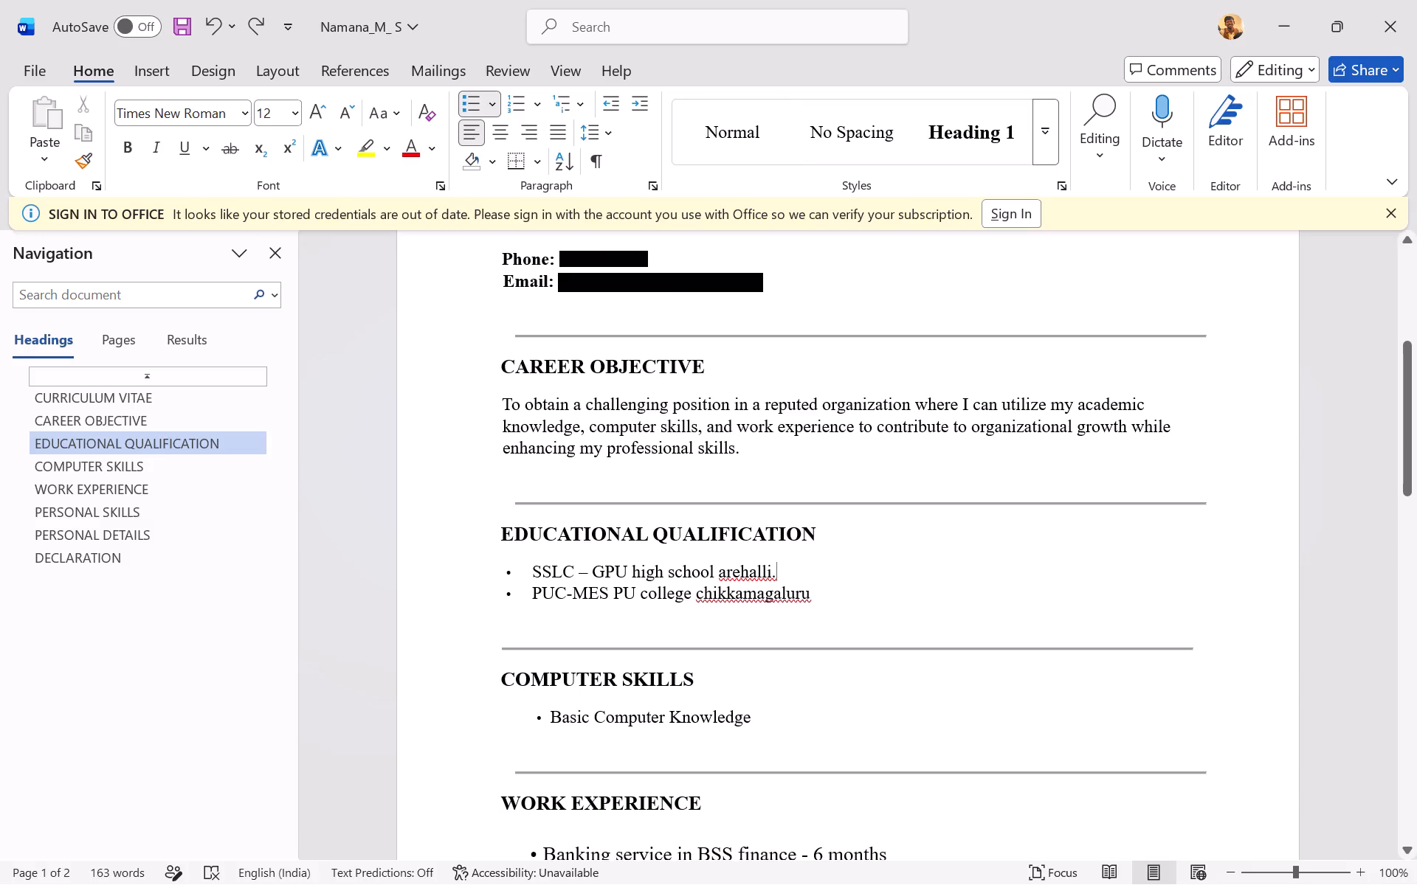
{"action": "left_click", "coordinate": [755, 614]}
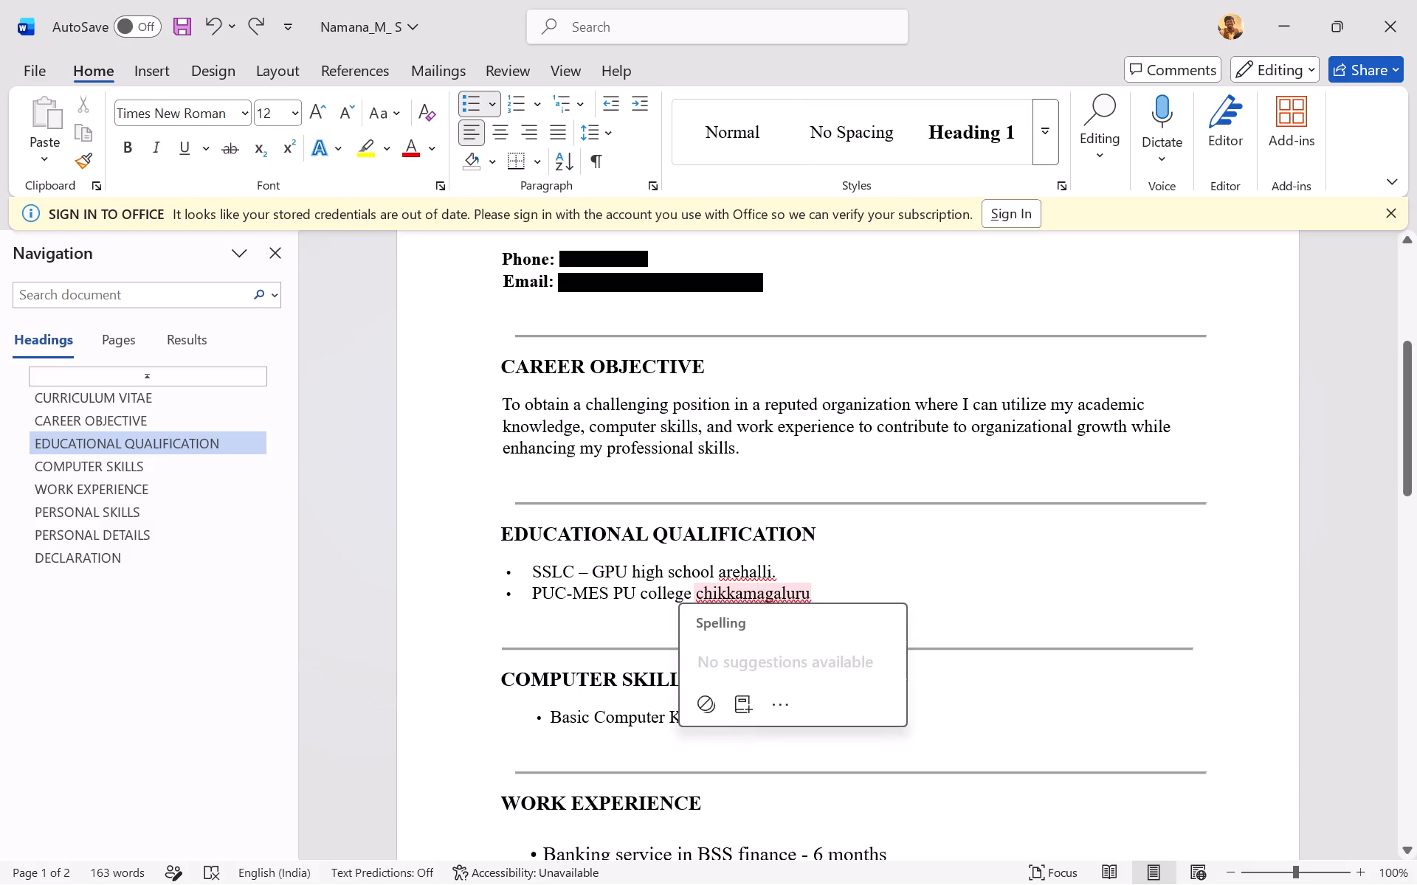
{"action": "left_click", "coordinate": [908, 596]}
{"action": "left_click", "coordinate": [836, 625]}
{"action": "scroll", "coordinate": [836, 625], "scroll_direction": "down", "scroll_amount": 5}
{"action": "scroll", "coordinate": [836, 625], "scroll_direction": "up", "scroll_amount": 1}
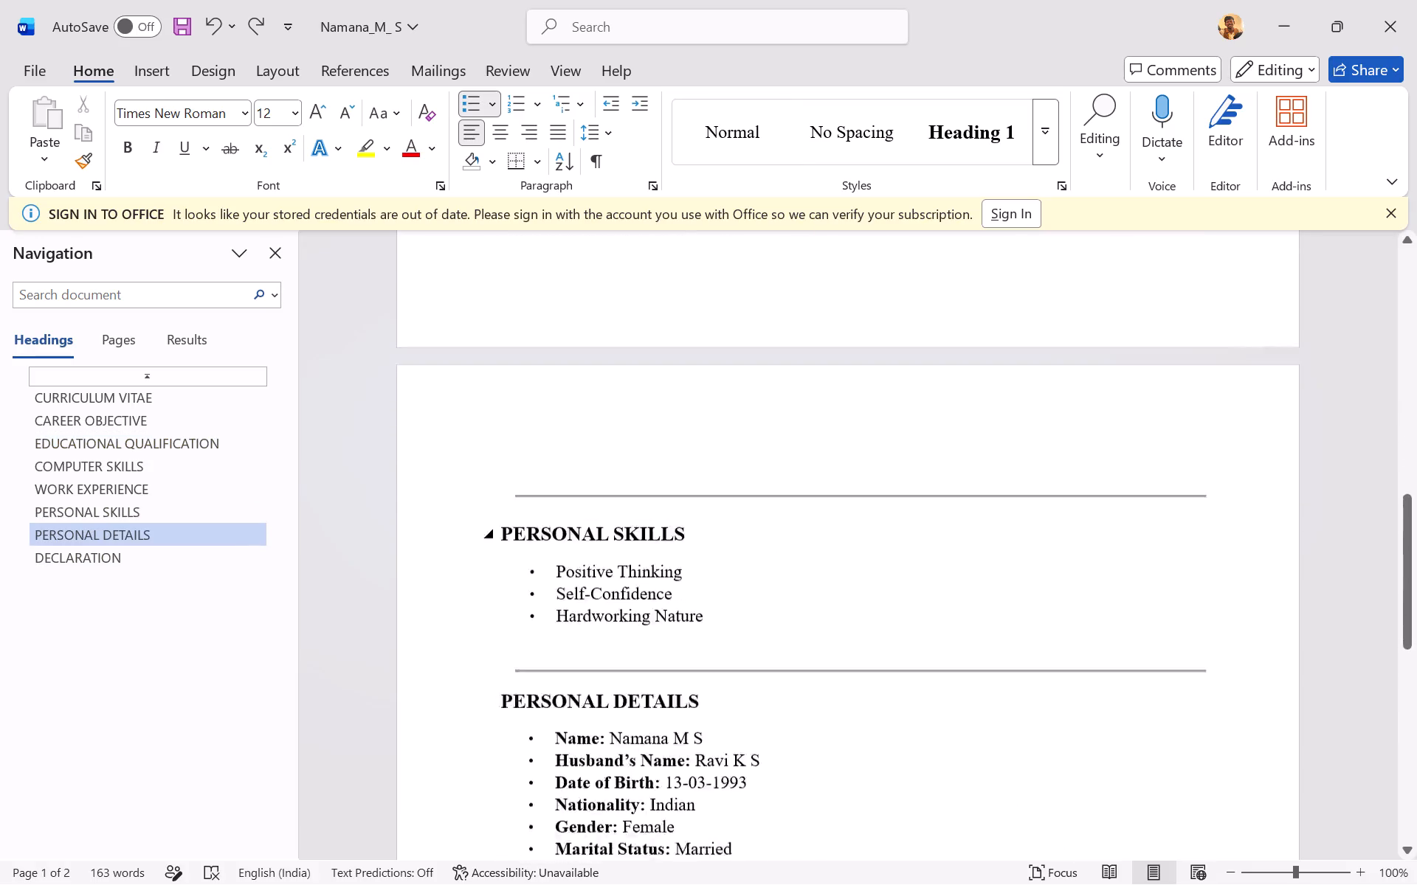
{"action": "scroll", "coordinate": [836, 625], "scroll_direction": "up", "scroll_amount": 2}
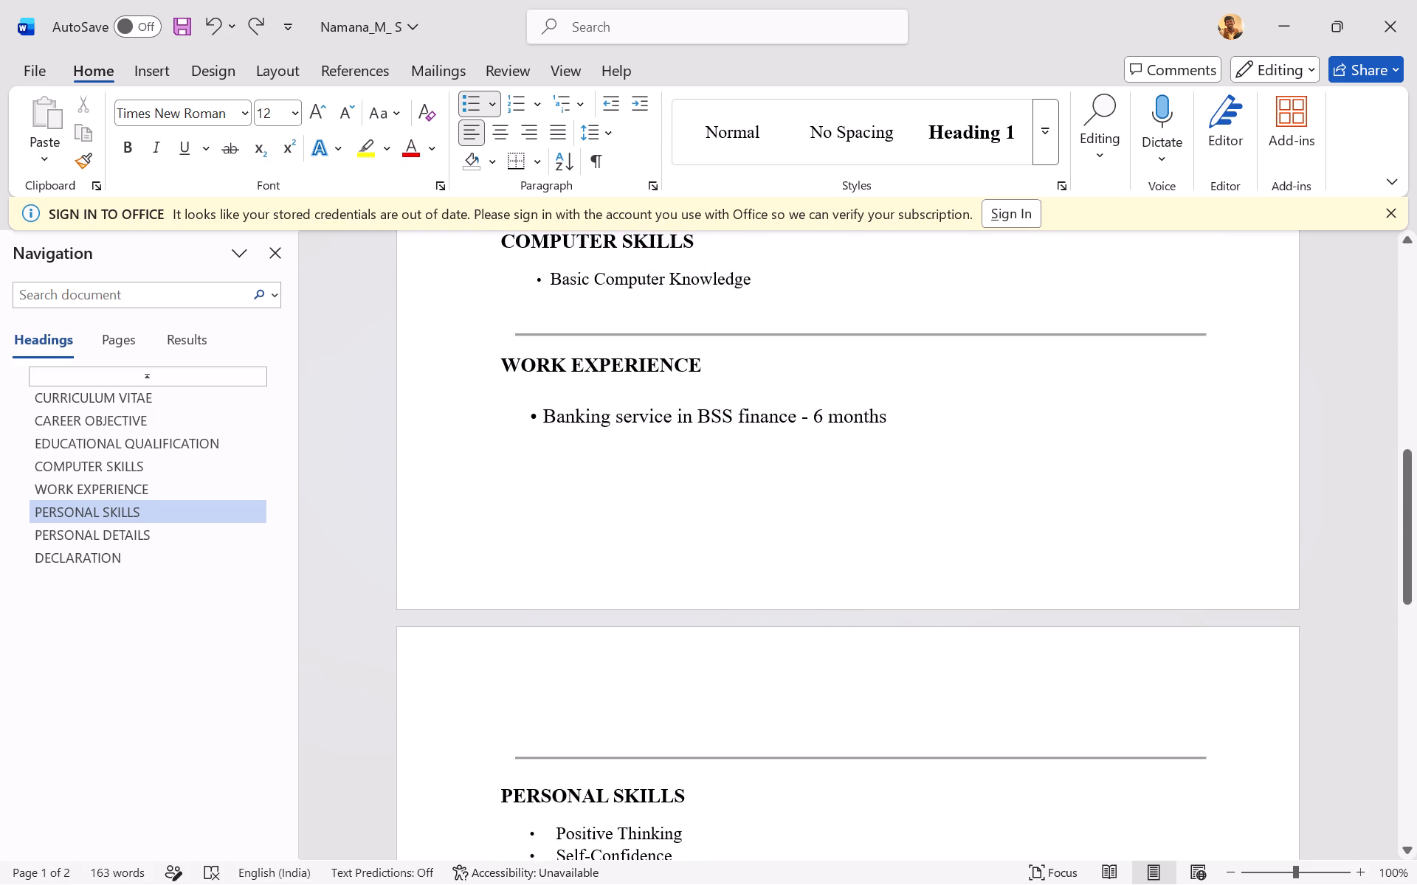
Insert an empty line before the WORK EXPERIENCE heading so the section moves onto the second page.
{"action": "left_click", "coordinate": [502, 336]}
{"action": "left_click", "coordinate": [1091, 368]}
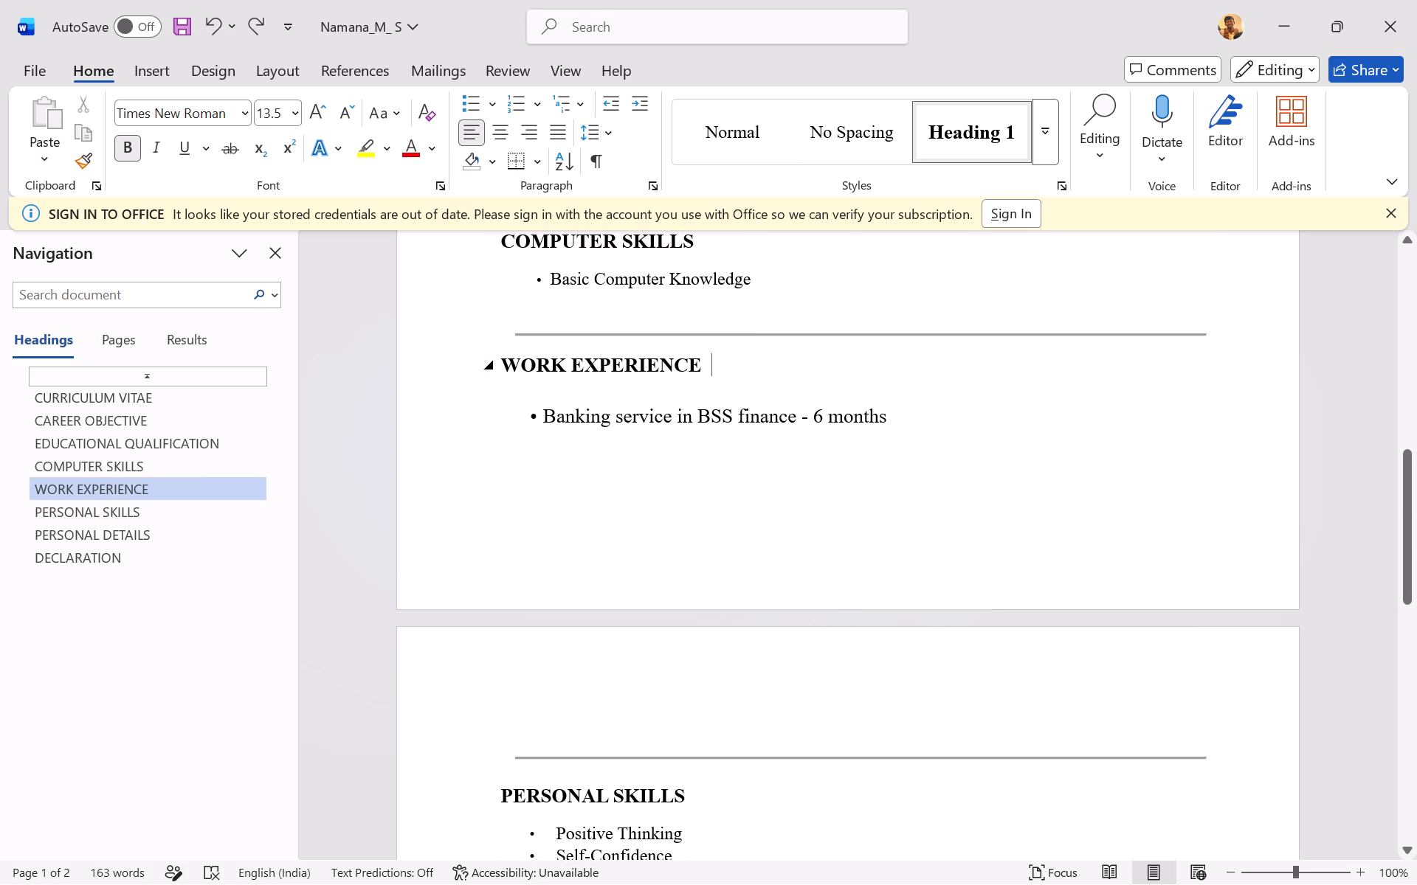
{"action": "left_click", "coordinate": [506, 364]}
{"action": "key", "text": "Return"}
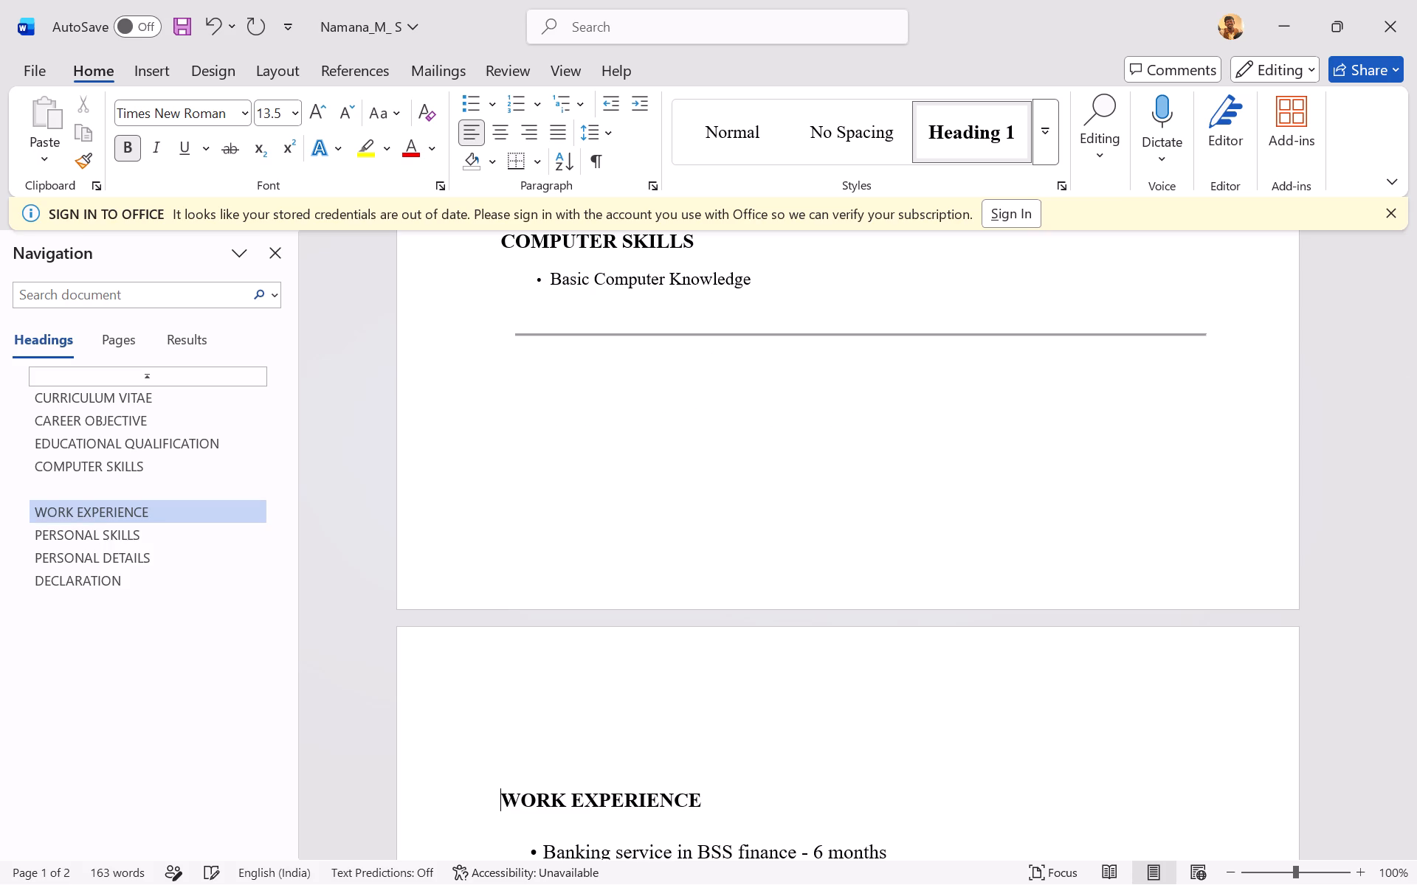
Examine the layout of the sections from WORK EXPERIENCE through DECLARATION across the following pages.
{"action": "scroll", "coordinate": [506, 364], "scroll_direction": "down", "scroll_amount": 7}
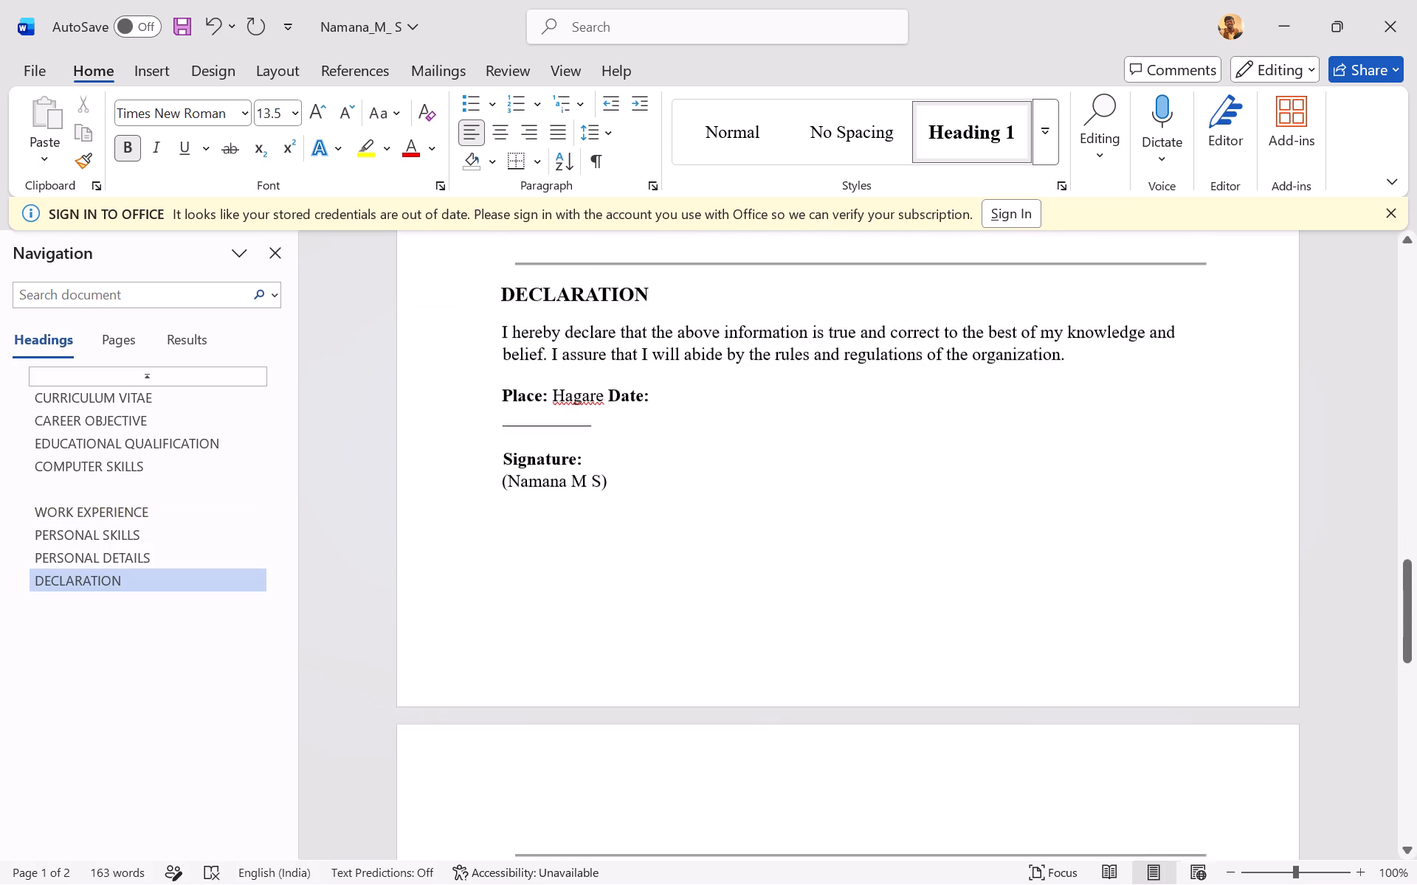
{"action": "scroll", "coordinate": [506, 364], "scroll_direction": "down", "scroll_amount": 1}
{"action": "scroll", "coordinate": [585, 487], "scroll_direction": "up", "scroll_amount": 1}
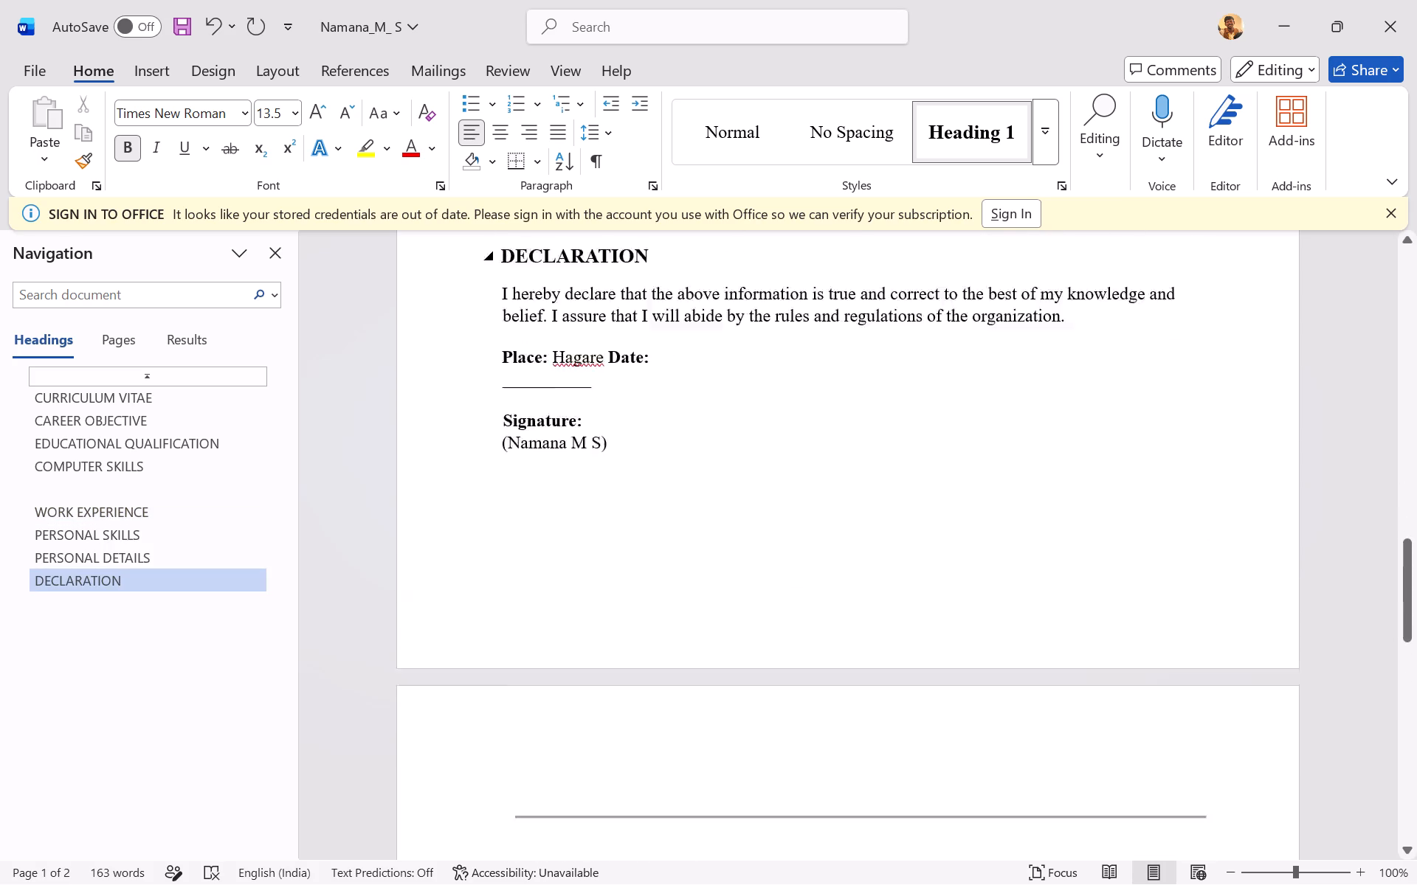
{"action": "scroll", "coordinate": [585, 487], "scroll_direction": "up", "scroll_amount": 4}
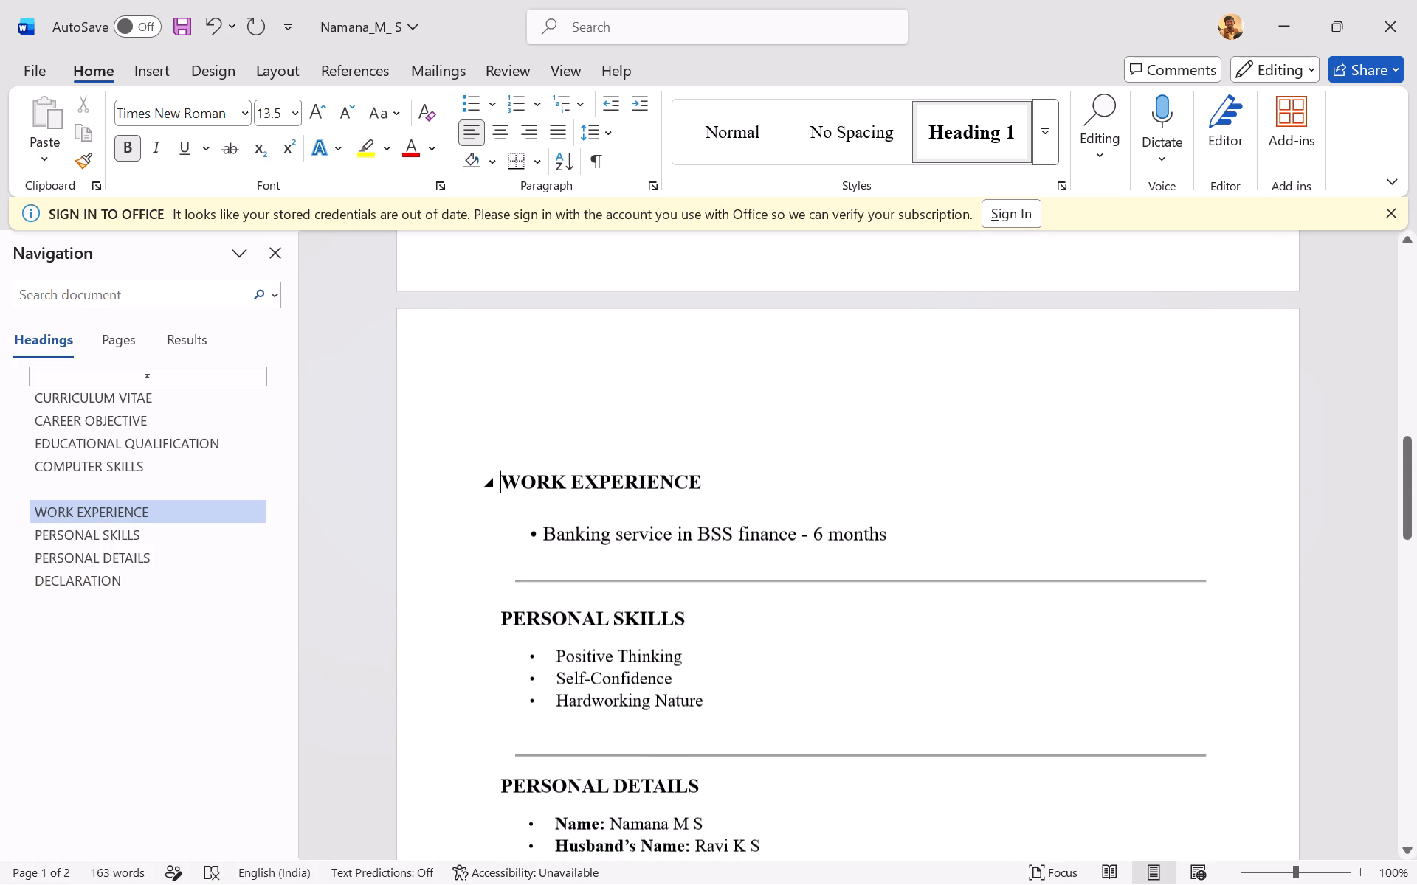
{"action": "left_click", "coordinate": [585, 487]}
{"action": "left_click", "coordinate": [590, 729]}
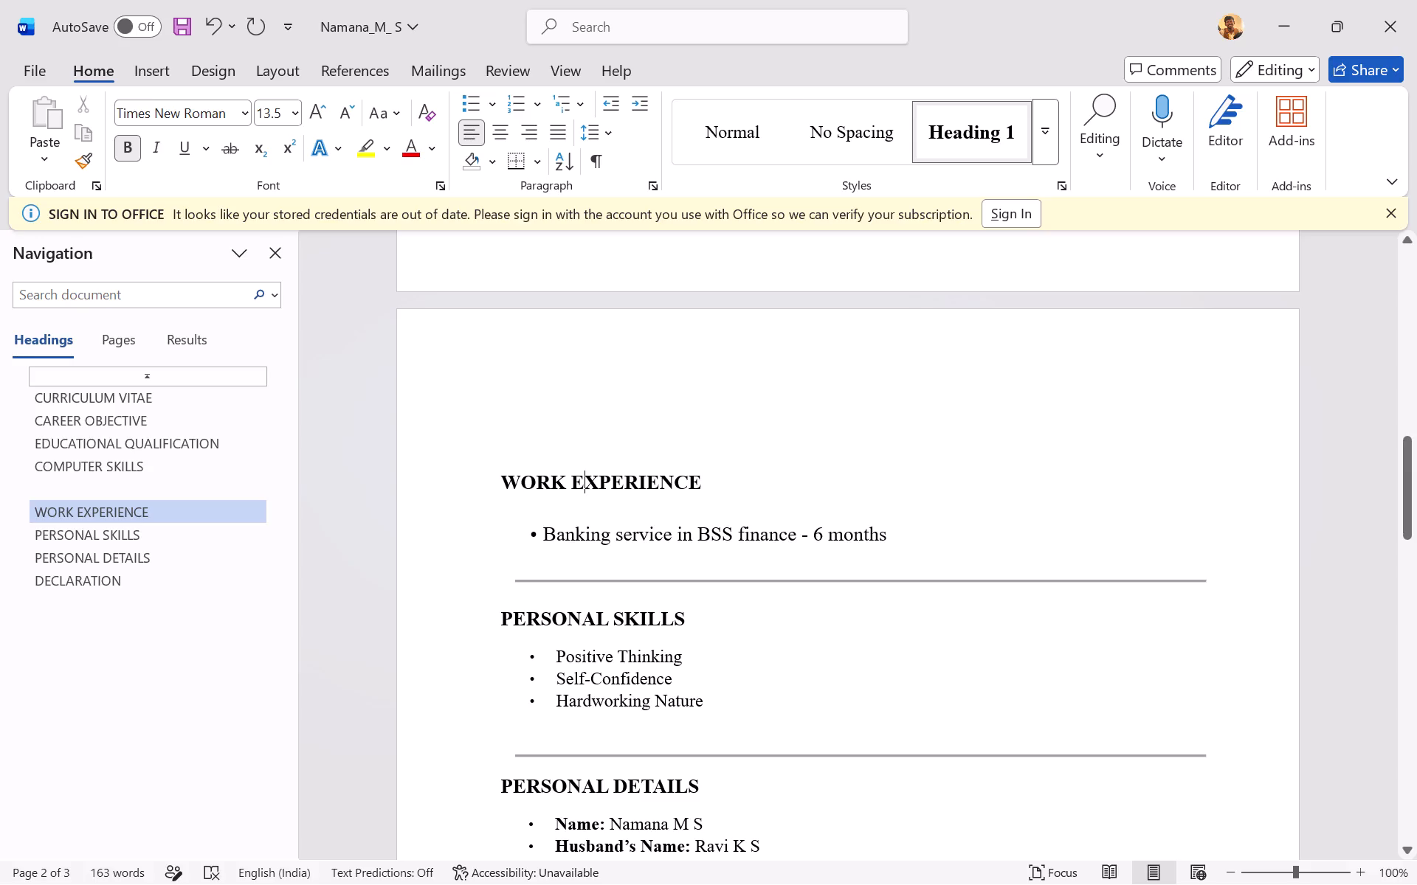
{"action": "left_click", "coordinate": [590, 729]}
Delete the empty line above the CURRICULUM VITAE title at the start of the document.
{"action": "scroll", "coordinate": [590, 729], "scroll_direction": "up", "scroll_amount": 9}
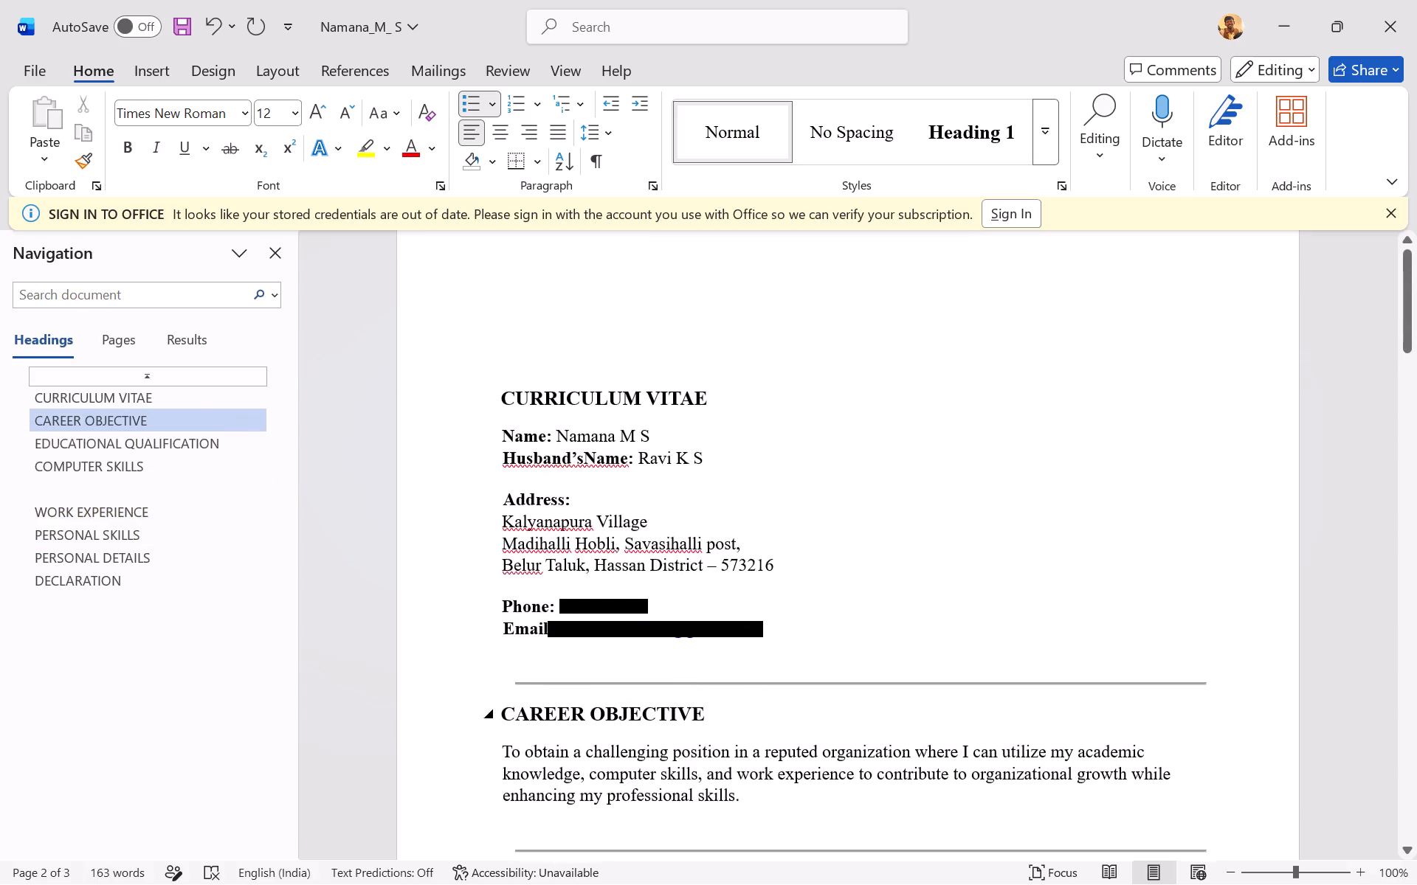
{"action": "left_click", "coordinate": [490, 396]}
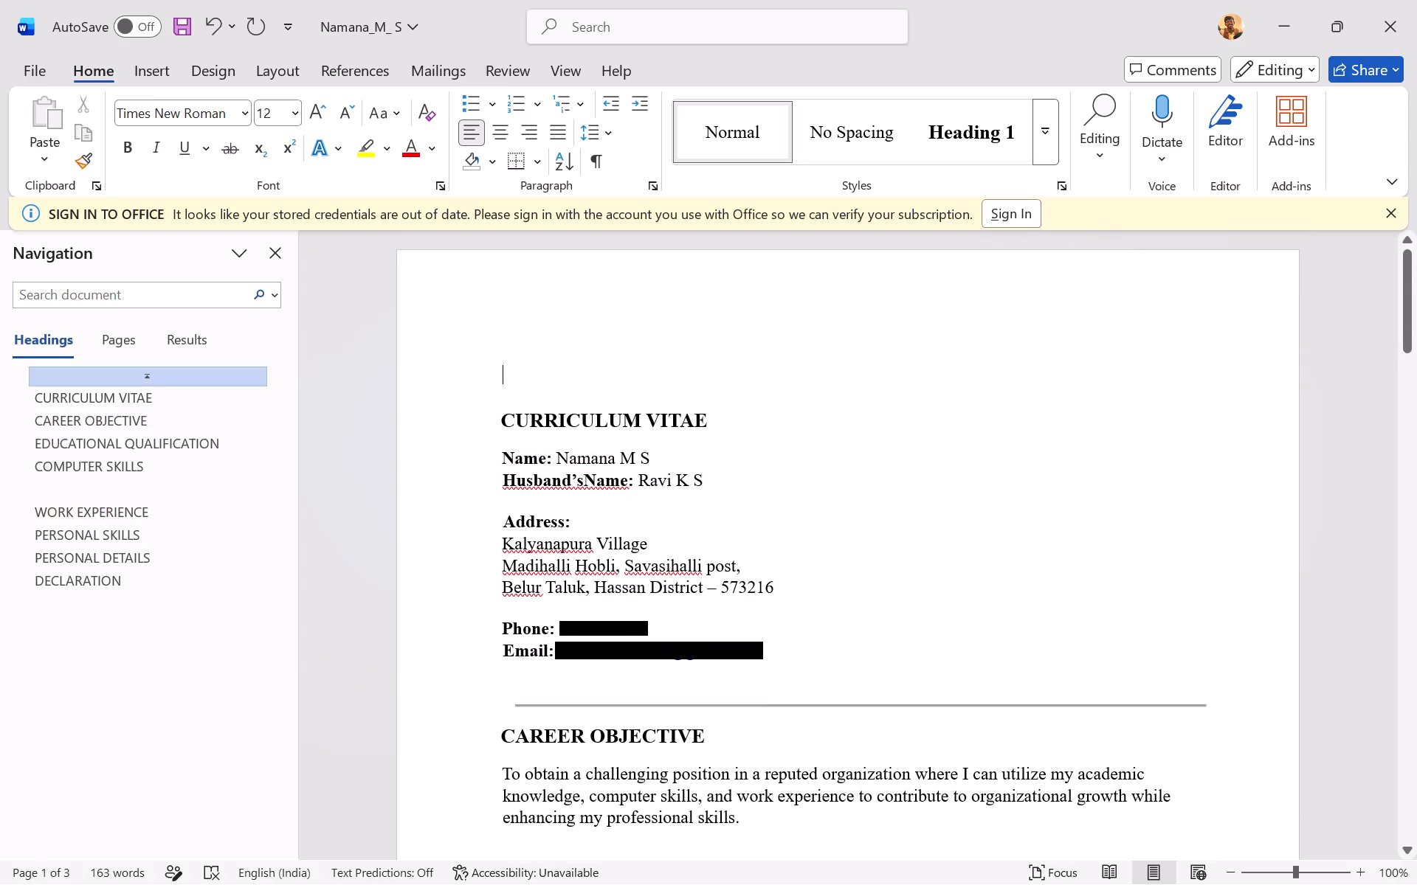
{"action": "key", "text": "BackSpace"}
{"action": "key", "text": "BackSpace"}
{"action": "key", "text": "BackSpace"}
{"action": "left_click", "coordinate": [499, 415]}
{"action": "key", "text": "BackSpace"}
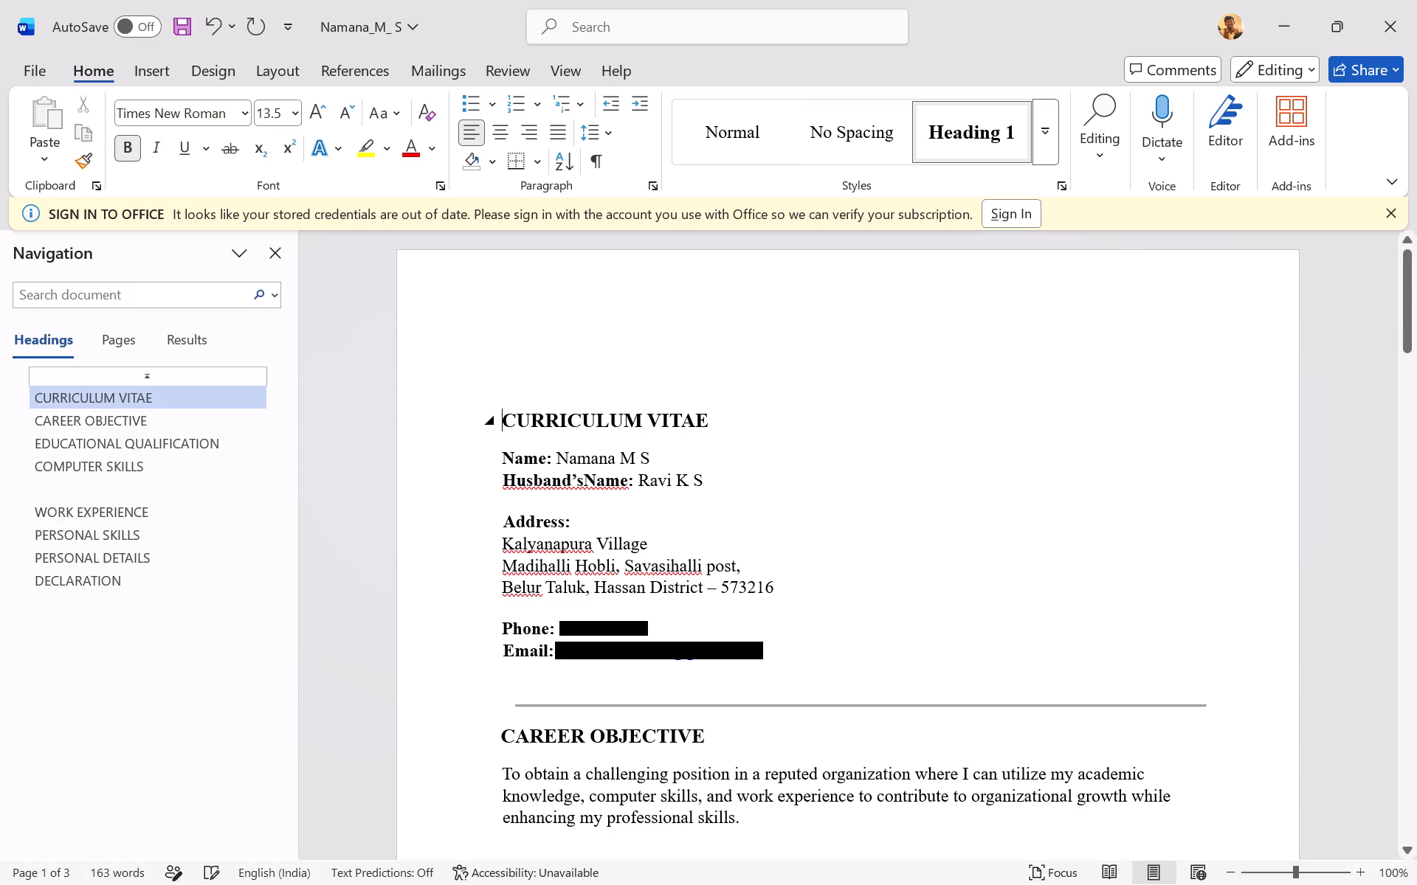
{"action": "key", "text": "BackSpace"}
{"action": "key", "text": "BackSpace"}
{"action": "key", "text": "BackSpace"}
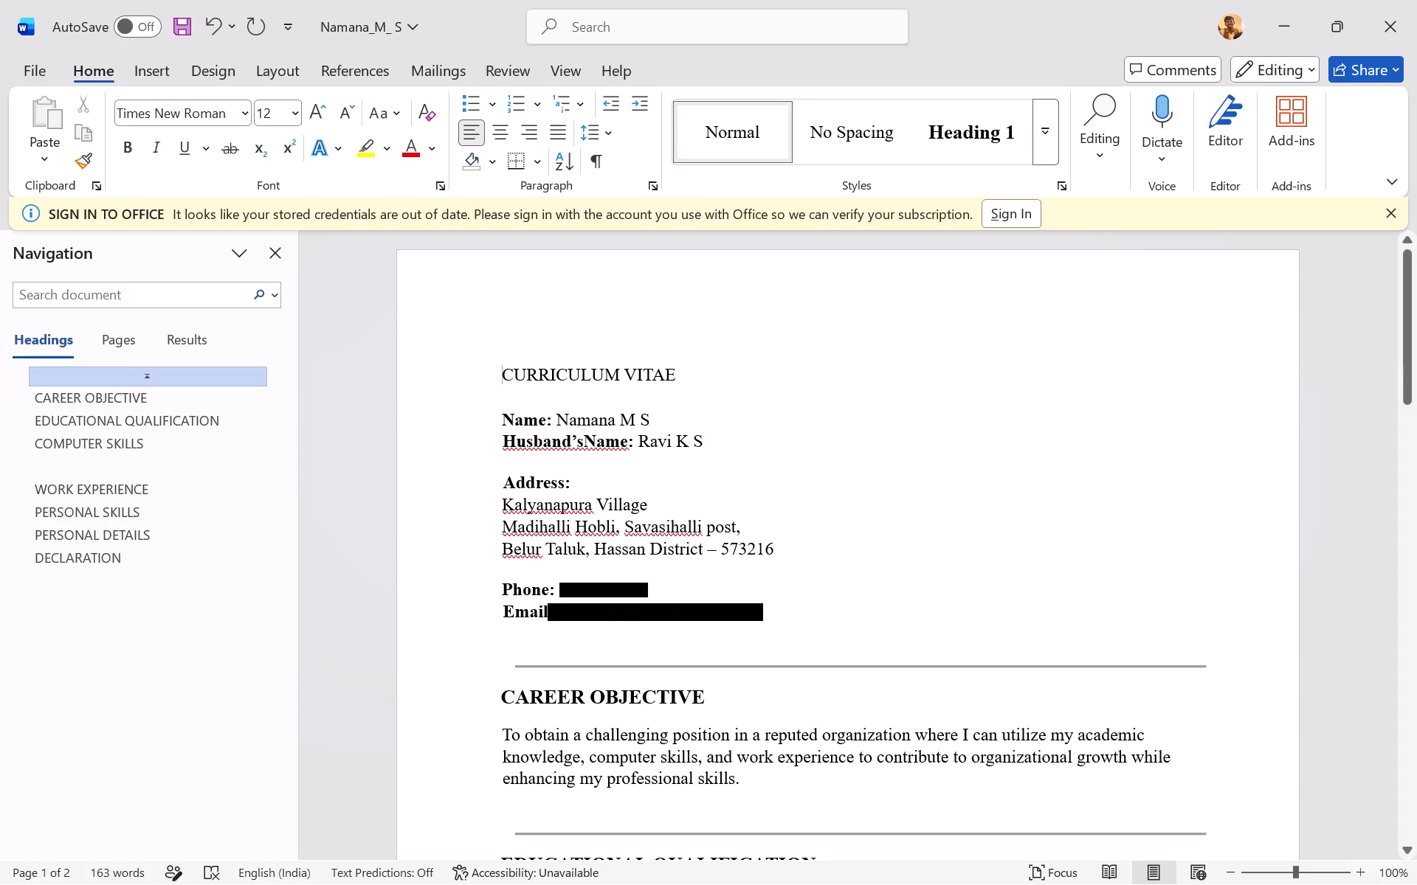
Format the CURRICULUM VITAE title as a bold Heading 1 with justified alignment.
{"action": "left_click_drag", "start_coordinate": [492, 369], "coordinate": [791, 356]}
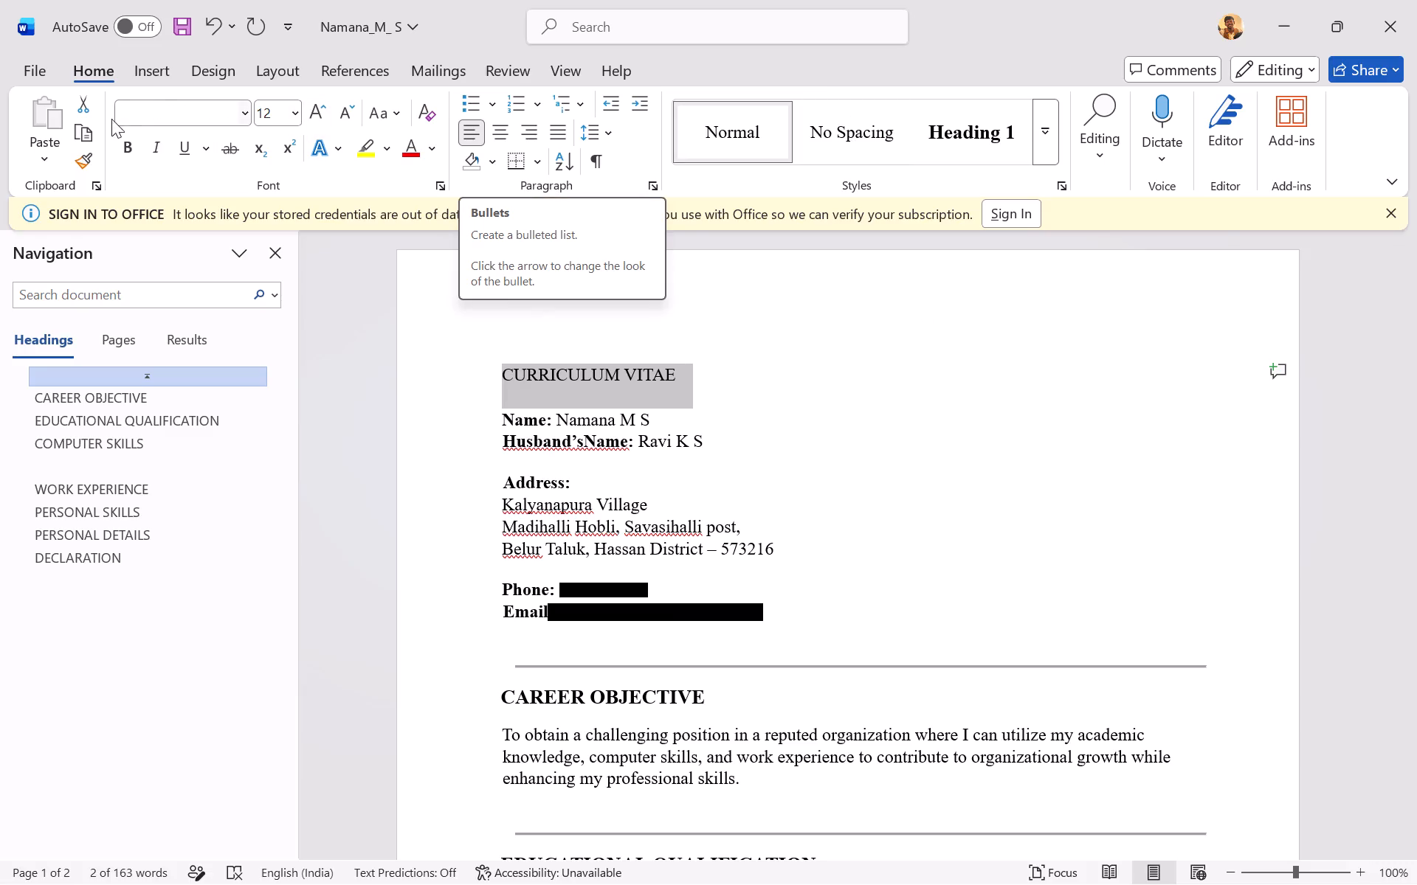
{"action": "left_click", "coordinate": [127, 145]}
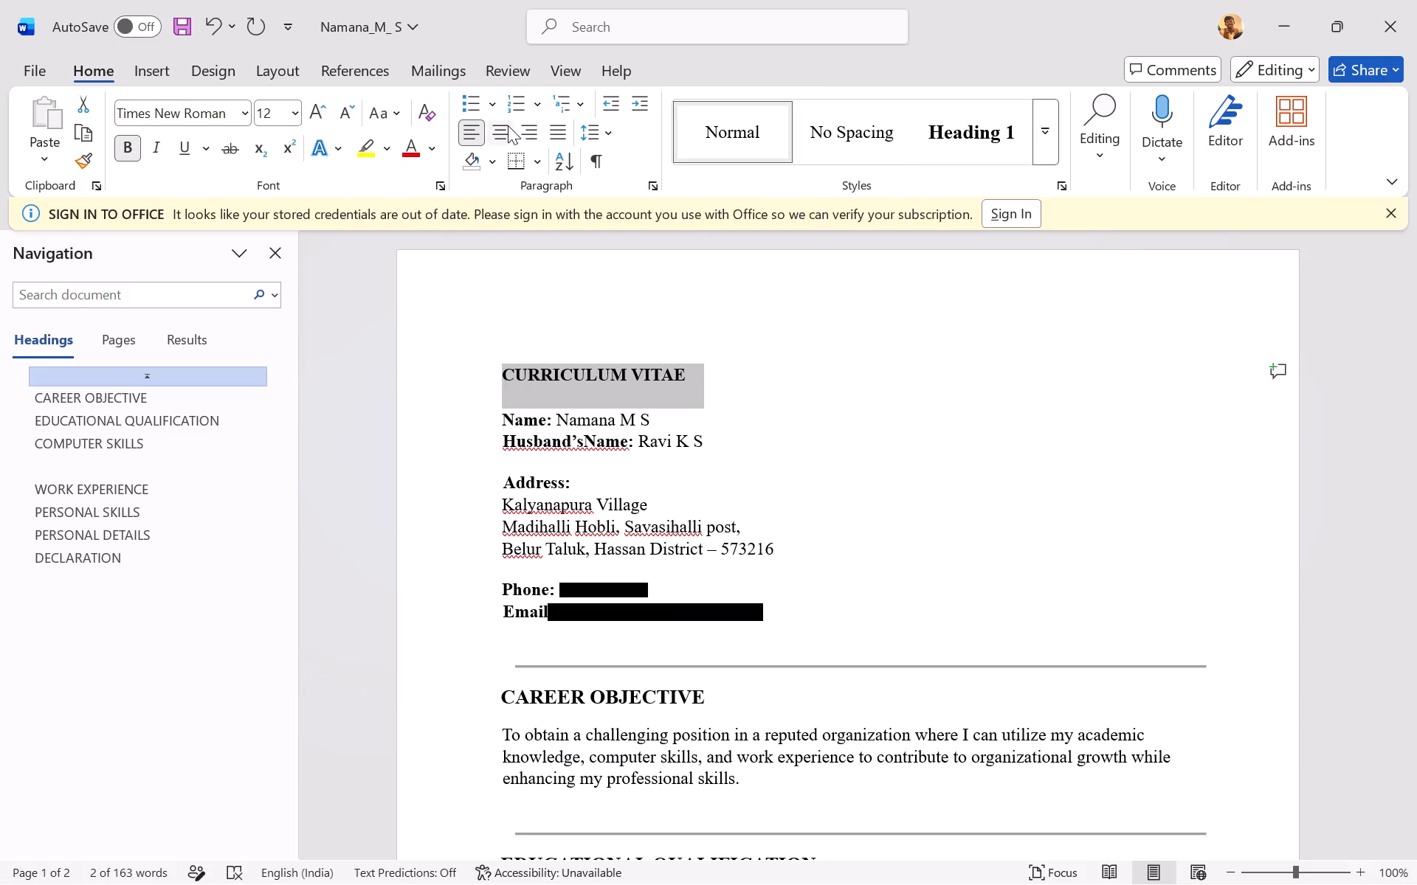
{"action": "left_click", "coordinate": [554, 130]}
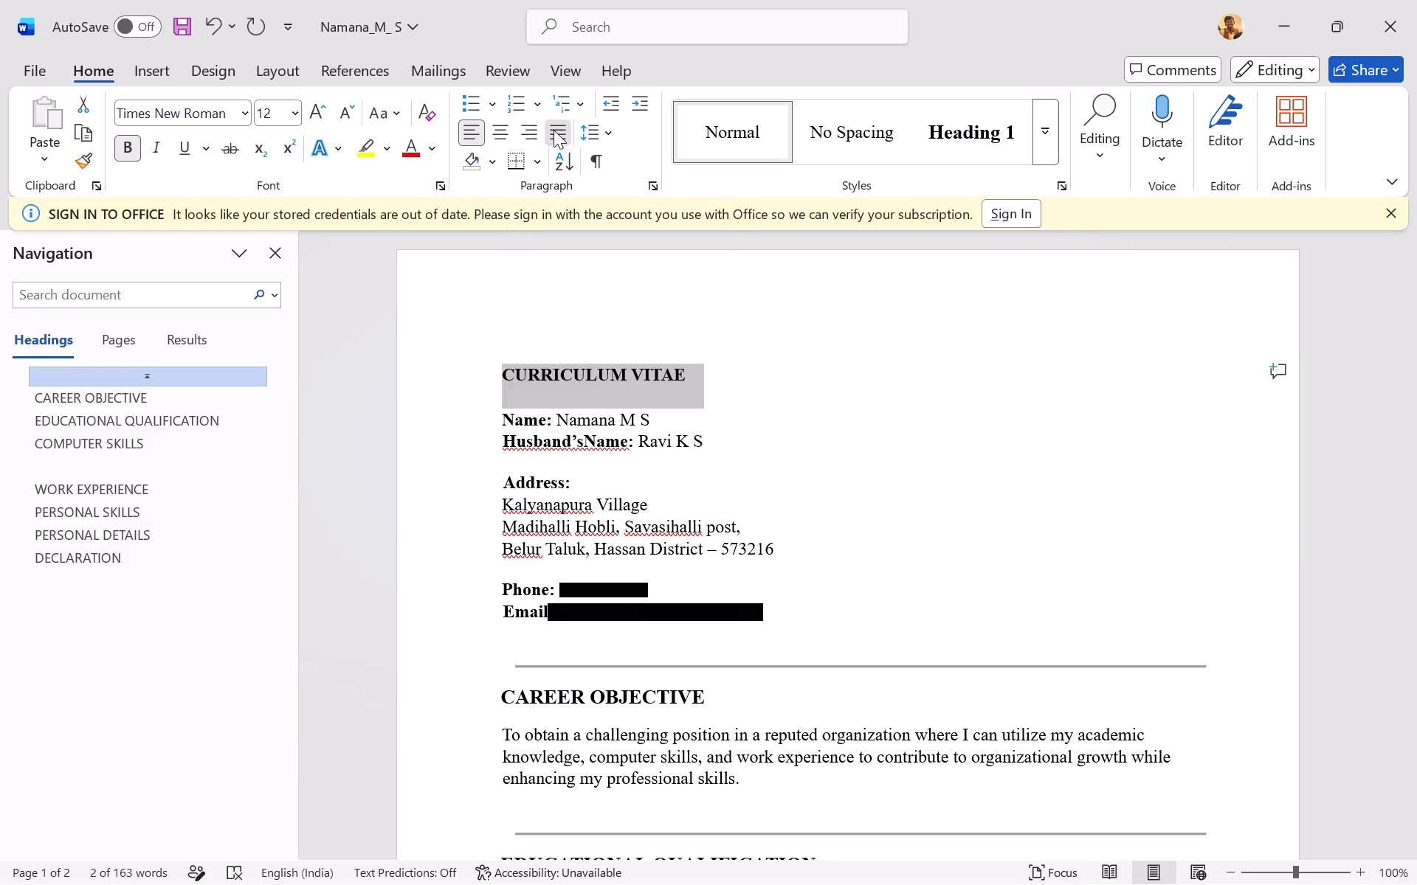
{"action": "left_click", "coordinate": [554, 130]}
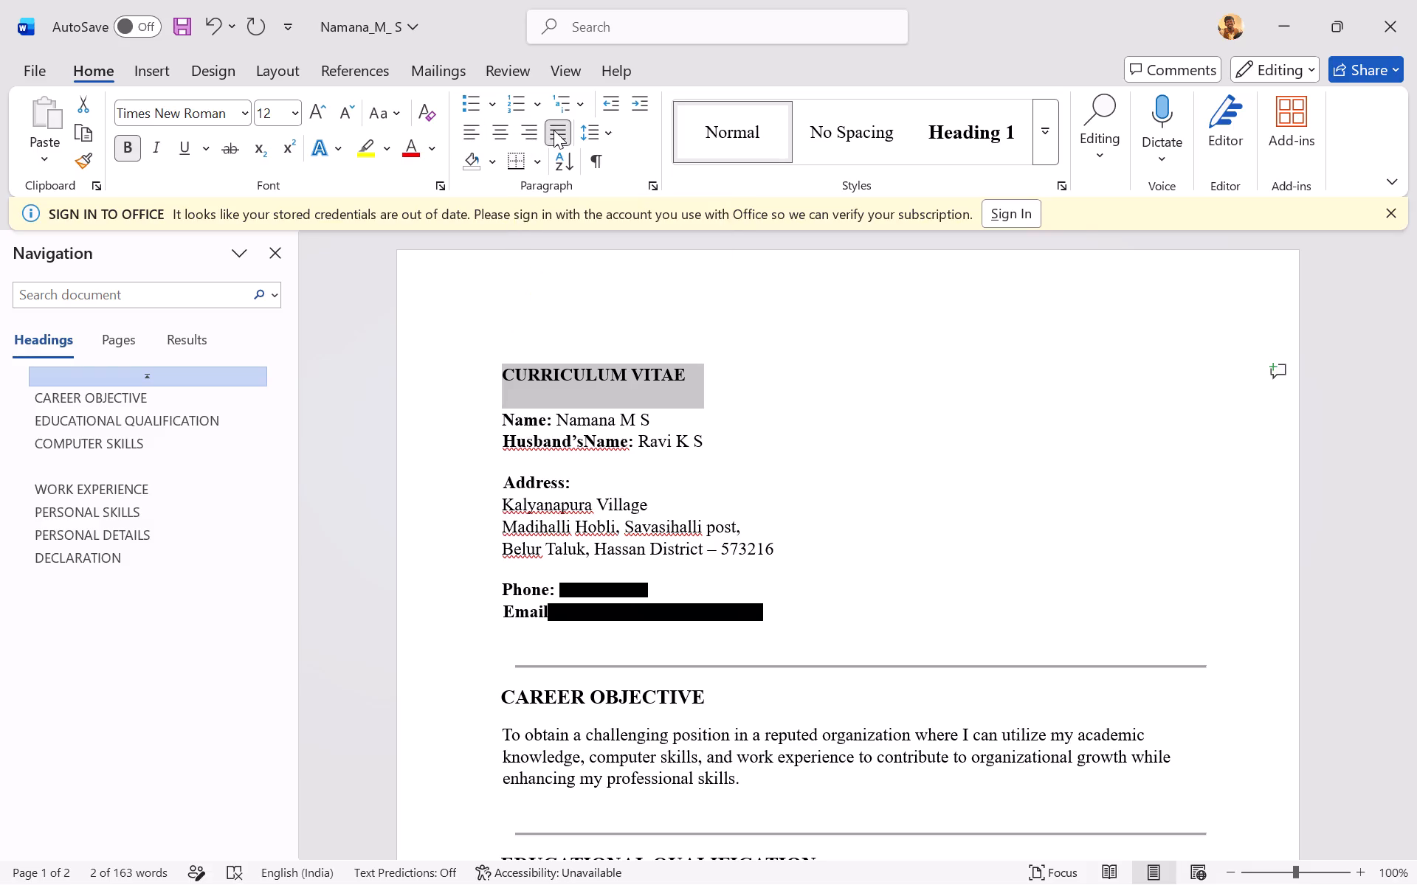
{"action": "left_click", "coordinate": [554, 130]}
{"action": "left_click", "coordinate": [943, 145]}
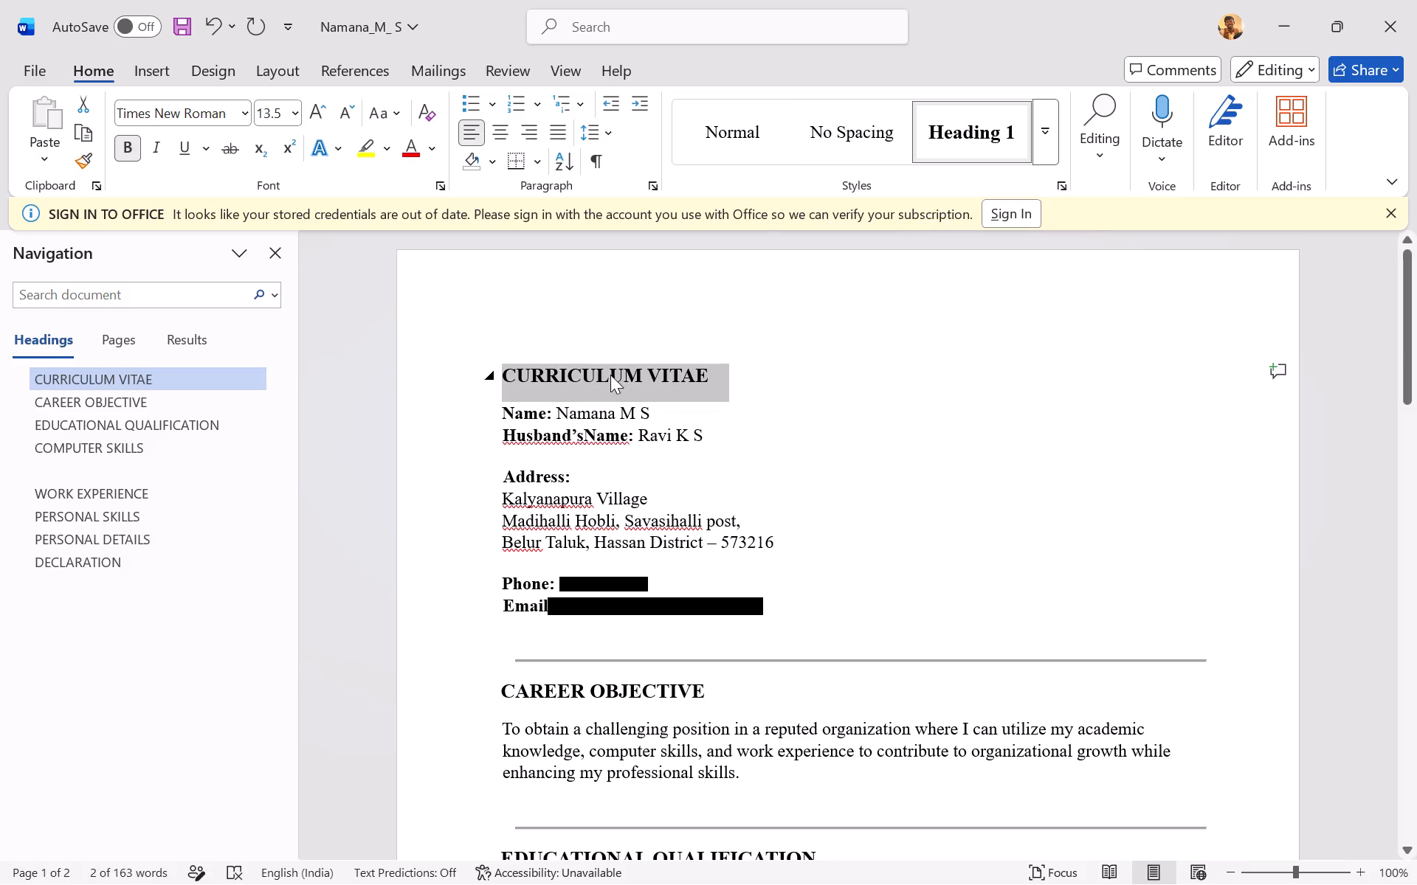
{"action": "left_click", "coordinate": [863, 344]}
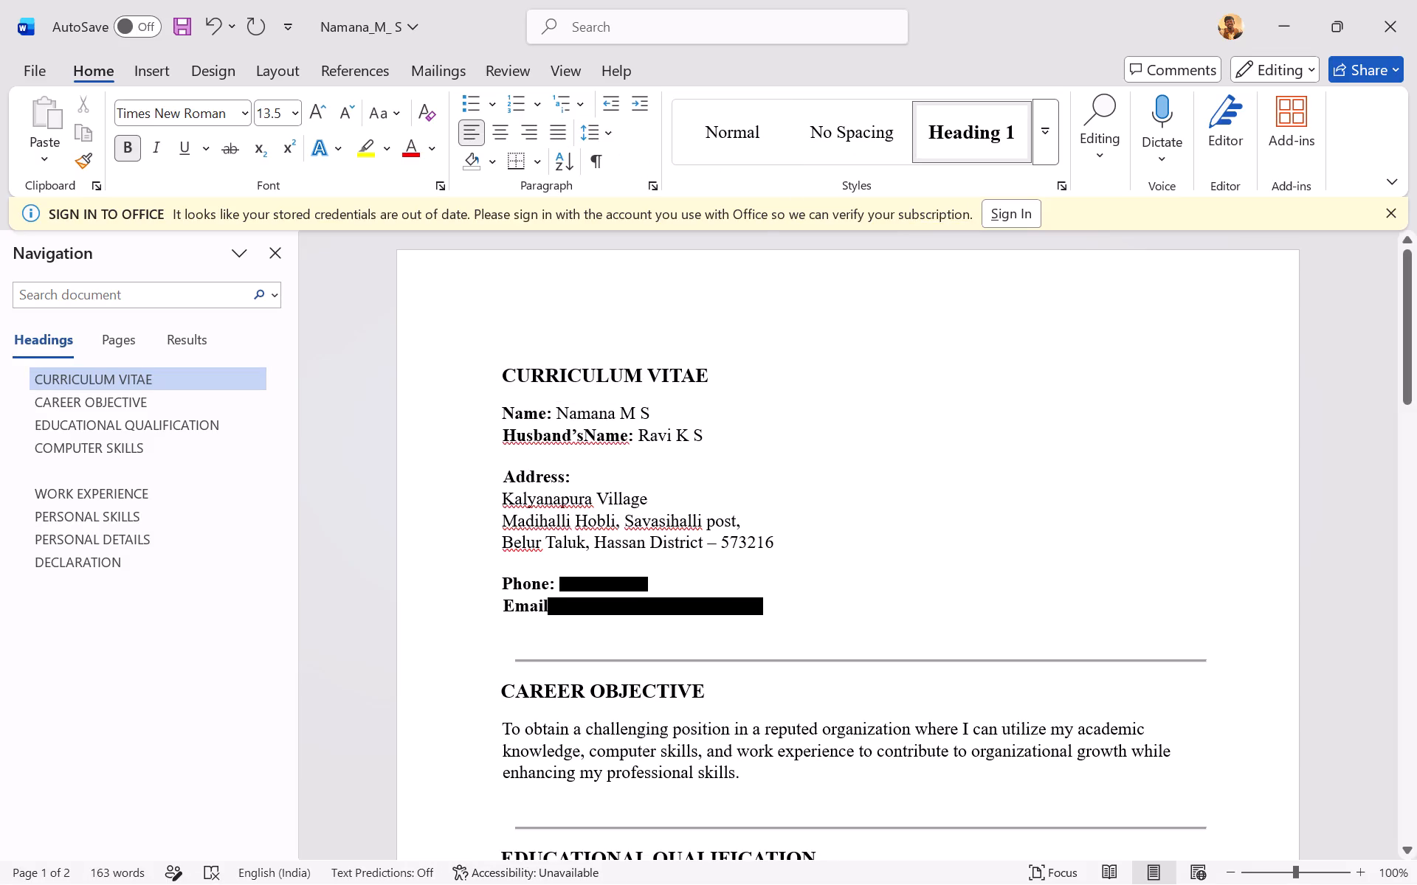
{"action": "left_click", "coordinate": [502, 365]}
{"action": "left_click_drag", "start_coordinate": [706, 381], "coordinate": [504, 364]}
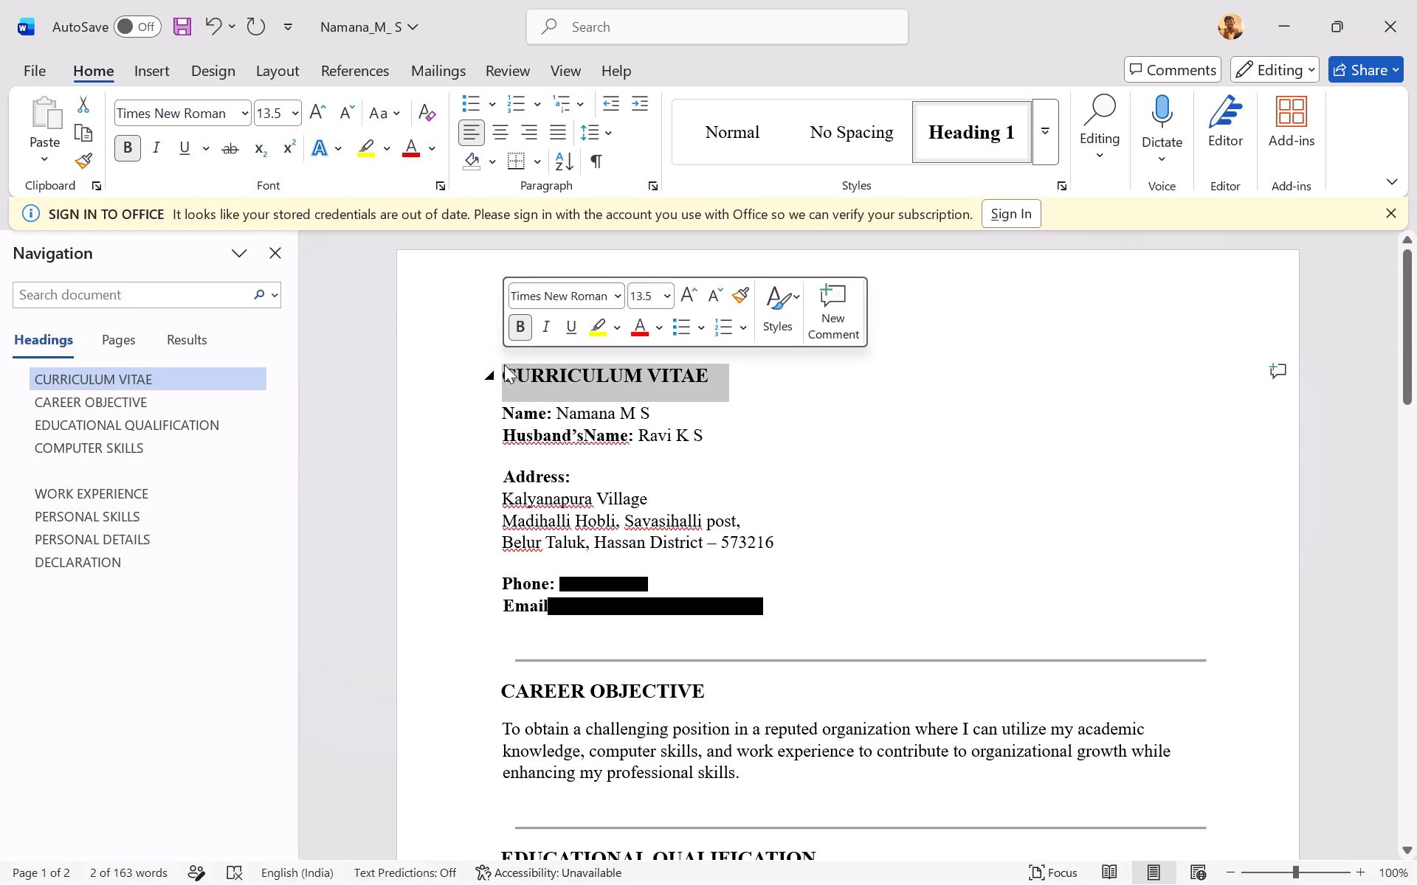
{"action": "left_click", "coordinate": [547, 125]}
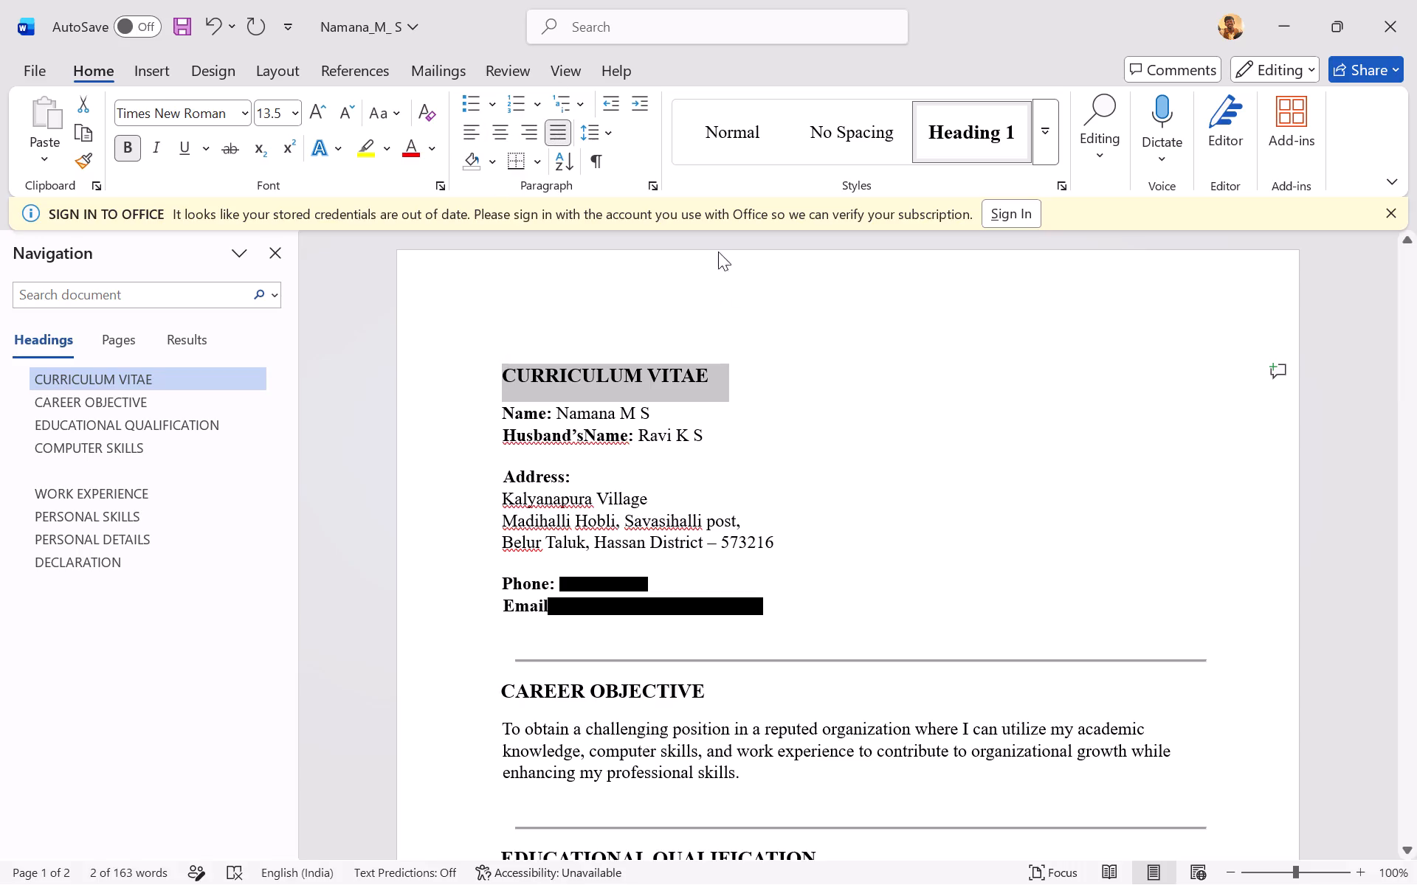
{"action": "left_click", "coordinate": [769, 274]}
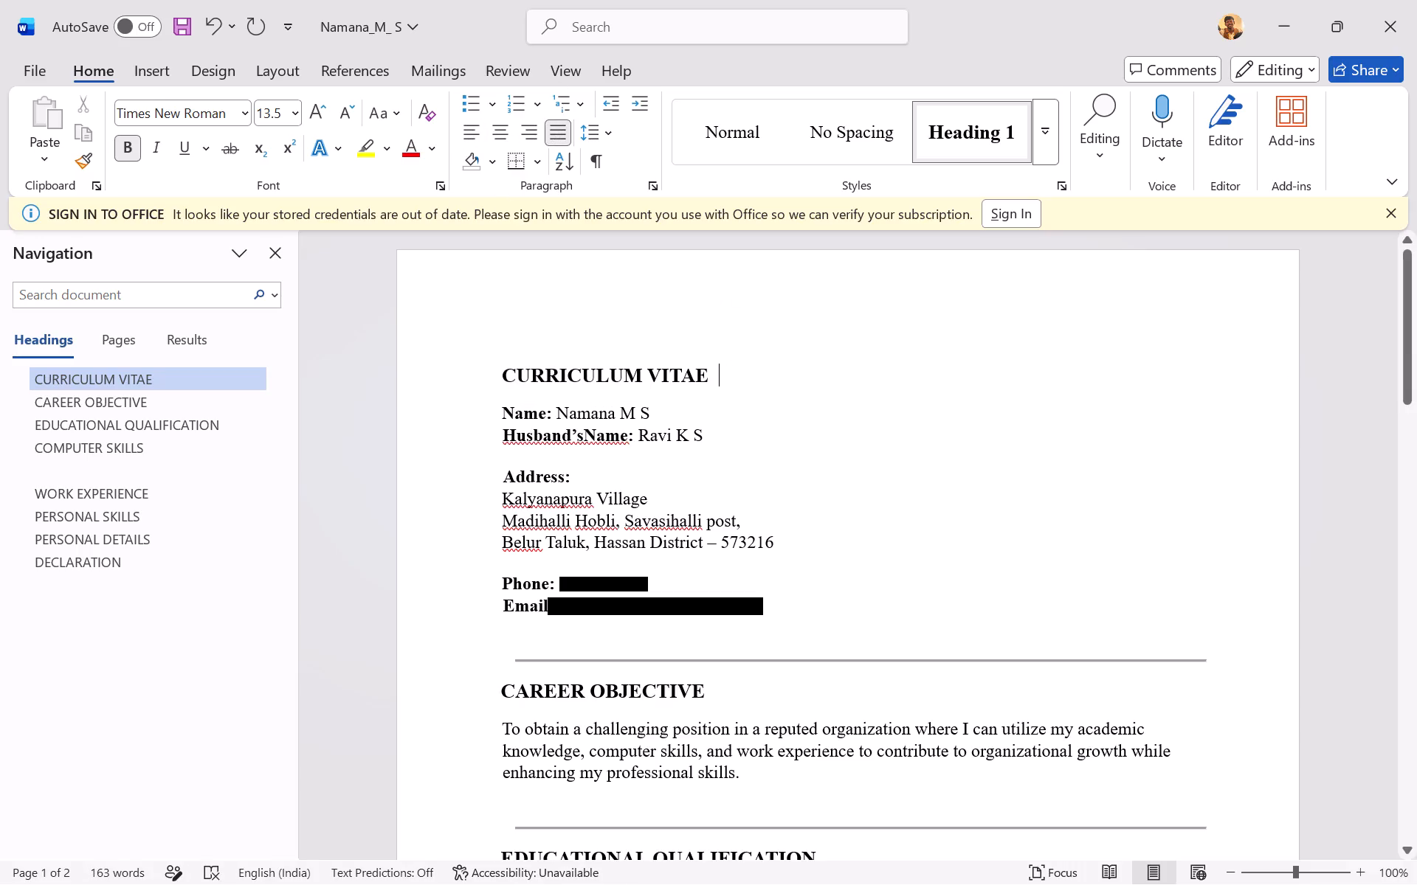
Capitalise the place names in the EDUCATIONAL QUALIFICATION bullets so they read Arehalli and Chikkamagaluru.
{"action": "scroll", "coordinate": [807, 316], "scroll_direction": "down", "scroll_amount": 3}
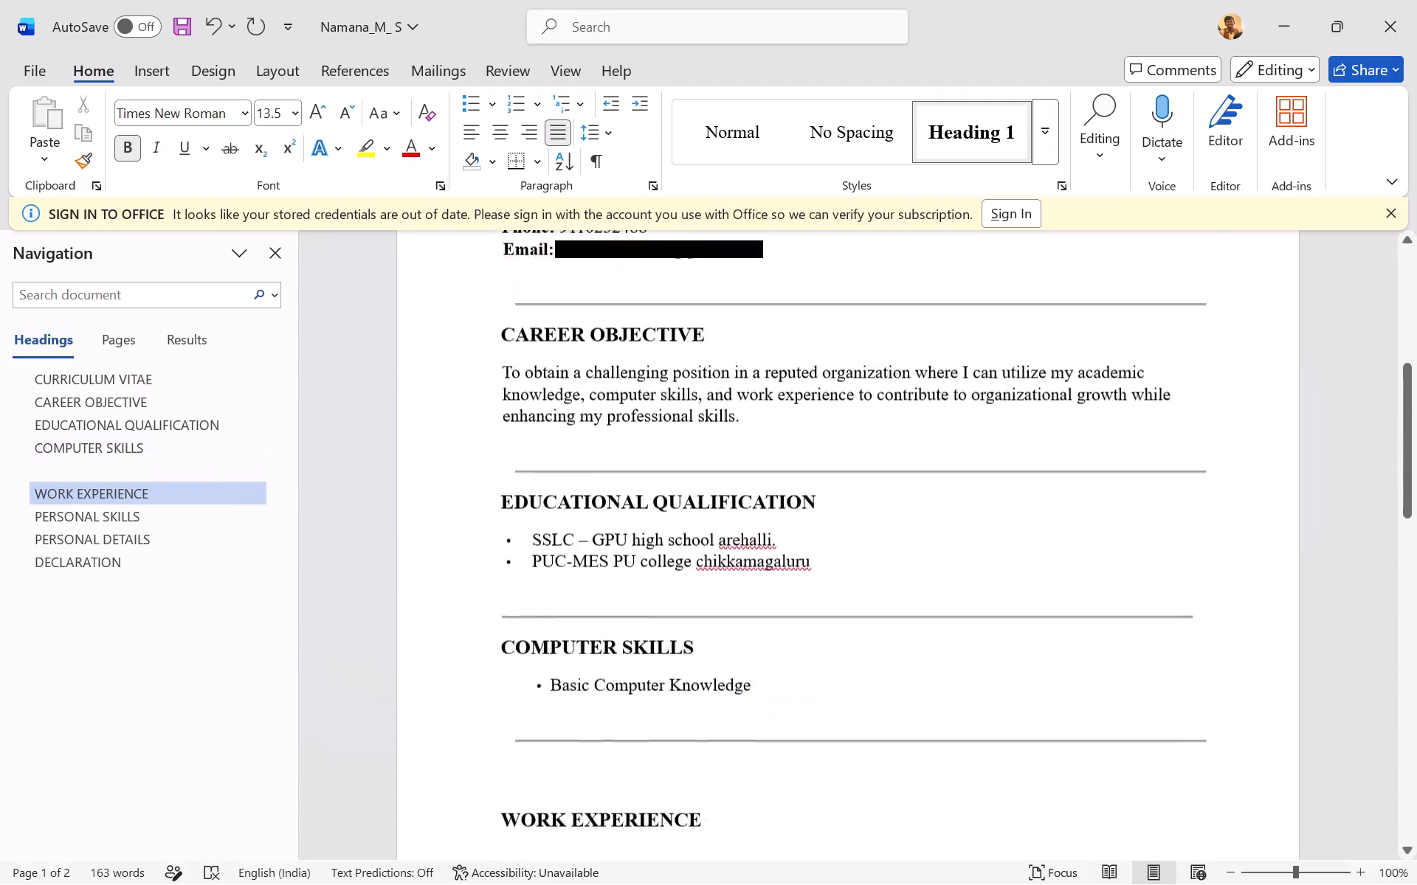
{"action": "scroll", "coordinate": [807, 316], "scroll_direction": "down", "scroll_amount": 2}
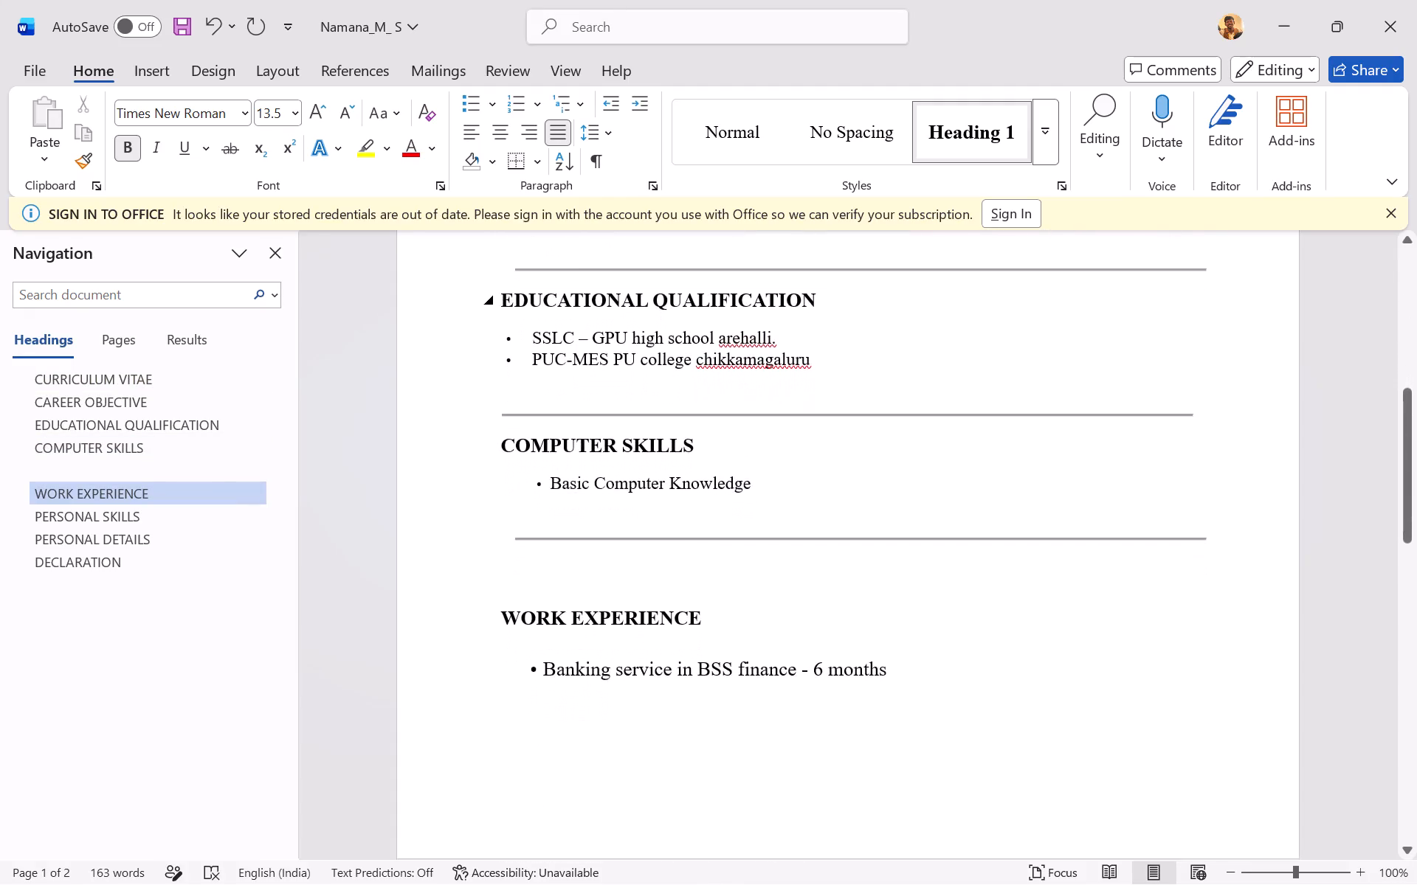
{"action": "scroll", "coordinate": [807, 316], "scroll_direction": "down", "scroll_amount": 1}
{"action": "left_click", "coordinate": [728, 335]}
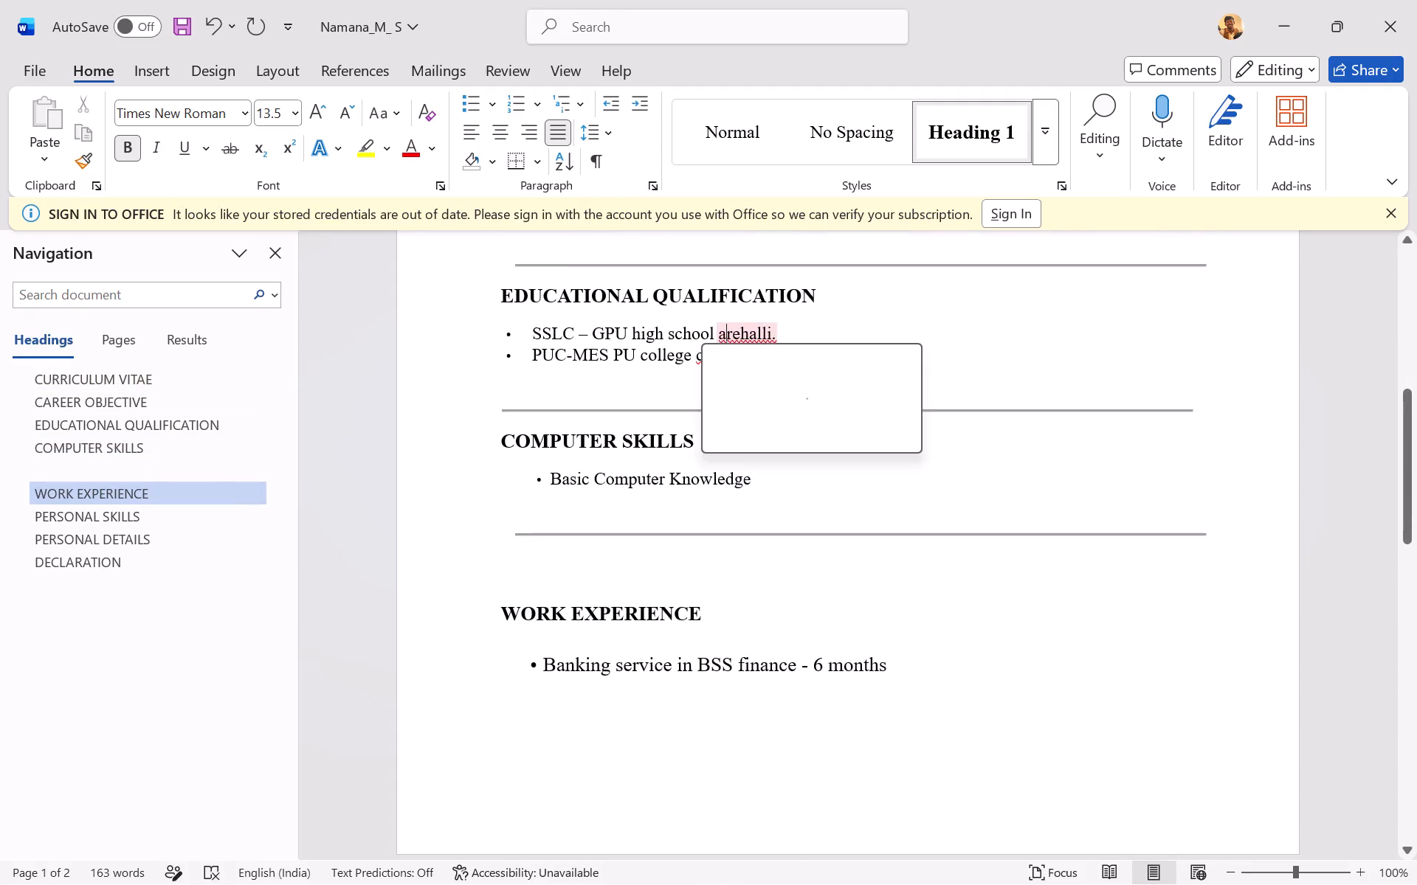
{"action": "key", "text": "BackSpace"}
{"action": "key", "text": "shift+a"}
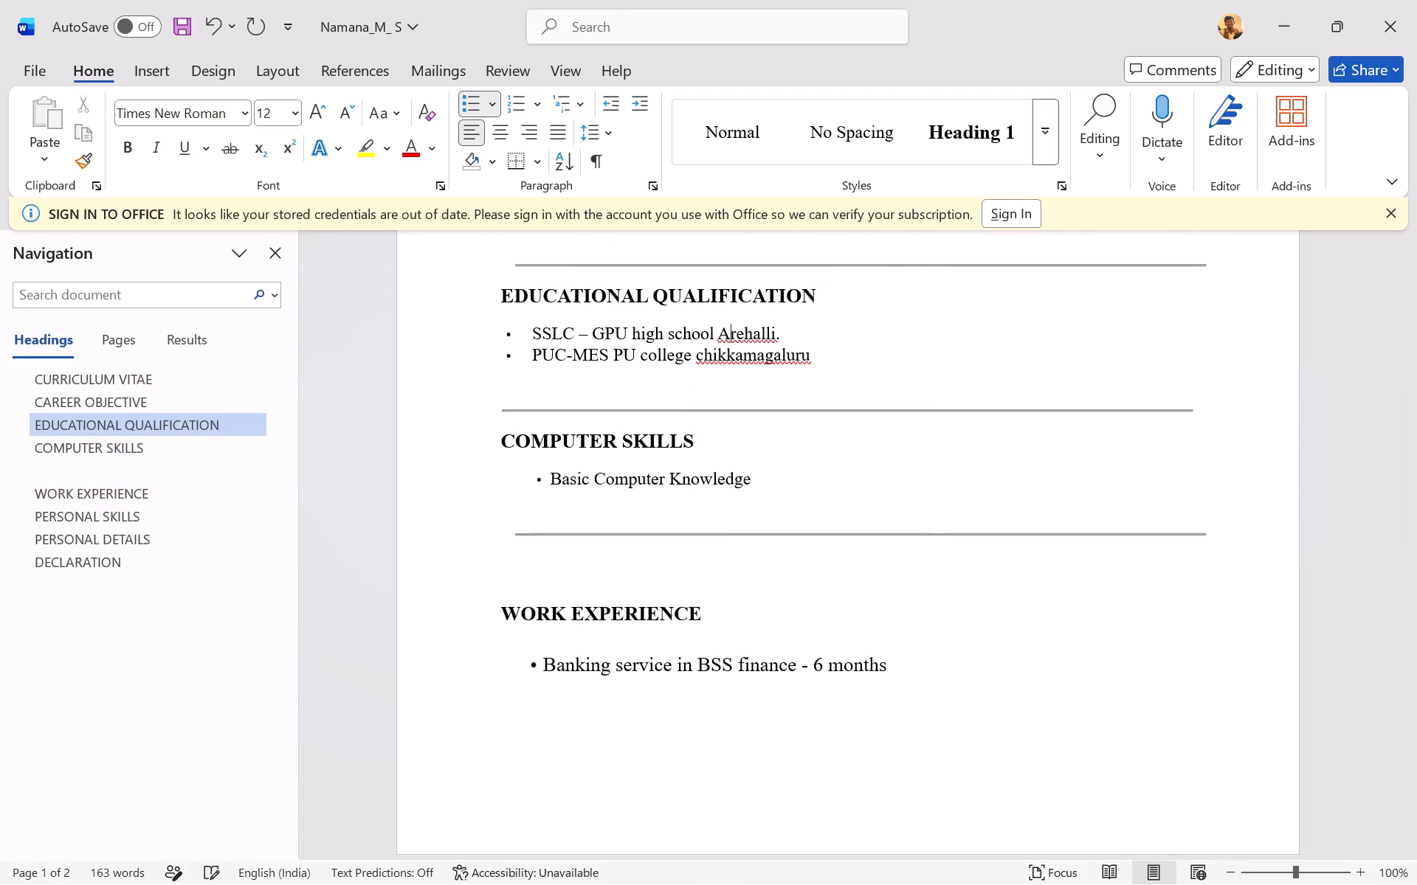
{"action": "left_click", "coordinate": [702, 355]}
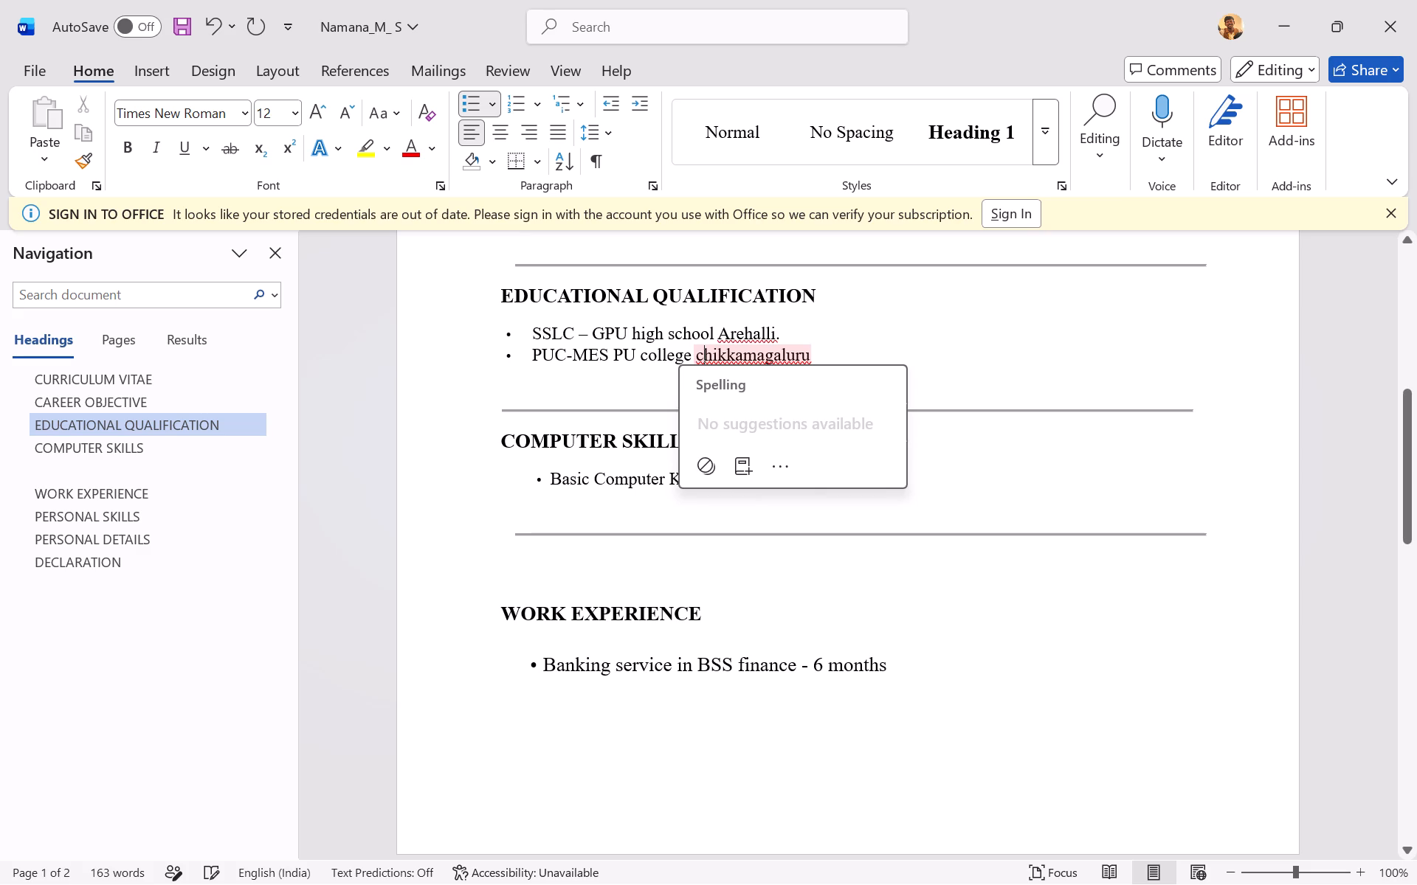
{"action": "key", "text": "BackSpace"}
{"action": "key", "text": "shift+c"}
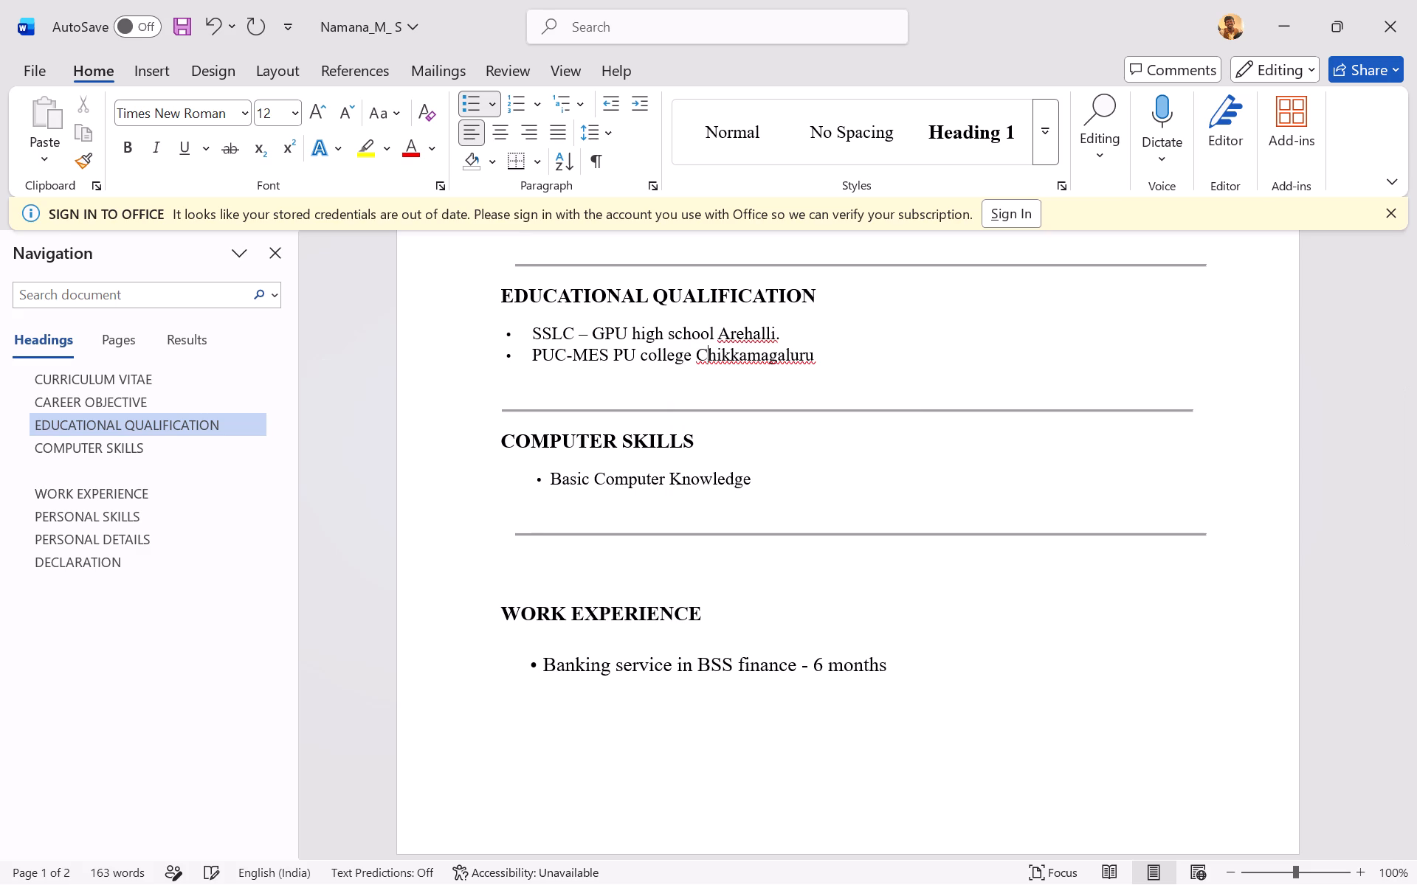
{"action": "left_click", "coordinate": [912, 392]}
Prepare to save a copy of the document in the Downloads folder with PDF as the file type.
{"action": "scroll", "coordinate": [912, 392], "scroll_direction": "up", "scroll_amount": 1}
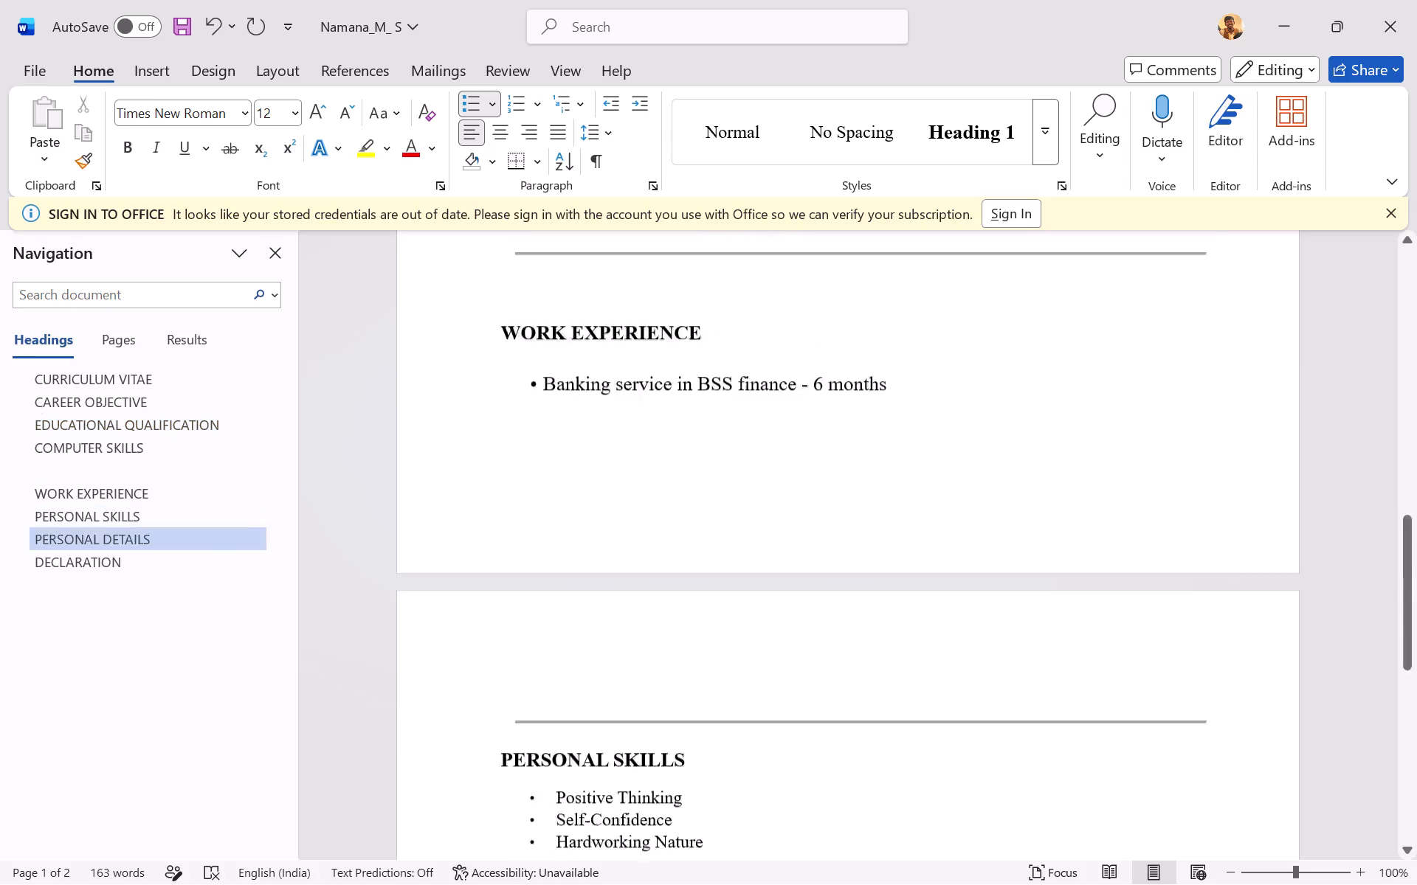
{"action": "scroll", "coordinate": [912, 392], "scroll_direction": "up", "scroll_amount": 7}
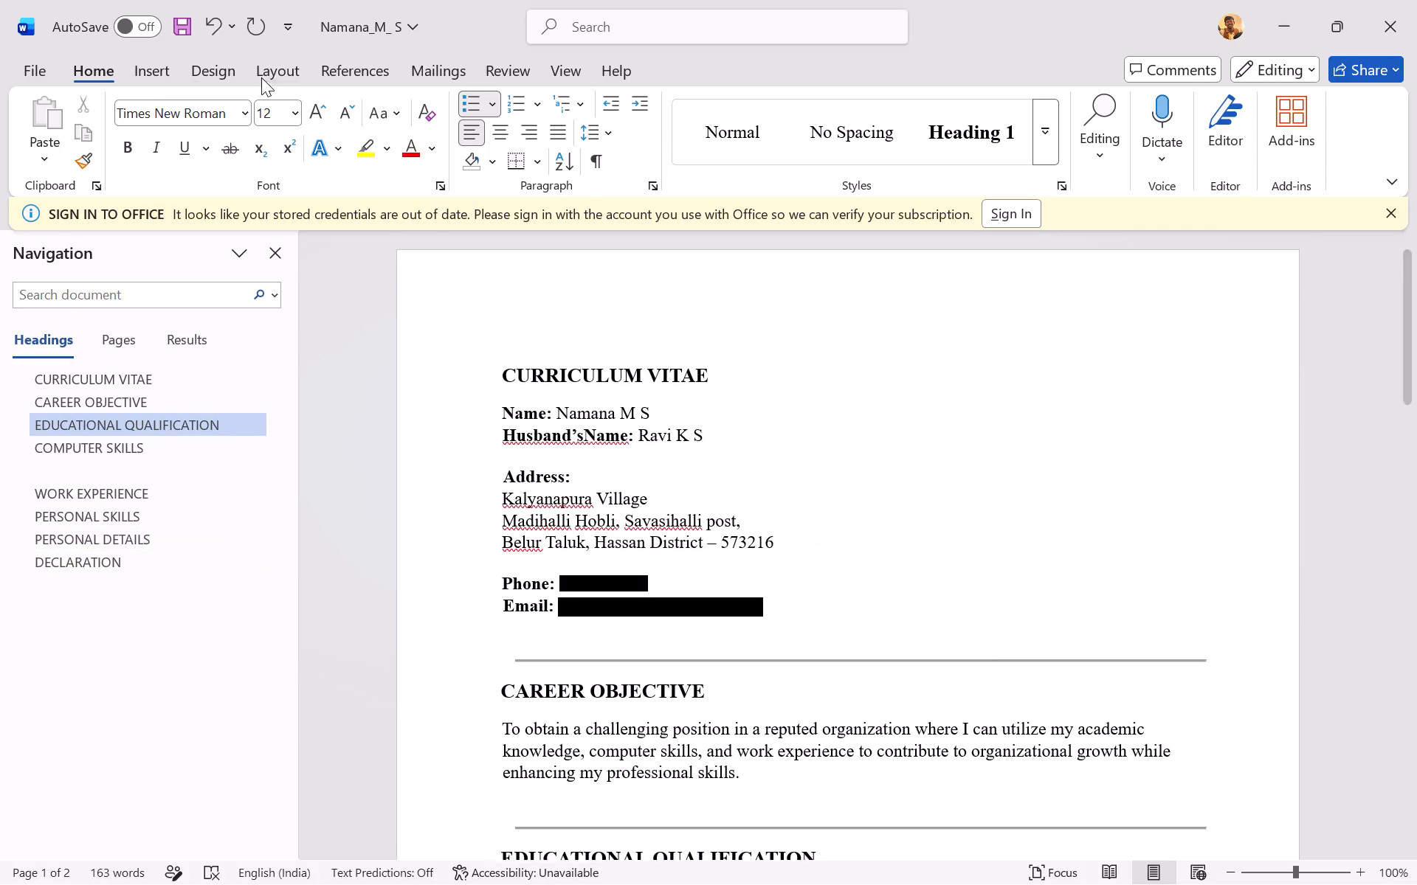
{"action": "left_click", "coordinate": [43, 66]}
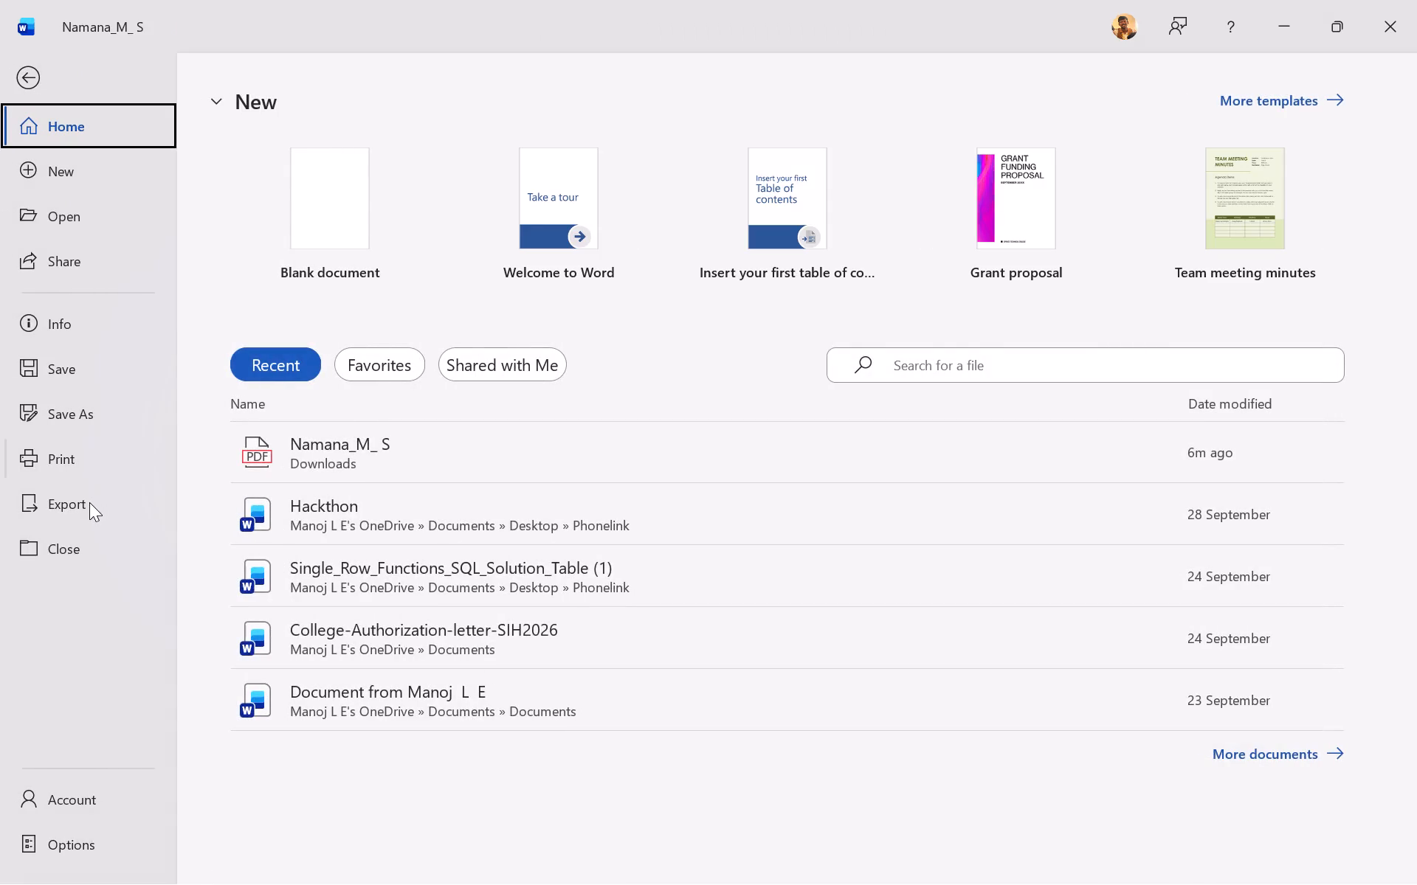
{"action": "left_click", "coordinate": [71, 406]}
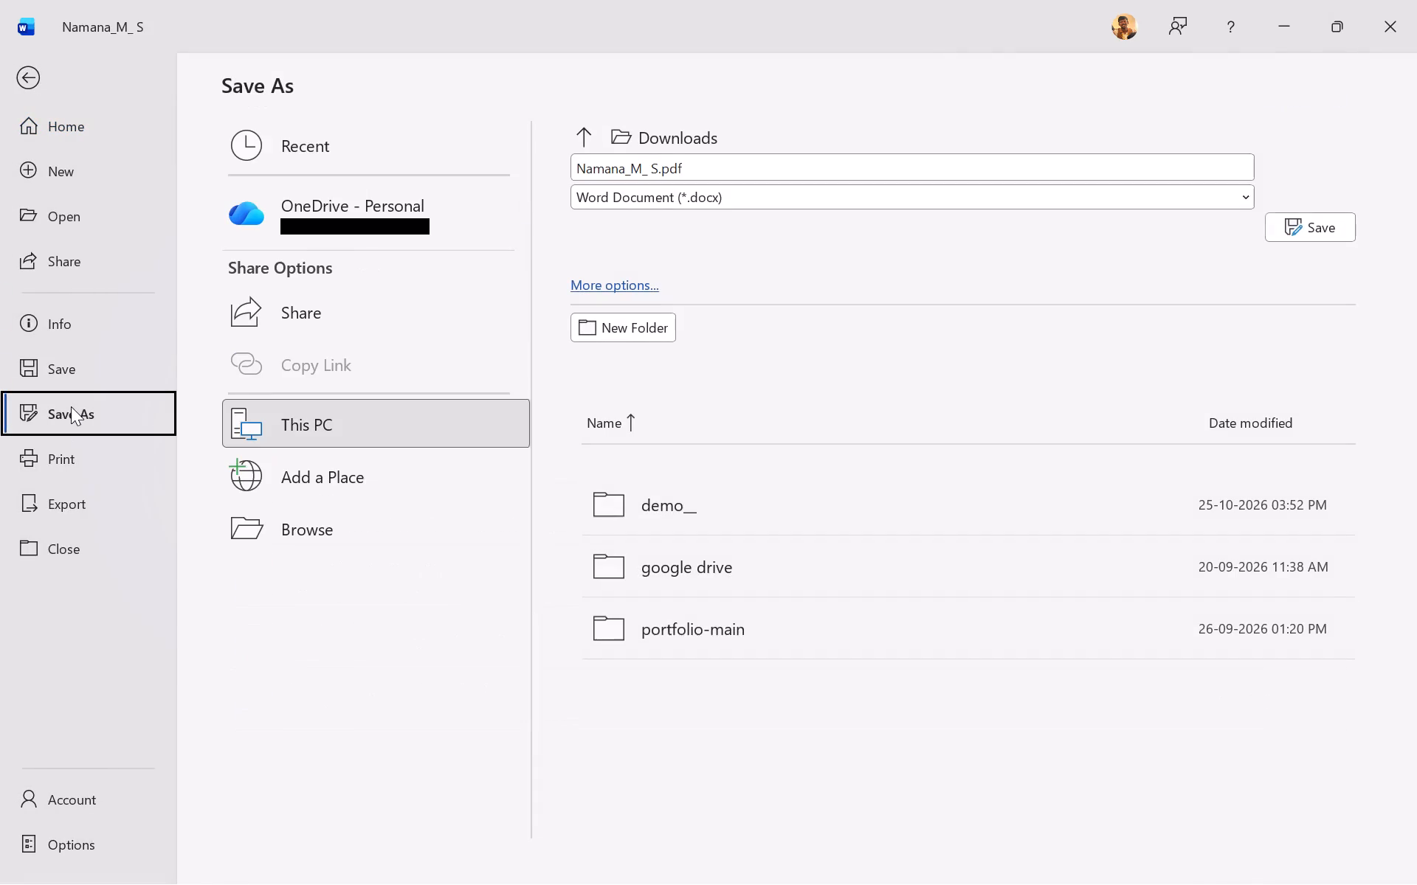
{"action": "left_click", "coordinate": [323, 530]}
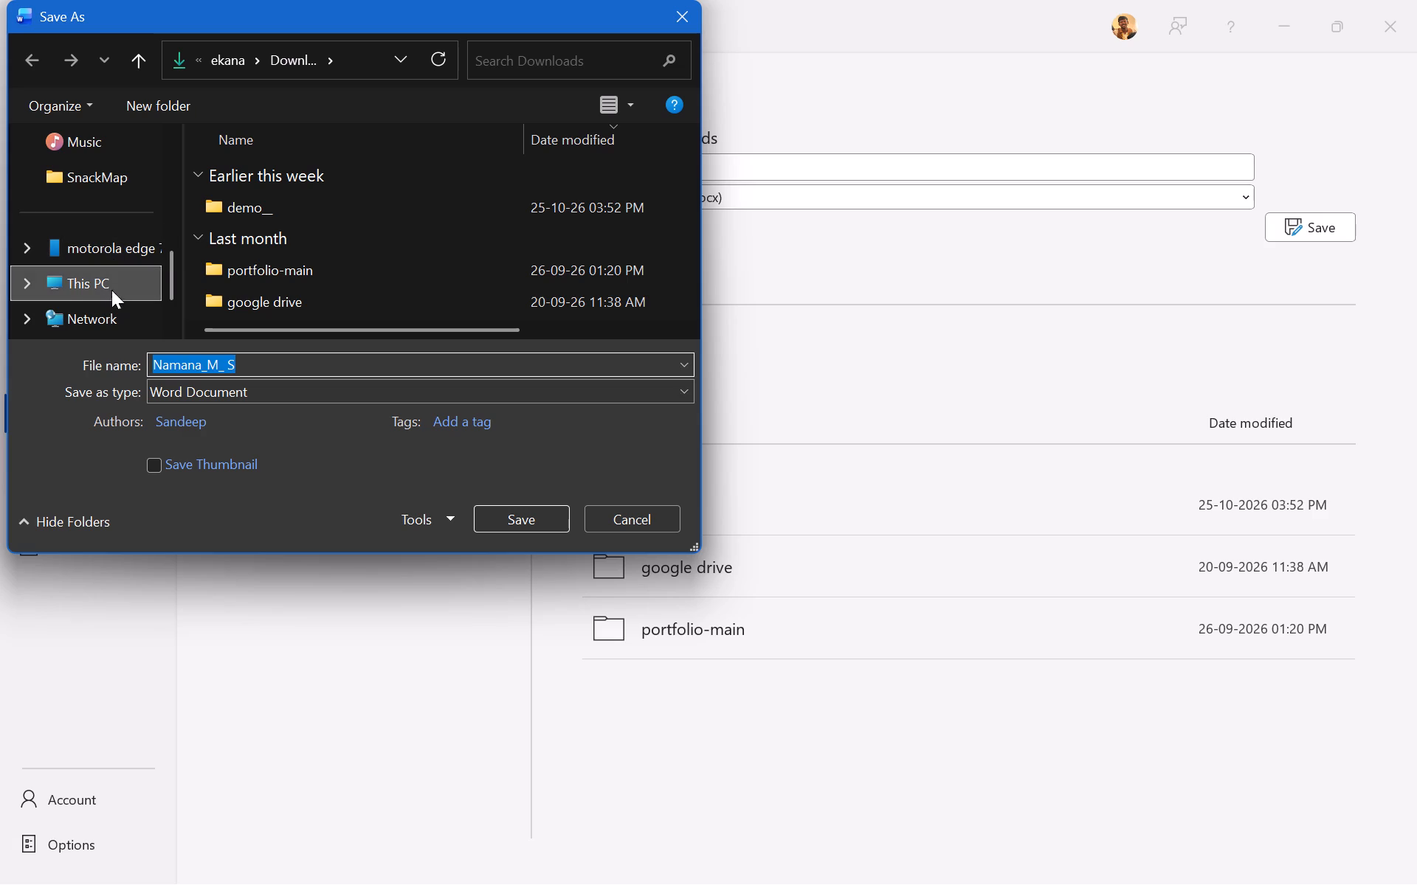
{"action": "scroll", "coordinate": [107, 251], "scroll_direction": "up", "scroll_amount": 1}
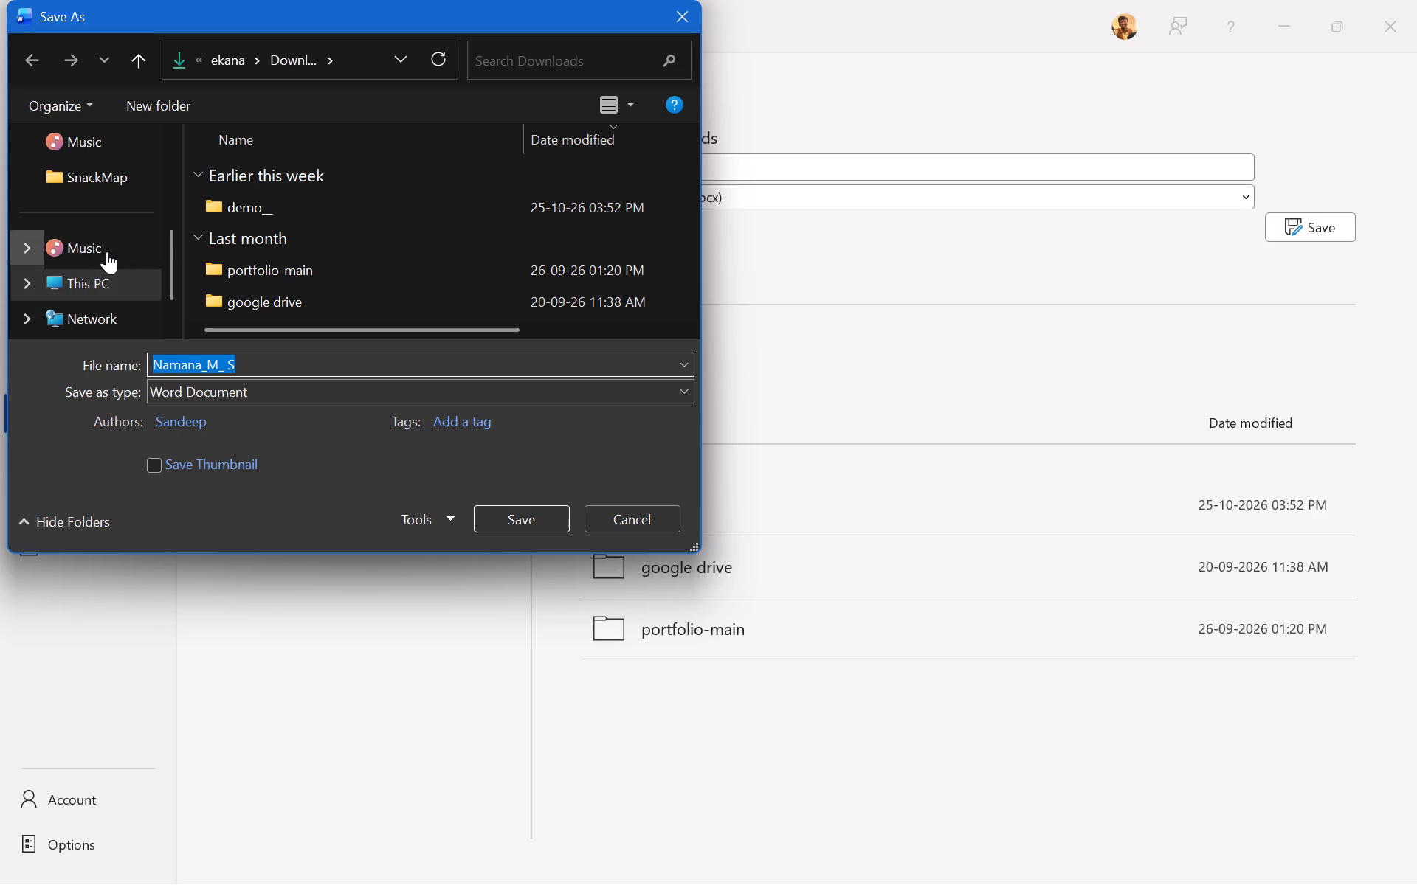
{"action": "scroll", "coordinate": [107, 251], "scroll_direction": "up", "scroll_amount": 1}
{"action": "left_click", "coordinate": [90, 318]}
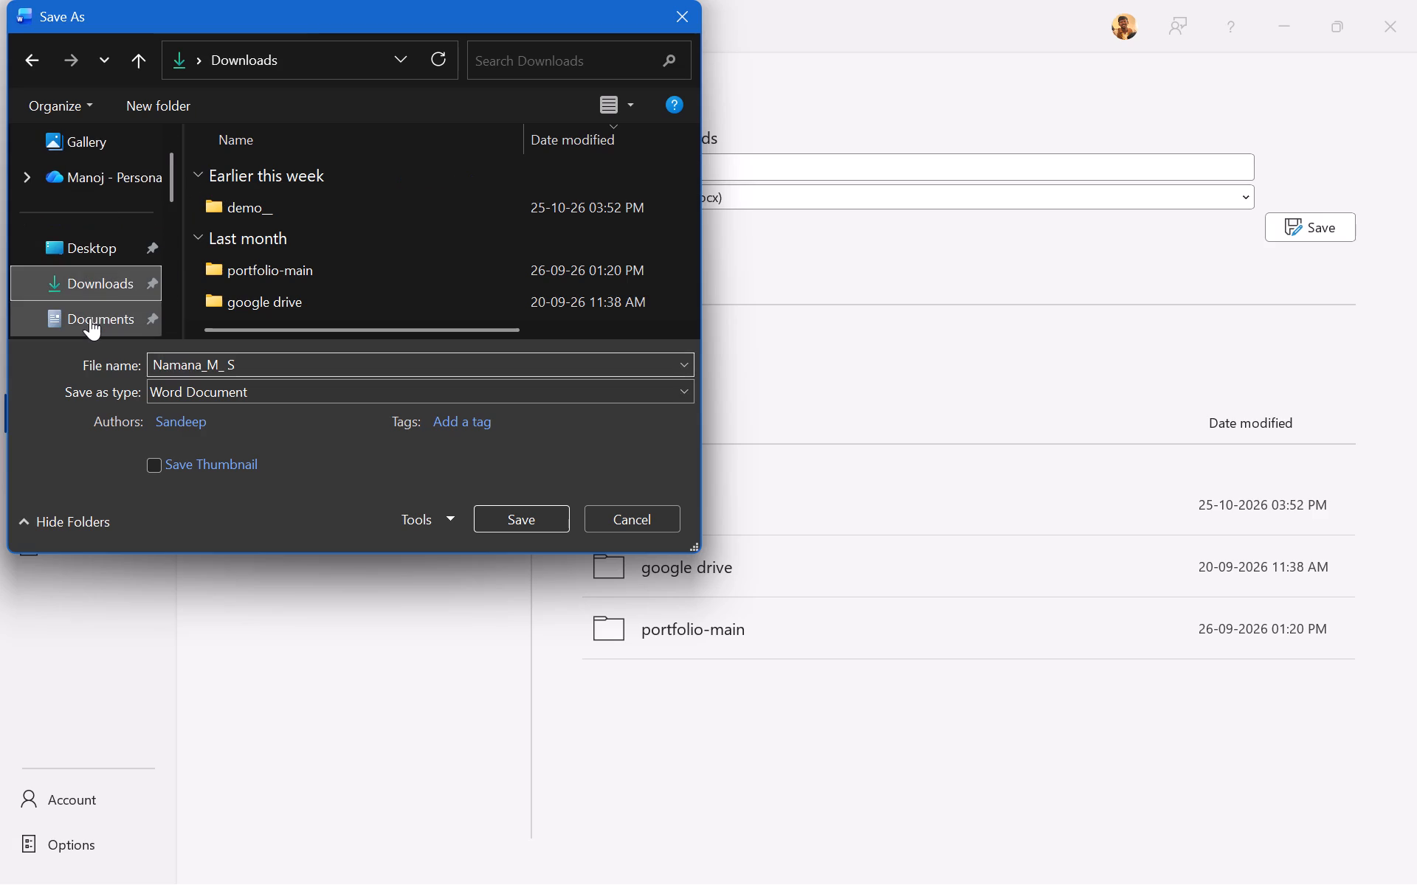
{"action": "left_click", "coordinate": [311, 385]}
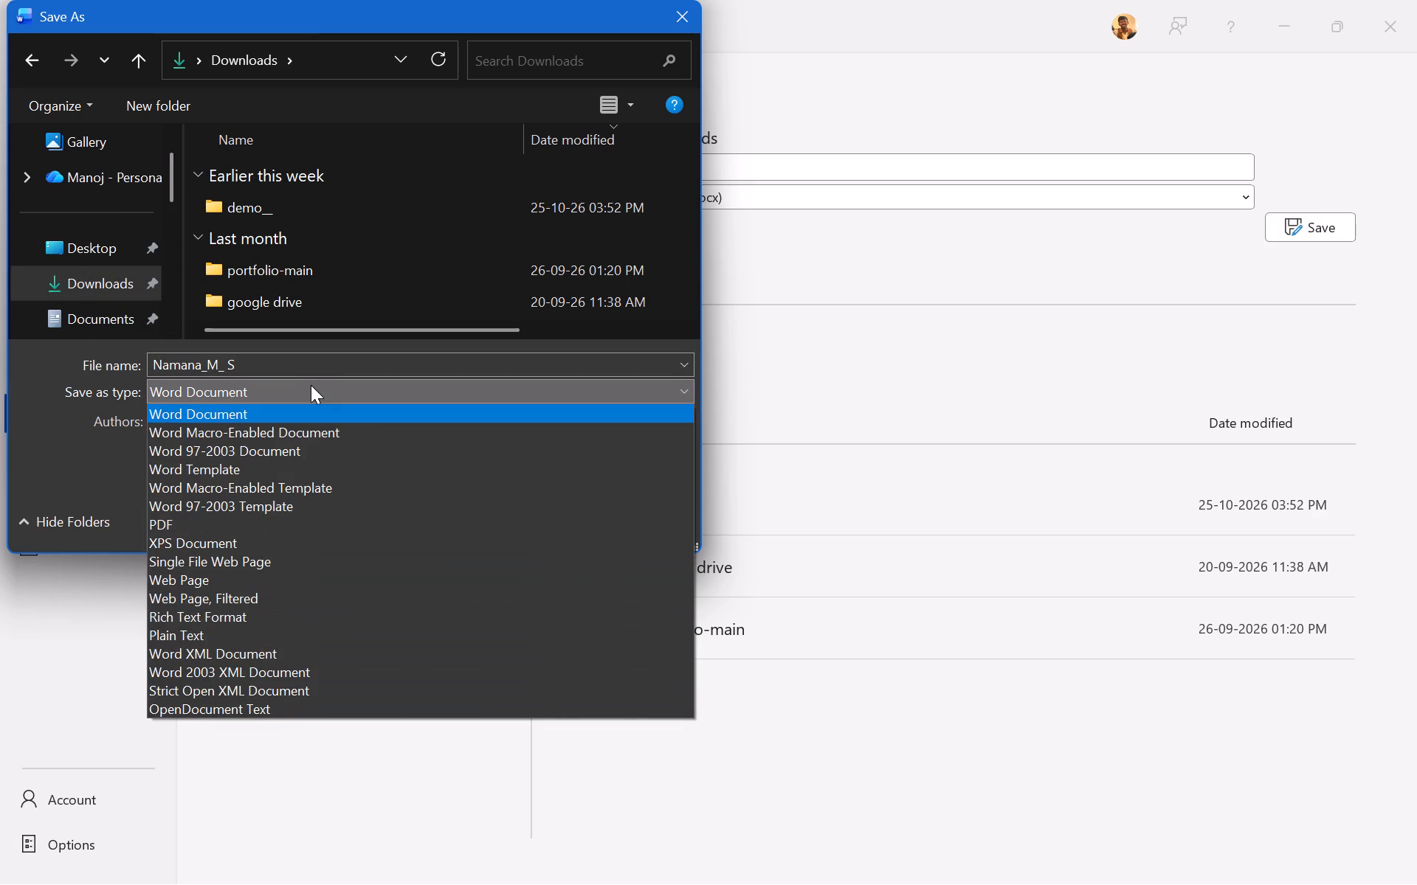
{"action": "left_click", "coordinate": [283, 525]}
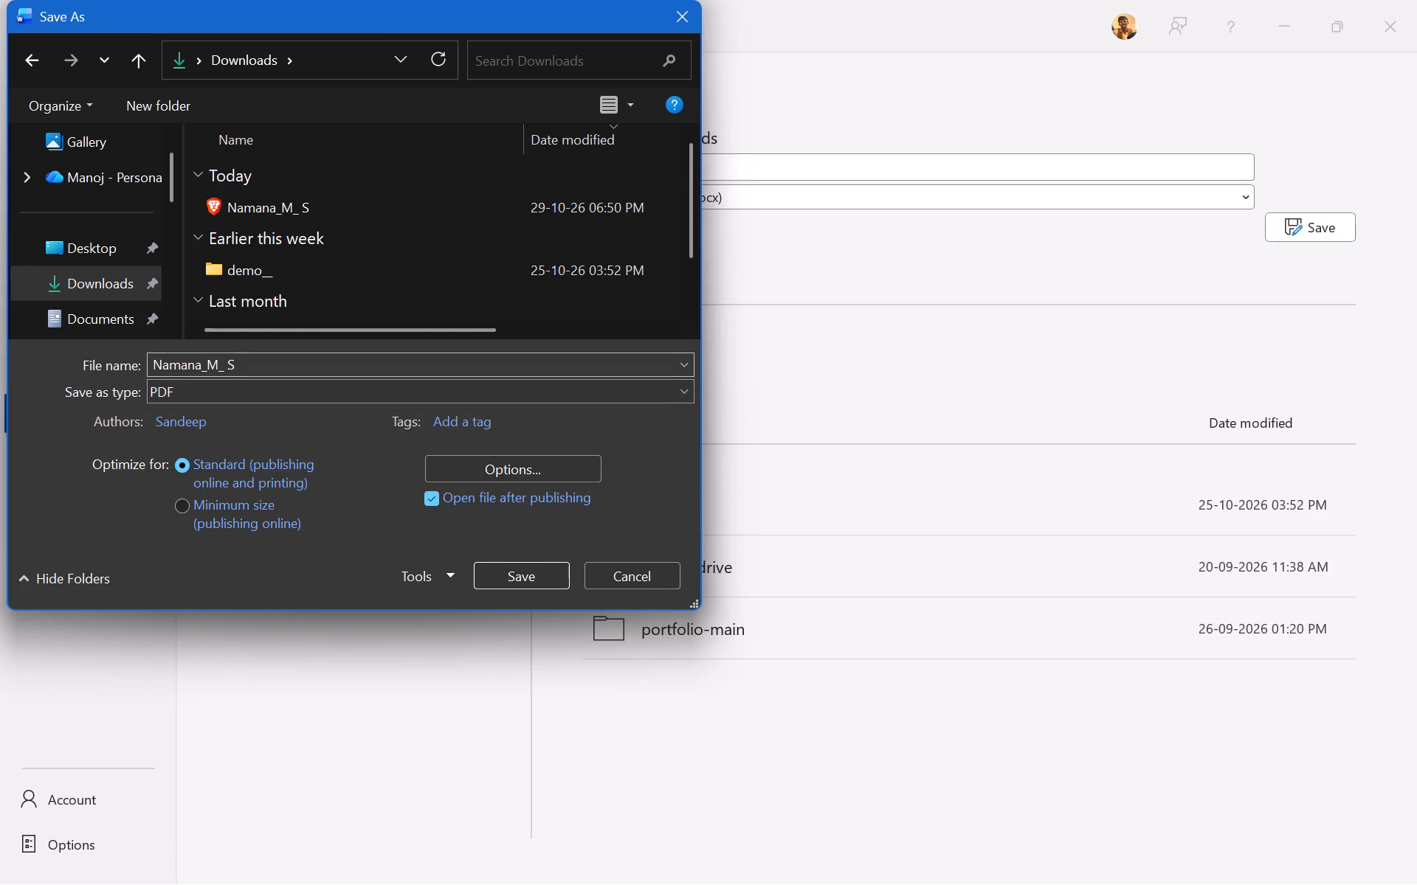
Name the PDF copy Namana_resume and save it.
{"action": "left_click", "coordinate": [278, 366]}
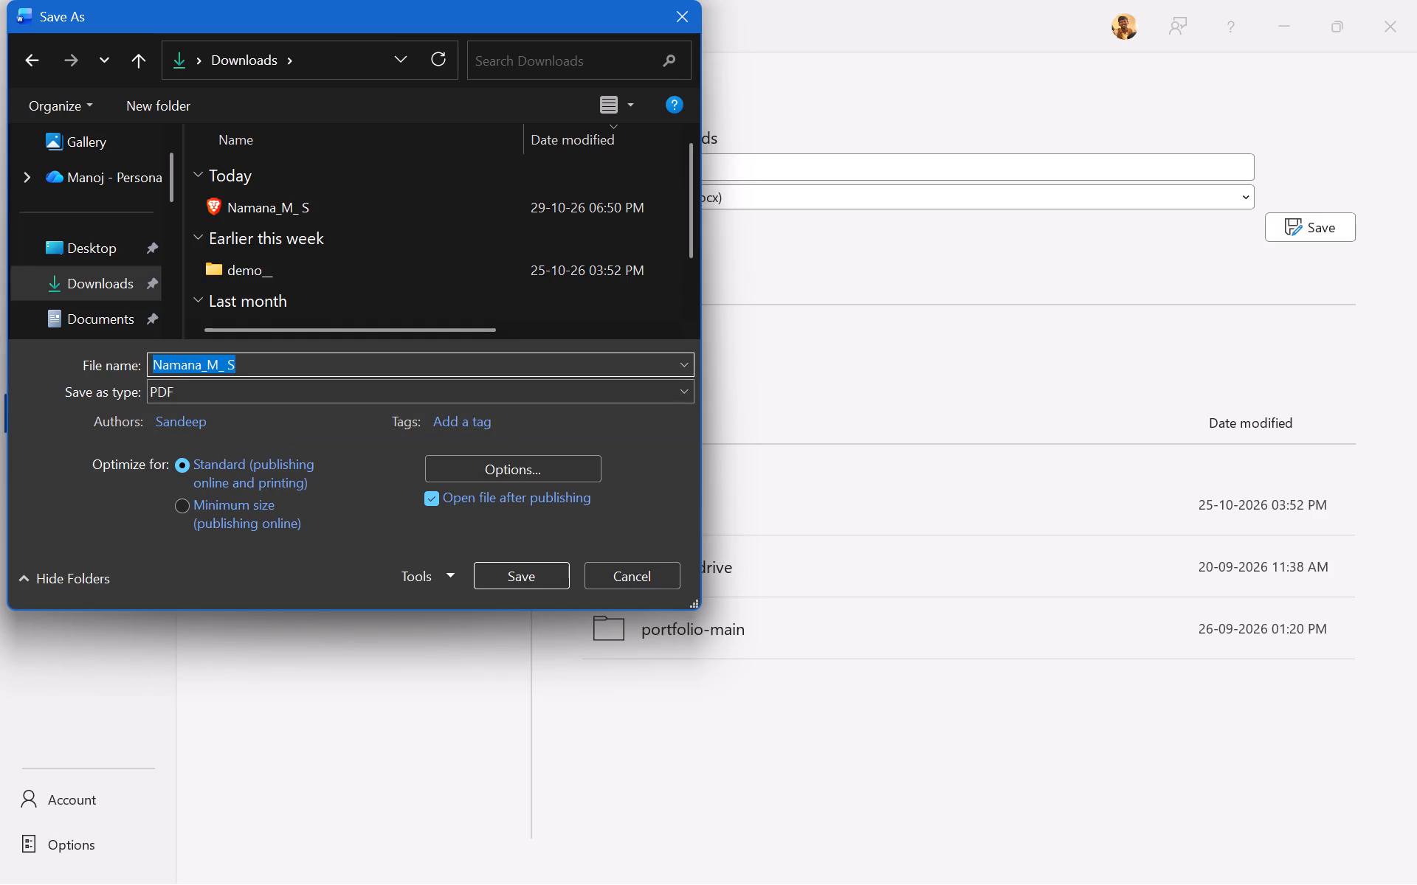
{"action": "type", "text": "_resume"}
{"action": "key", "text": "BackSpace"}
{"action": "key", "text": "BackSpace"}
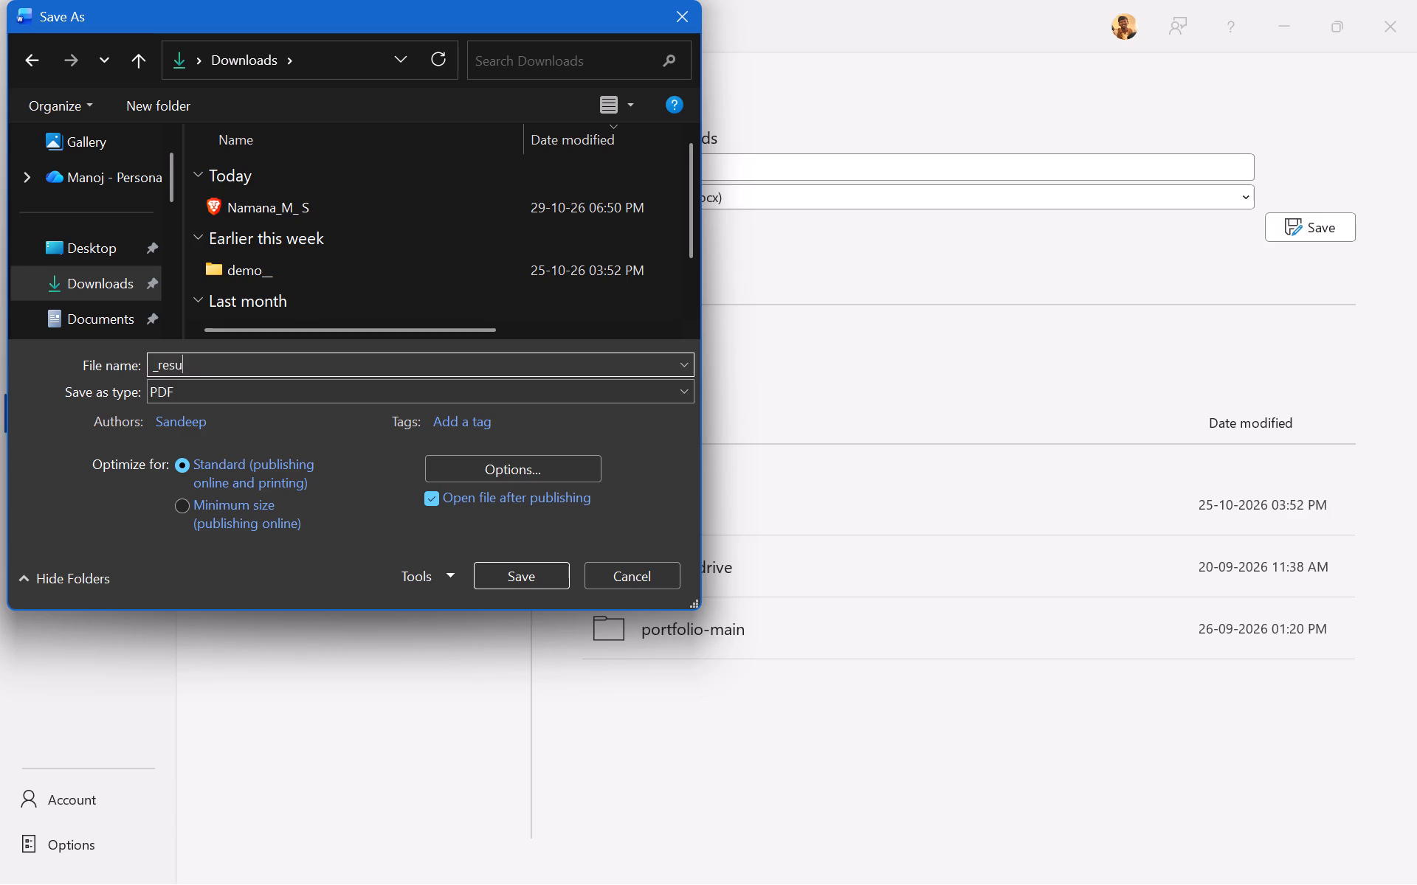
{"action": "key", "text": "BackSpace"}
{"action": "key", "text": "BackSpace"}
{"action": "key", "text": "BackSpace"}
{"action": "key", "text": "BackSpace"}
{"action": "key", "text": "BackSpace"}
{"action": "type", "text": "Namana"}
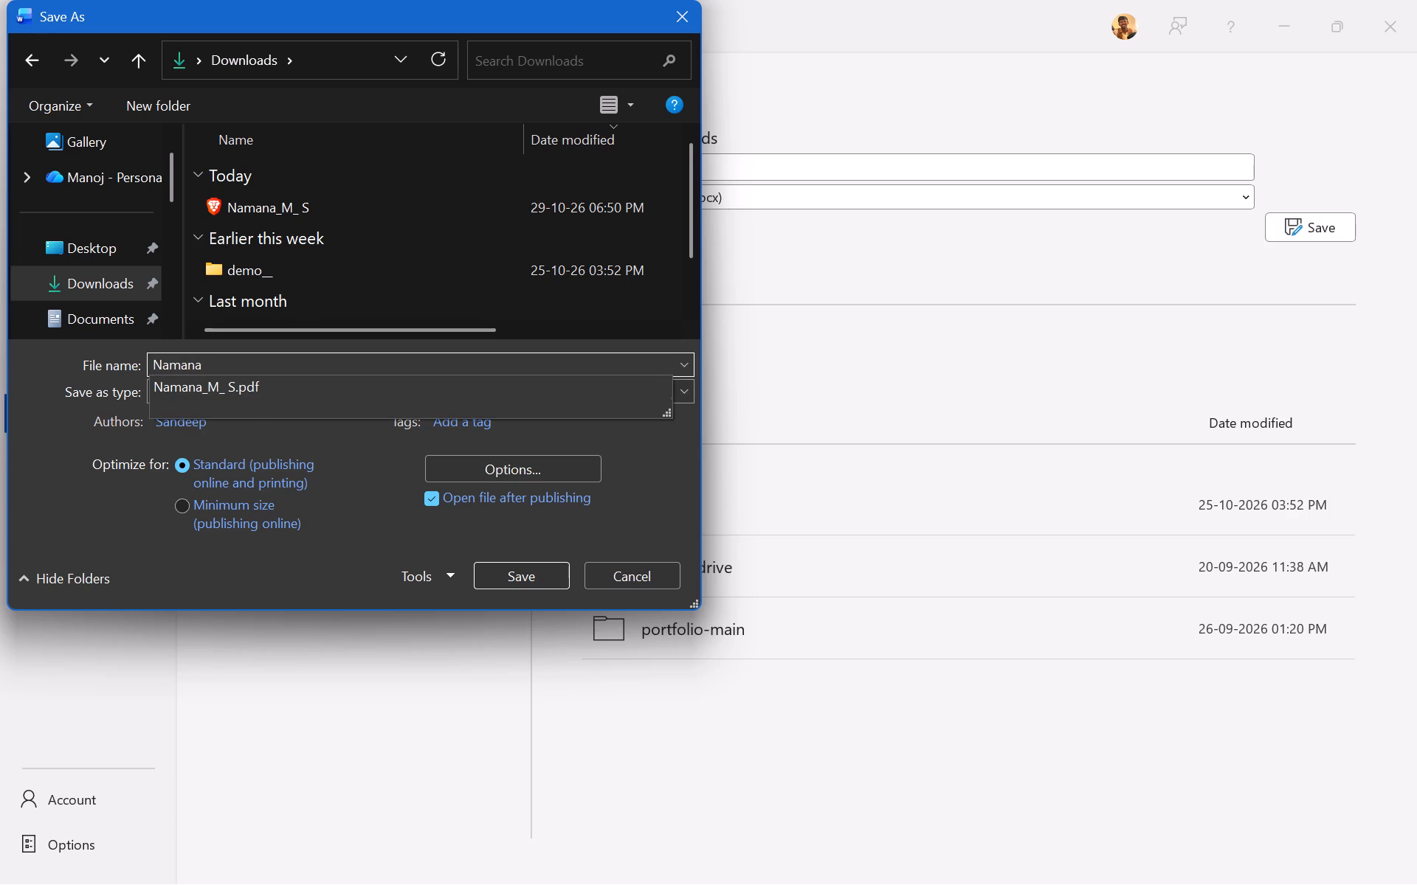
{"action": "type", "text": "_resume"}
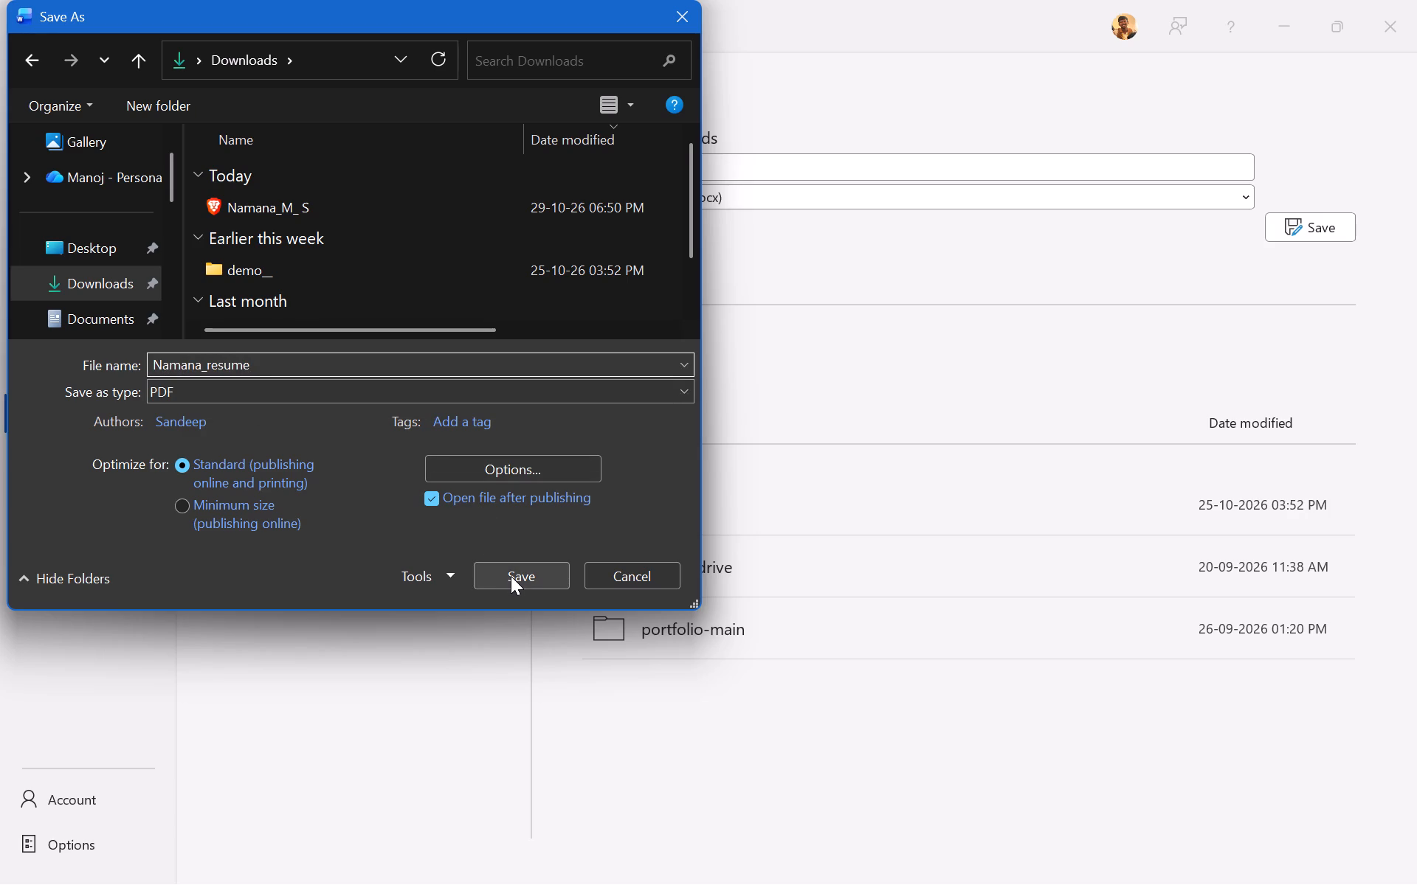
{"action": "left_click", "coordinate": [511, 576]}
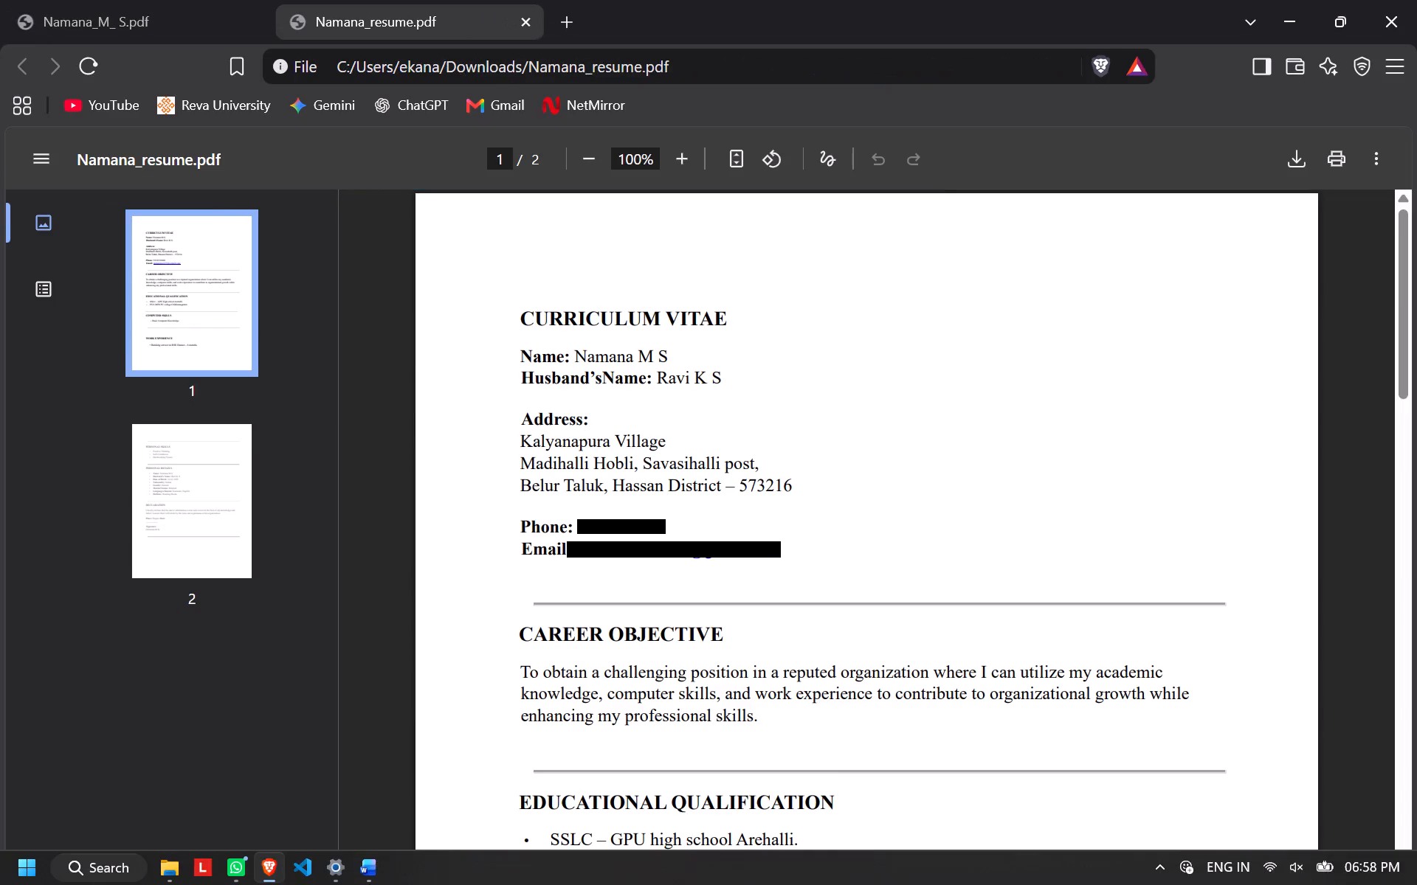
Examine the layout of both pages of the exported PDF in the browser.
{"action": "scroll", "coordinate": [682, 582], "scroll_direction": "down", "scroll_amount": 2}
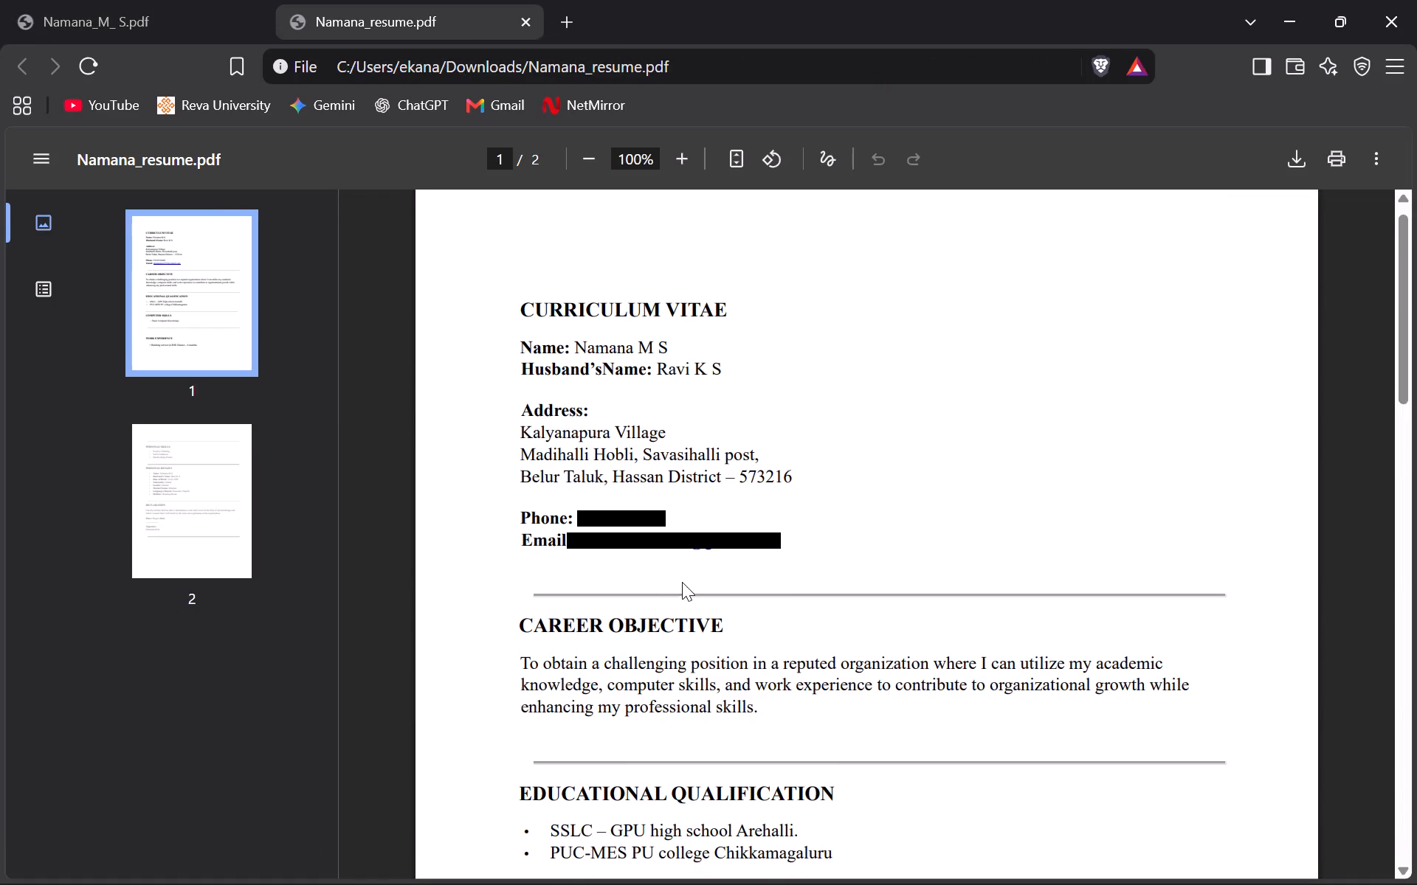
{"action": "scroll", "coordinate": [682, 582], "scroll_direction": "down", "scroll_amount": 11}
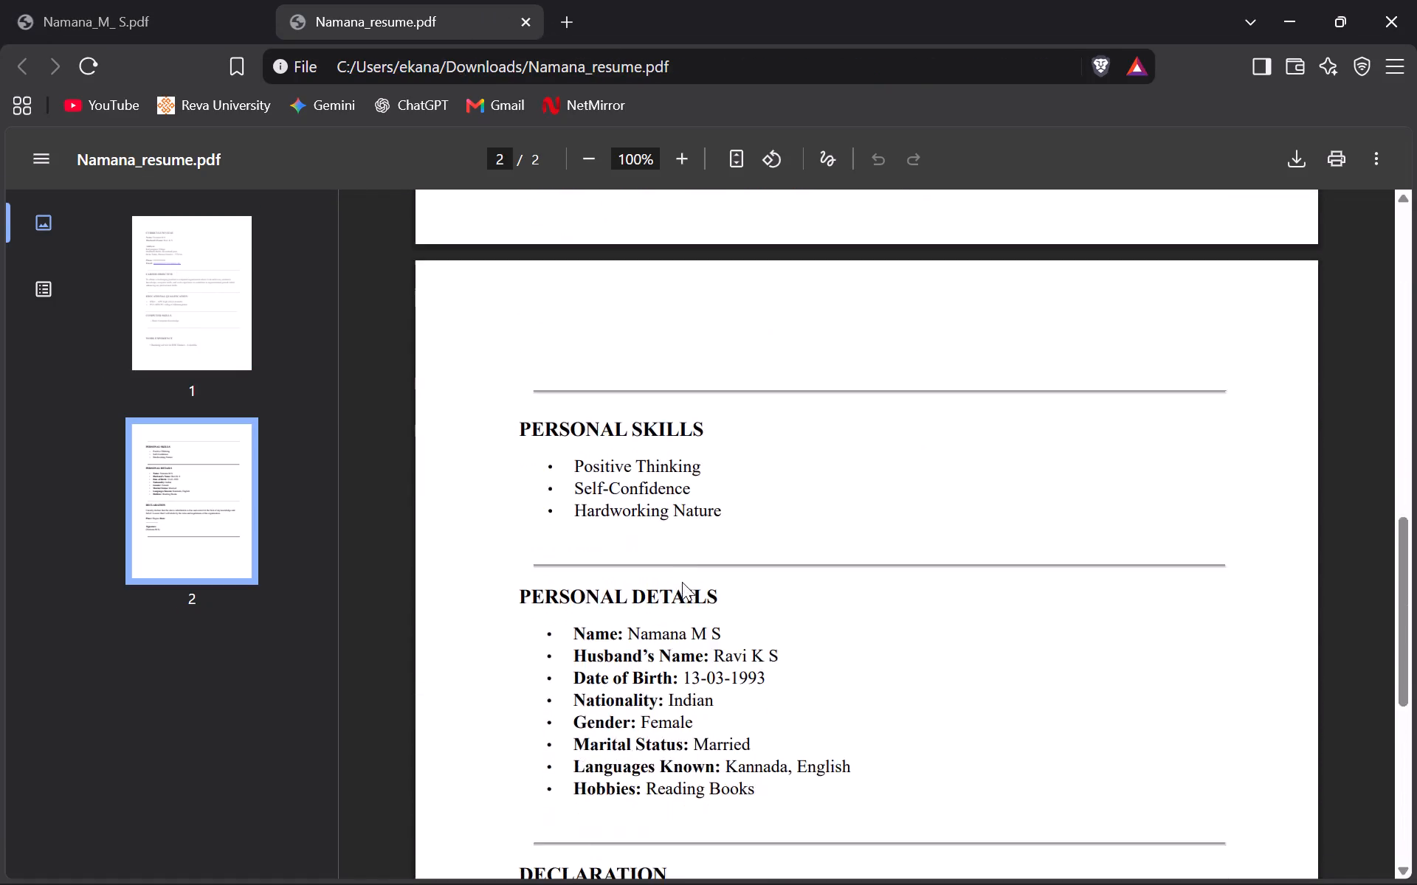
{"action": "scroll", "coordinate": [682, 582], "scroll_direction": "down", "scroll_amount": 4}
{"action": "scroll", "coordinate": [682, 582], "scroll_direction": "up", "scroll_amount": 6}
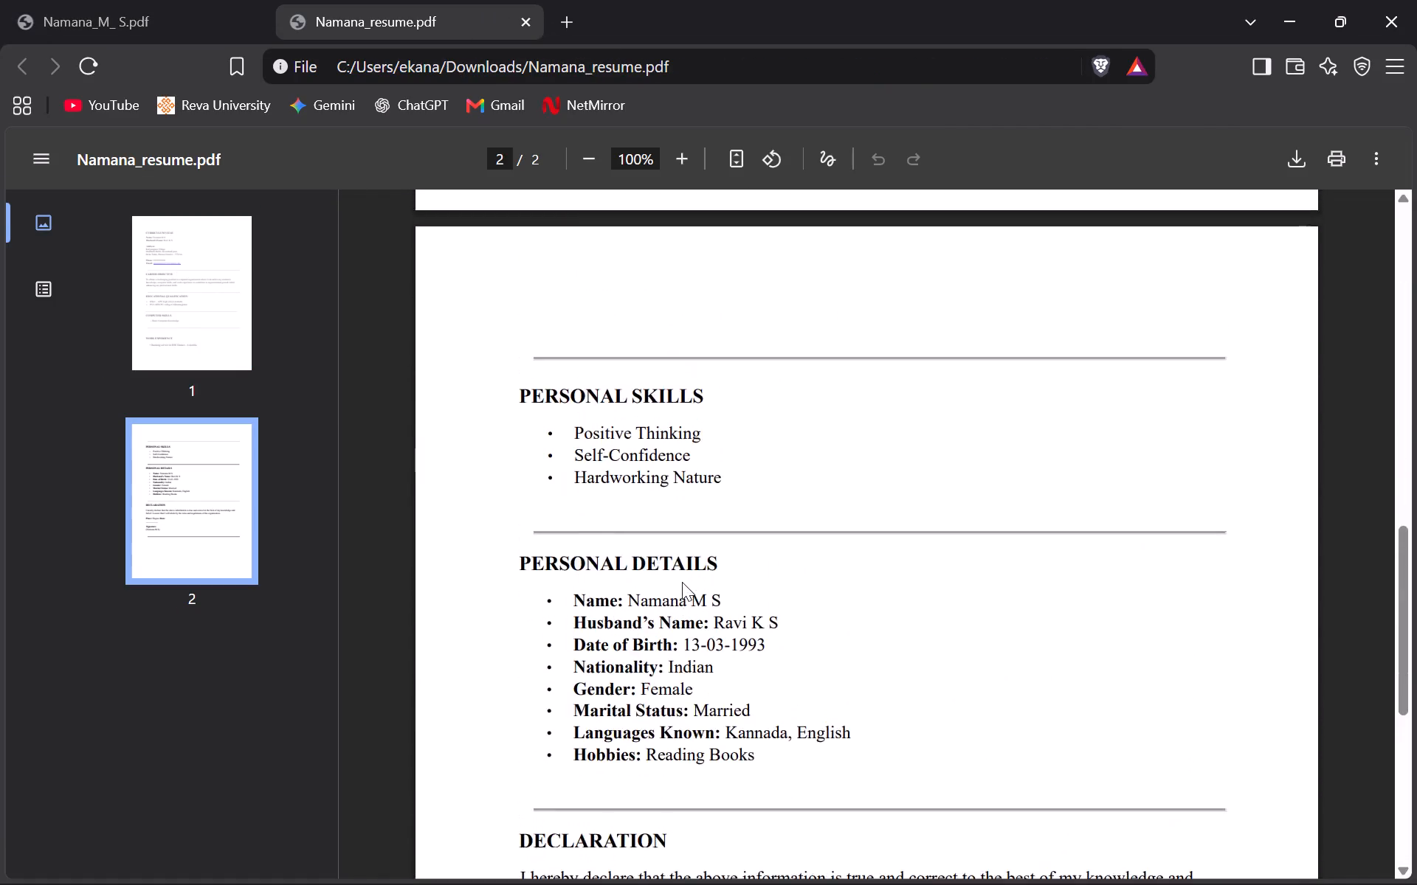
Switch to Word and insert an empty line above the WORK EXPERIENCE heading.
{"action": "scroll", "coordinate": [682, 582], "scroll_direction": "up", "scroll_amount": 7}
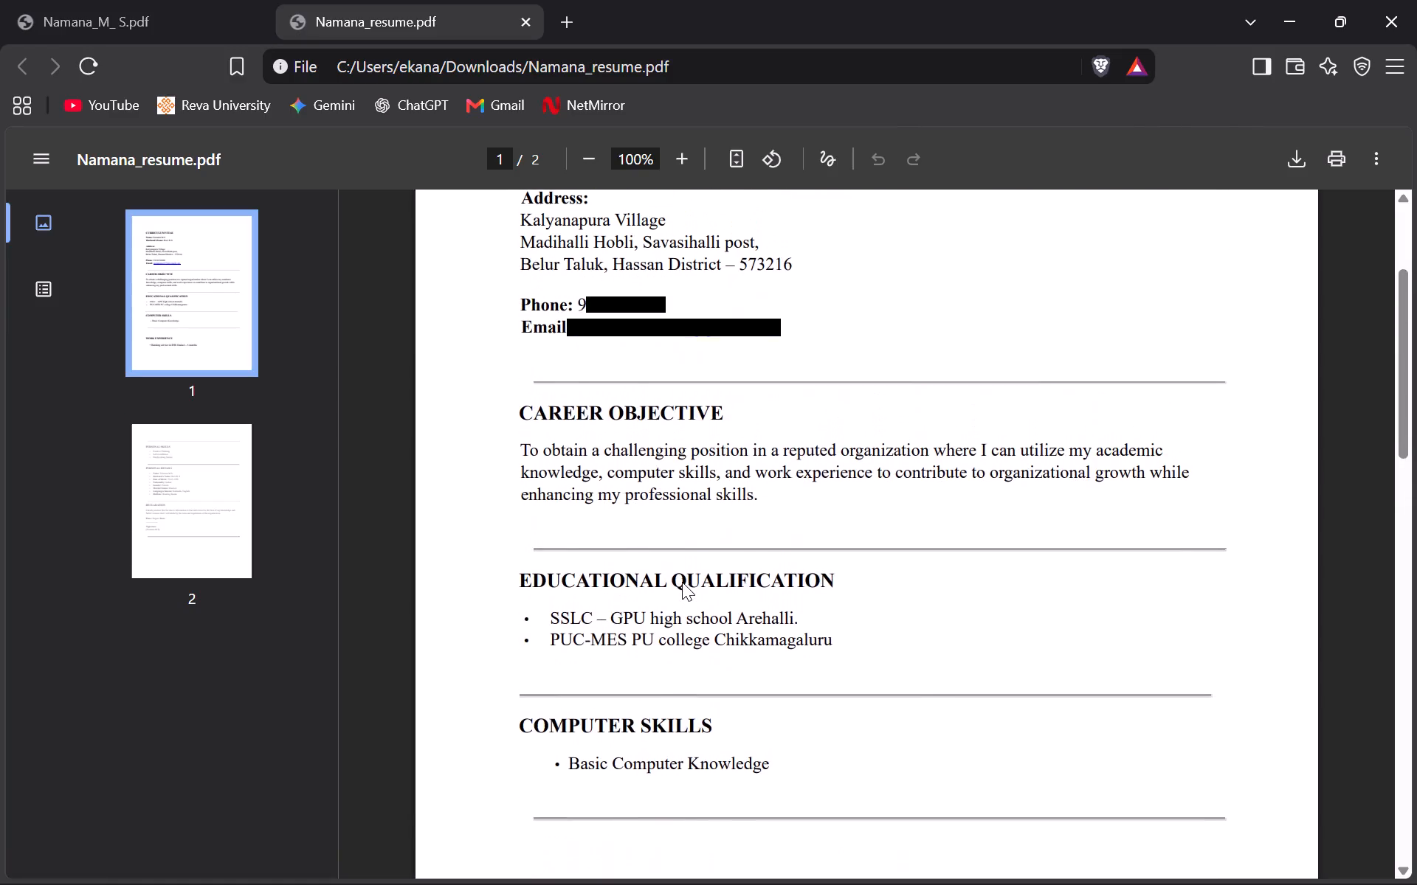
{"action": "scroll", "coordinate": [682, 582], "scroll_direction": "down", "scroll_amount": 6}
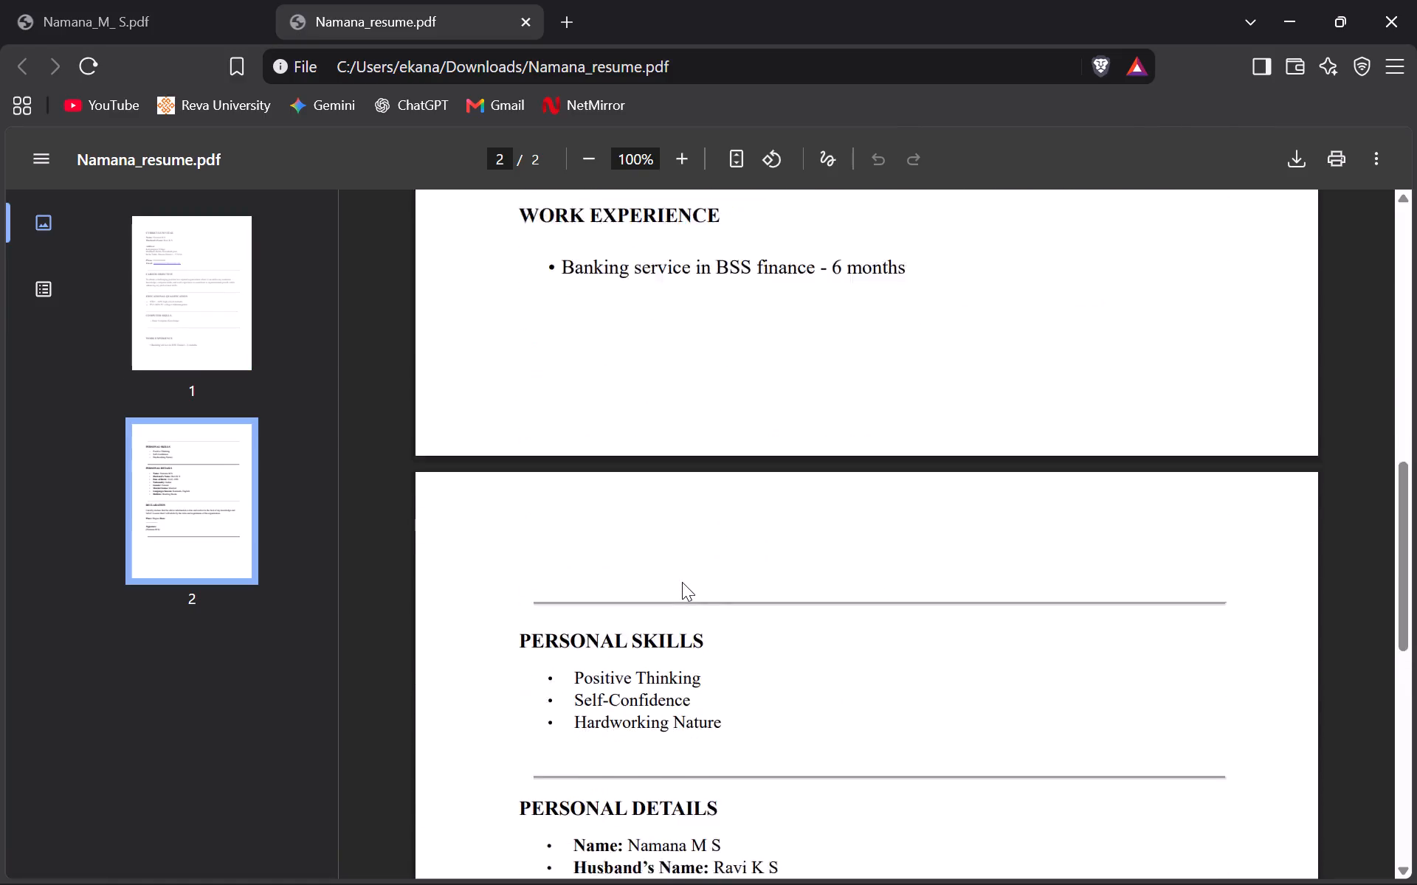
{"action": "scroll", "coordinate": [682, 582], "scroll_direction": "down", "scroll_amount": 1}
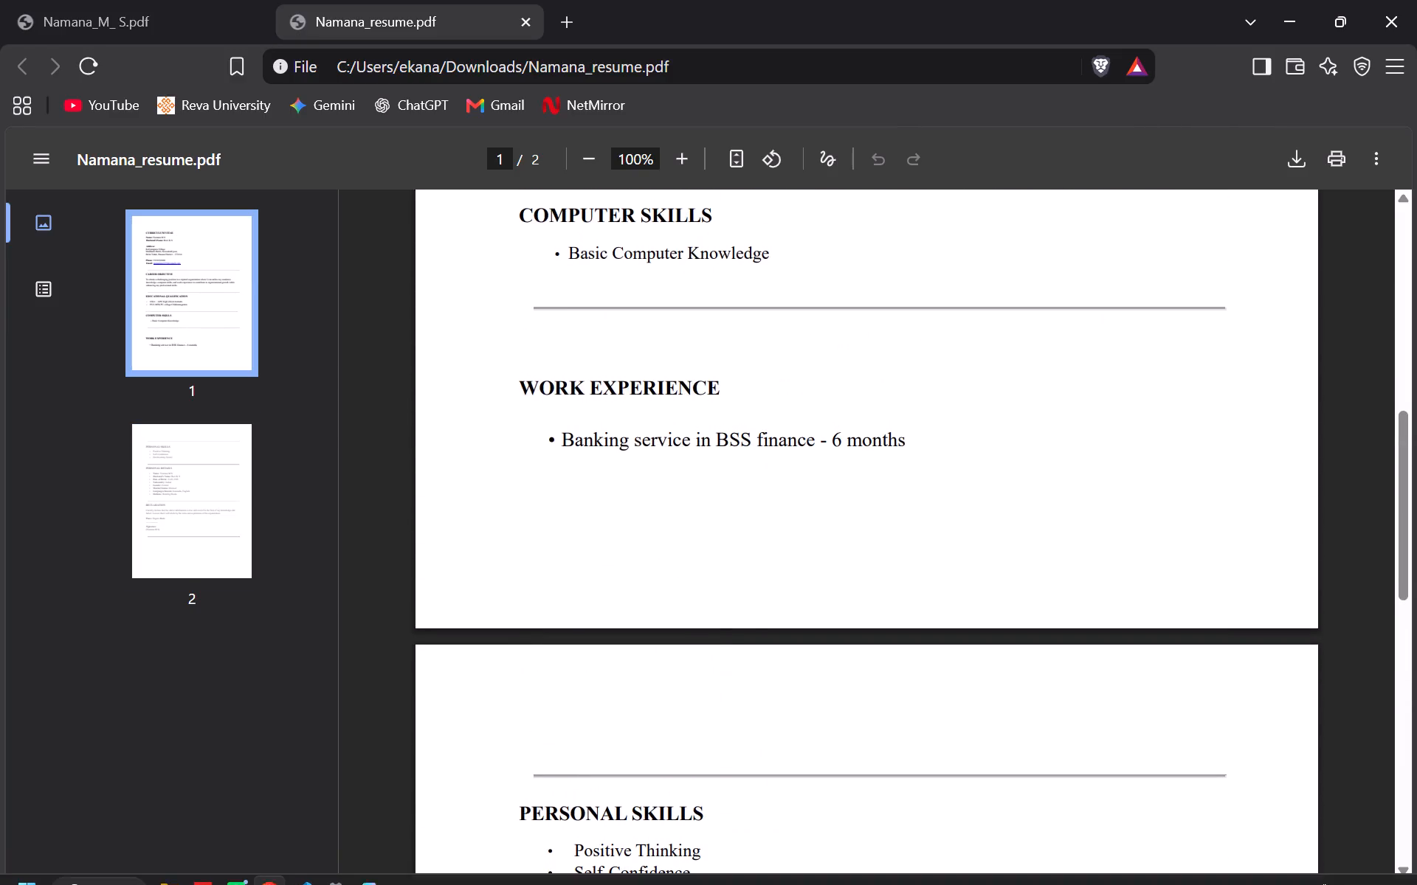
{"action": "left_click", "coordinate": [363, 875]}
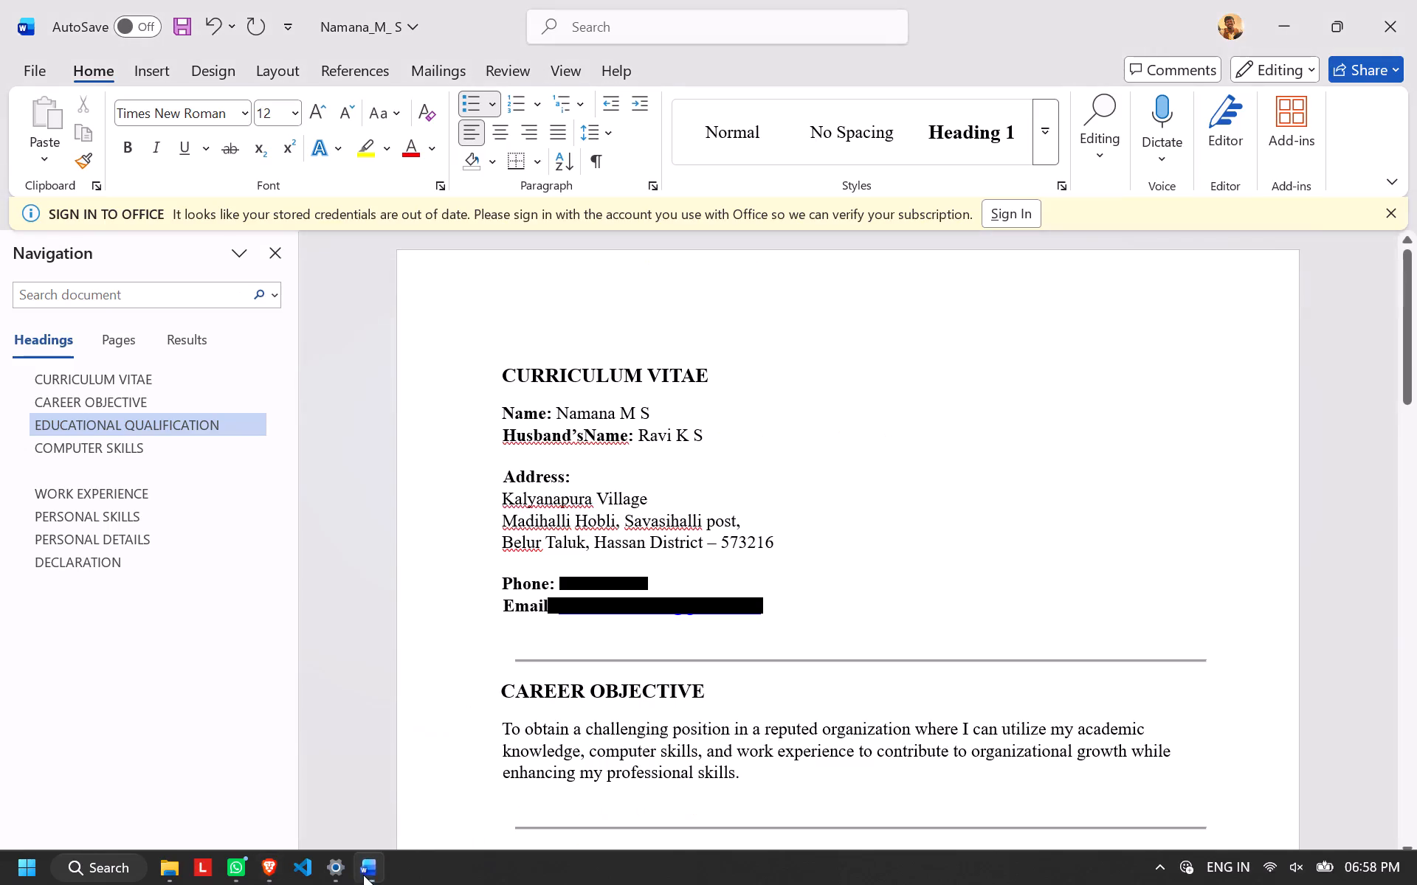
{"action": "scroll", "coordinate": [633, 661], "scroll_direction": "down", "scroll_amount": 6}
{"action": "scroll", "coordinate": [633, 661], "scroll_direction": "up", "scroll_amount": 1}
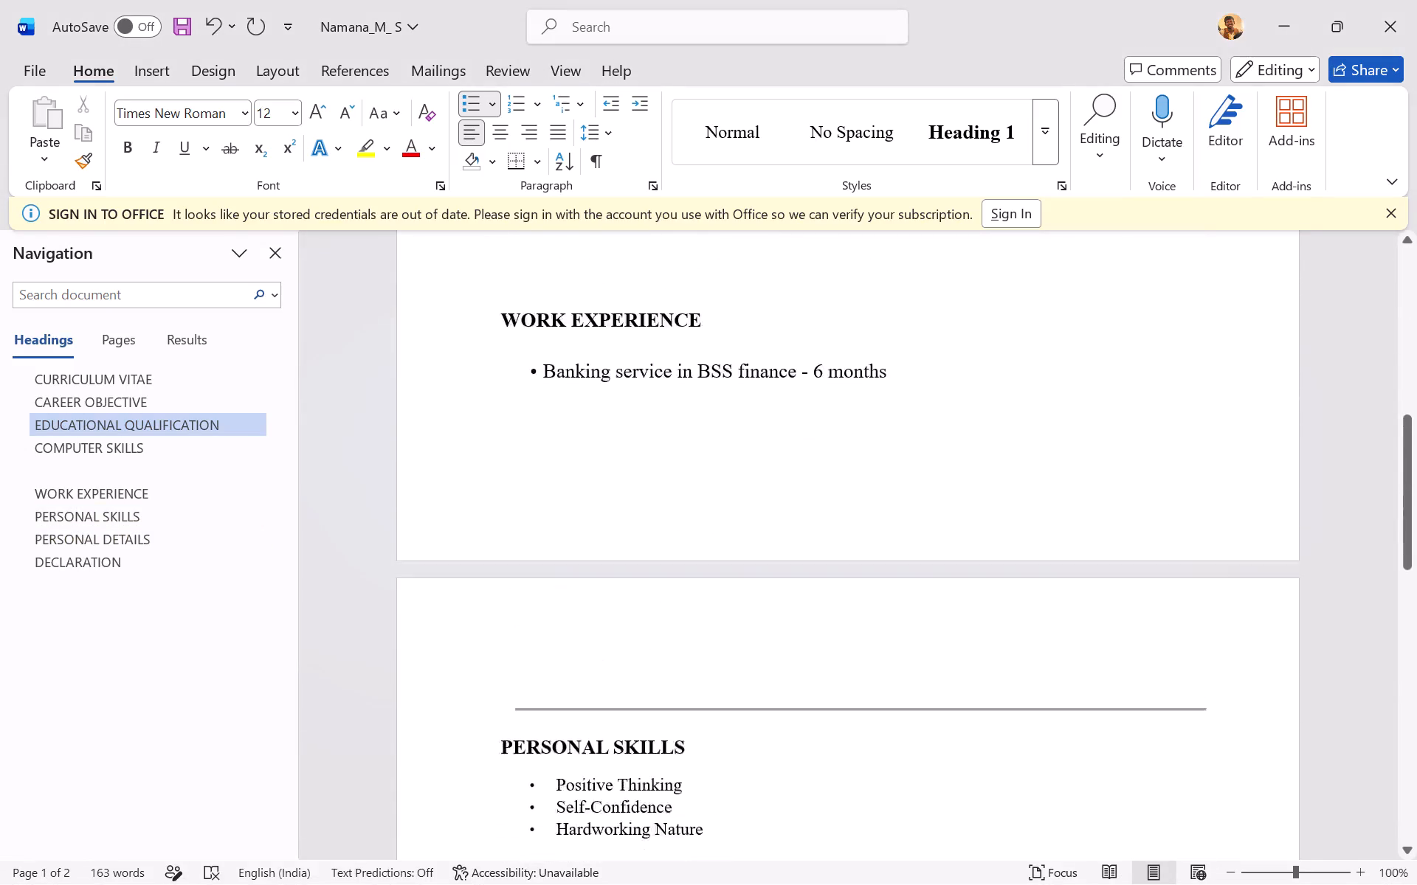
{"action": "scroll", "coordinate": [633, 661], "scroll_direction": "up", "scroll_amount": 1}
{"action": "left_click", "coordinate": [499, 677]}
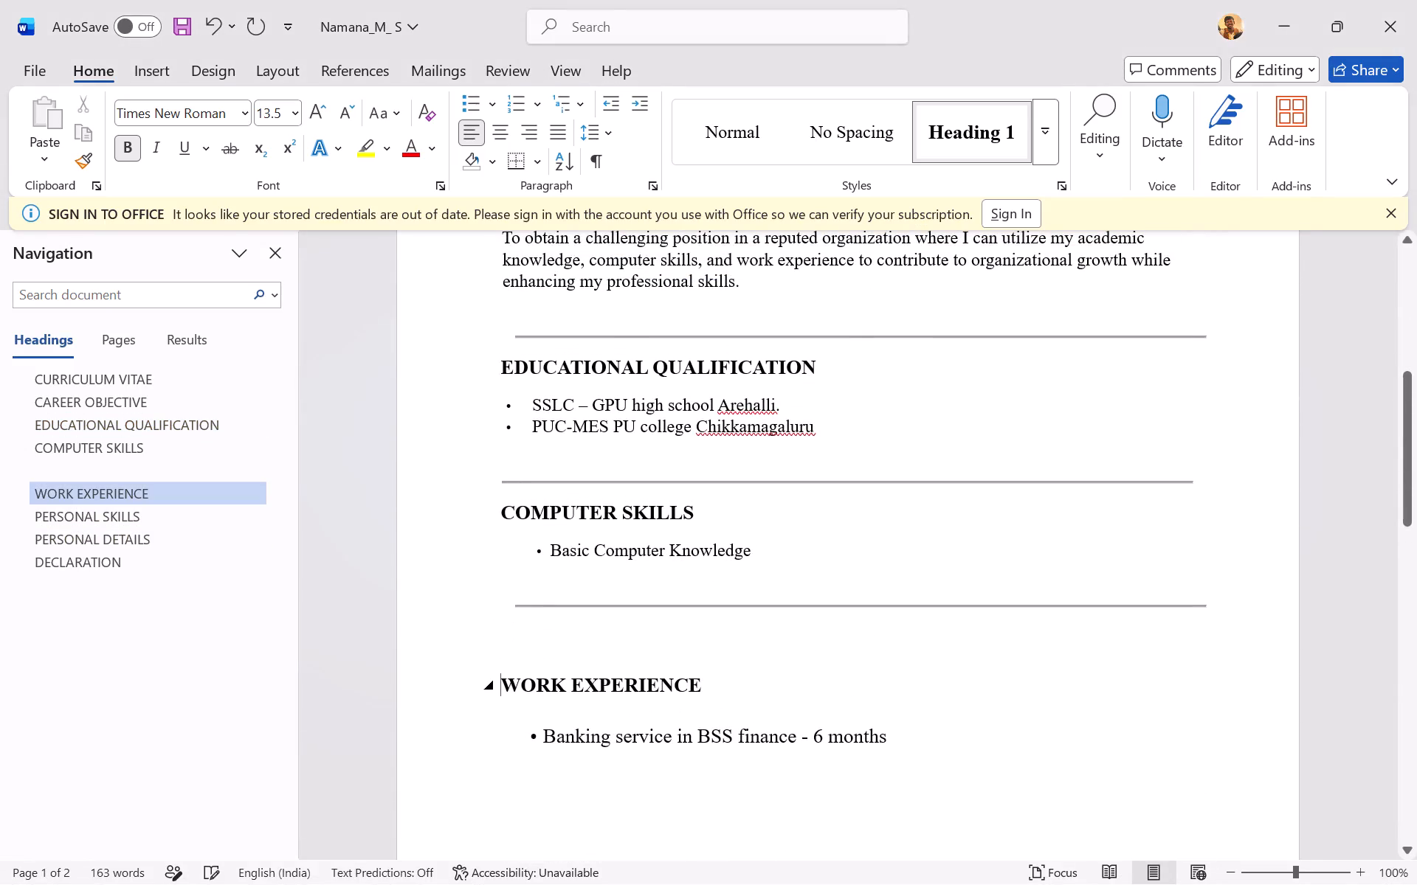
{"action": "key", "text": "Return"}
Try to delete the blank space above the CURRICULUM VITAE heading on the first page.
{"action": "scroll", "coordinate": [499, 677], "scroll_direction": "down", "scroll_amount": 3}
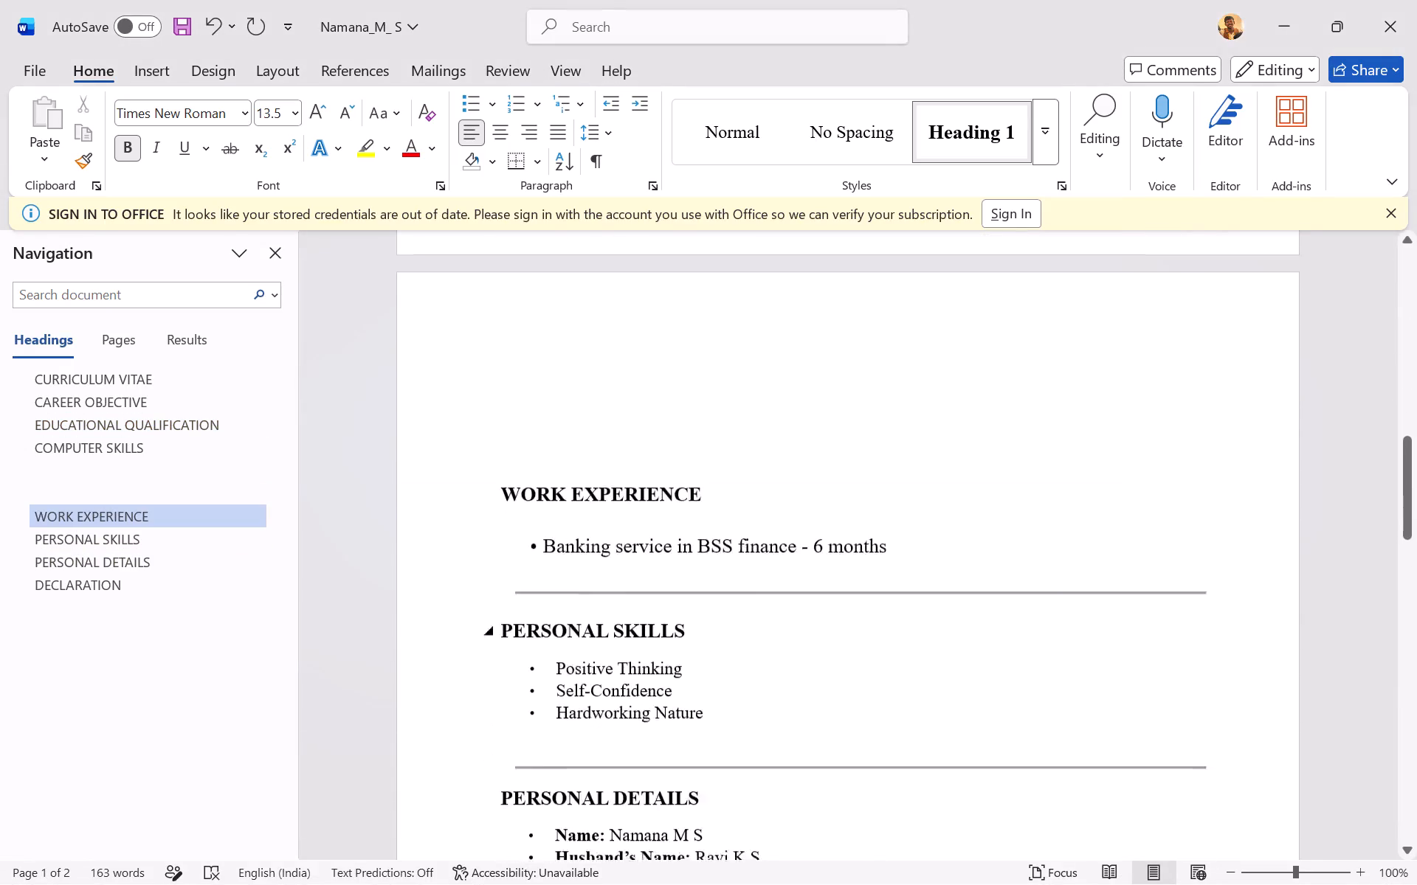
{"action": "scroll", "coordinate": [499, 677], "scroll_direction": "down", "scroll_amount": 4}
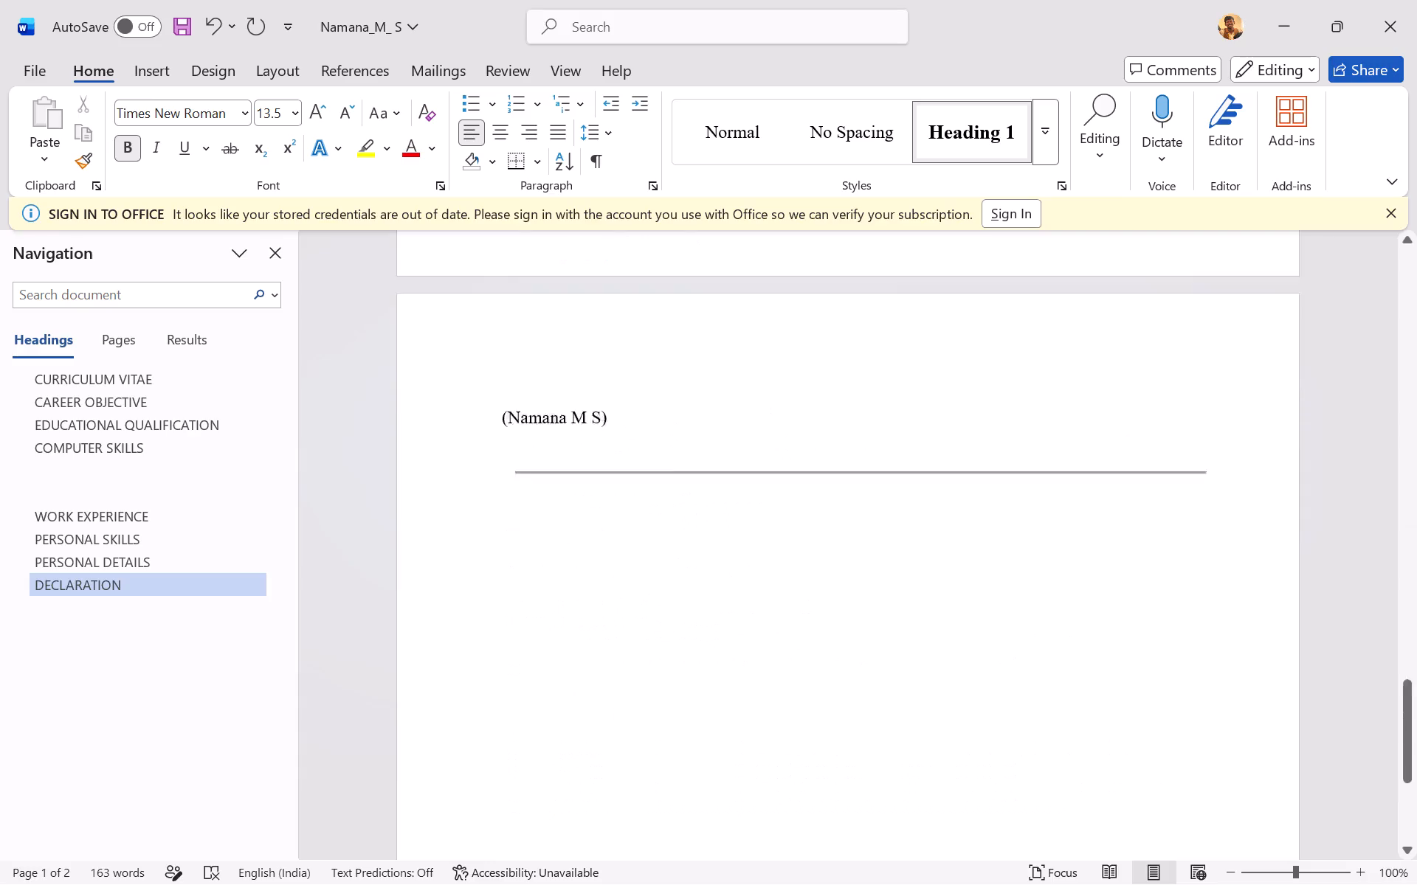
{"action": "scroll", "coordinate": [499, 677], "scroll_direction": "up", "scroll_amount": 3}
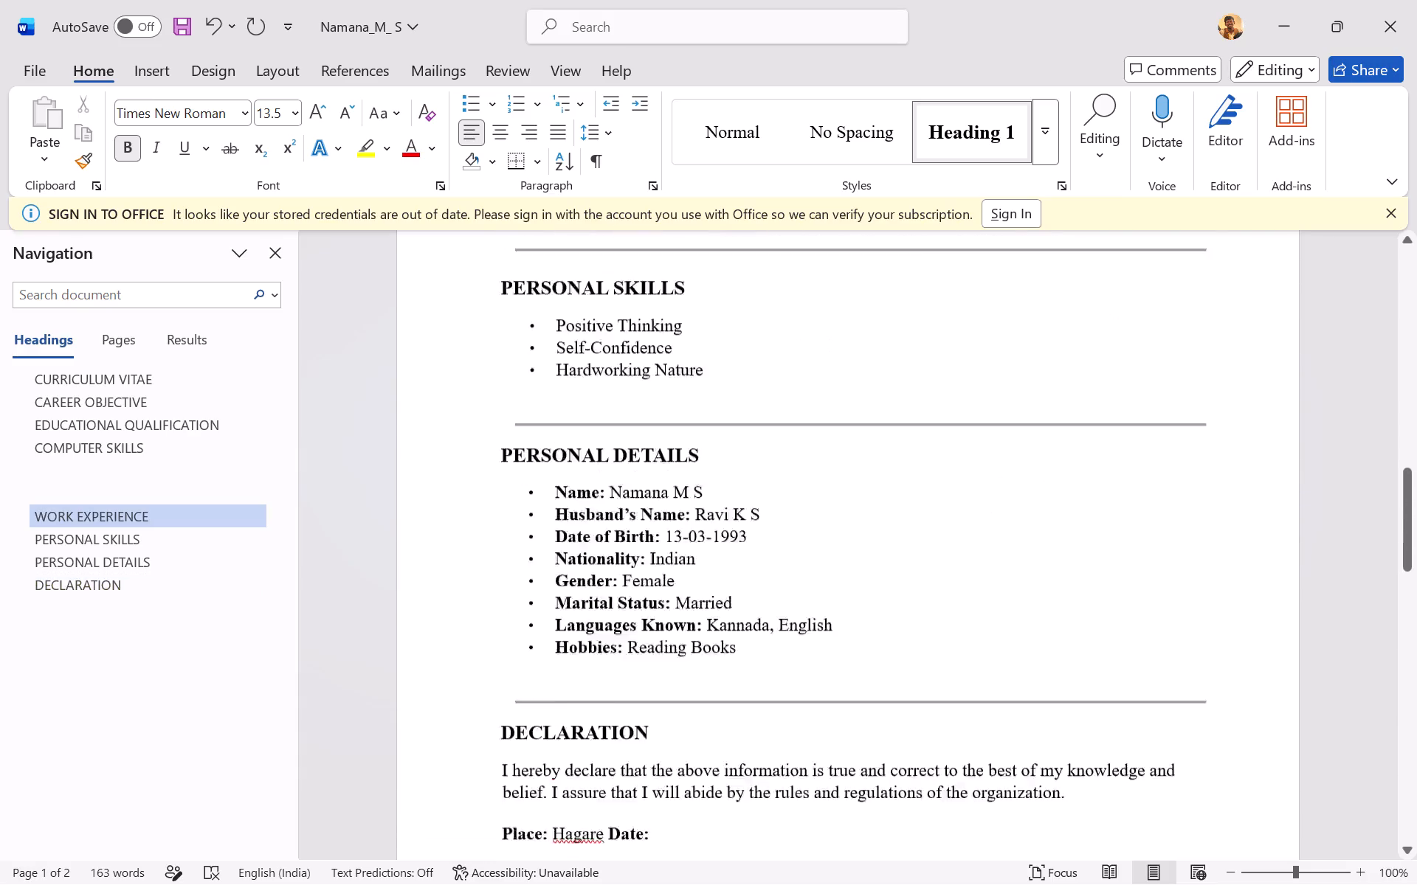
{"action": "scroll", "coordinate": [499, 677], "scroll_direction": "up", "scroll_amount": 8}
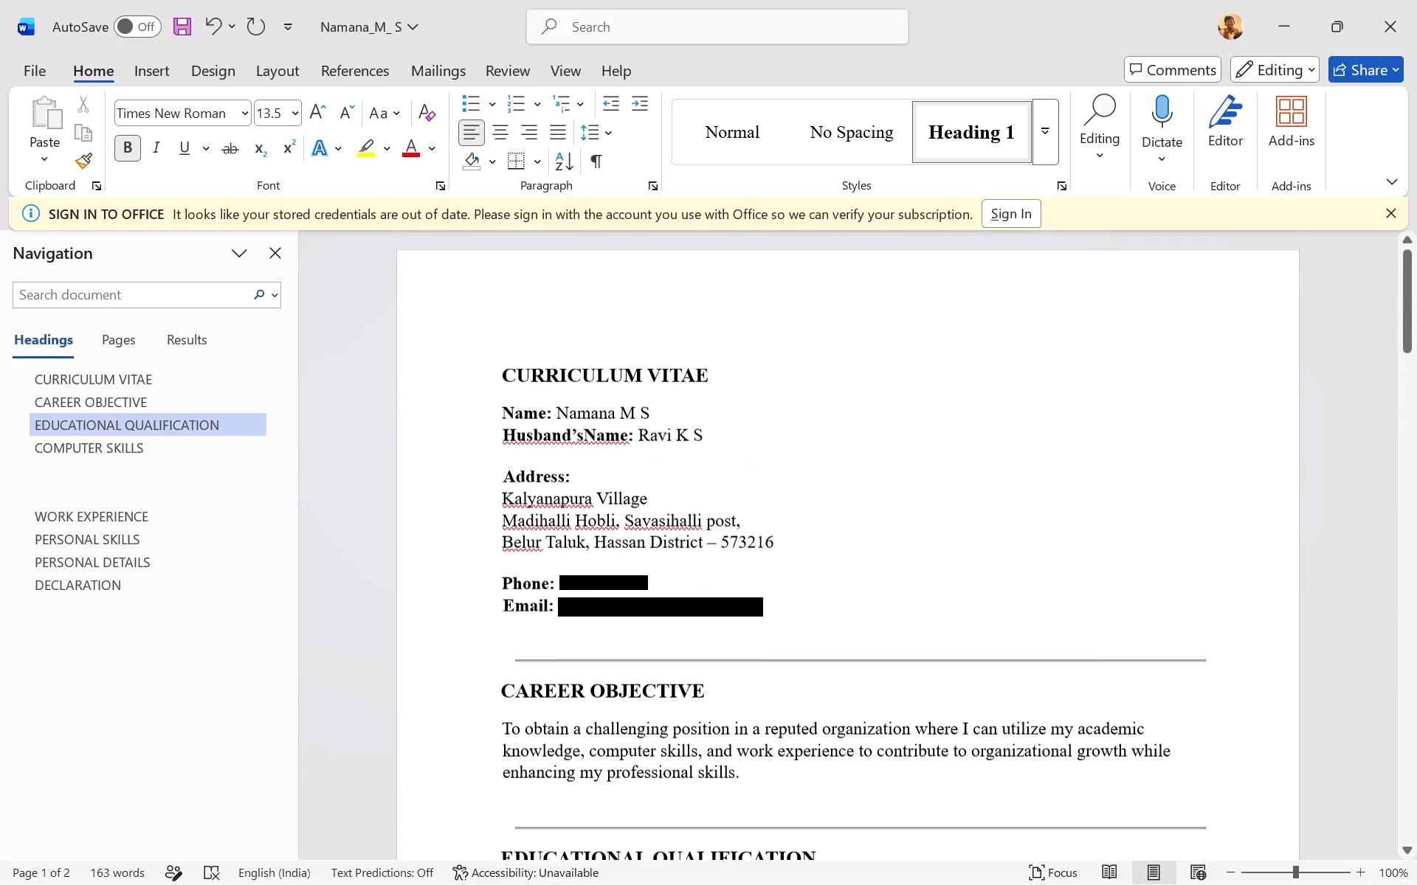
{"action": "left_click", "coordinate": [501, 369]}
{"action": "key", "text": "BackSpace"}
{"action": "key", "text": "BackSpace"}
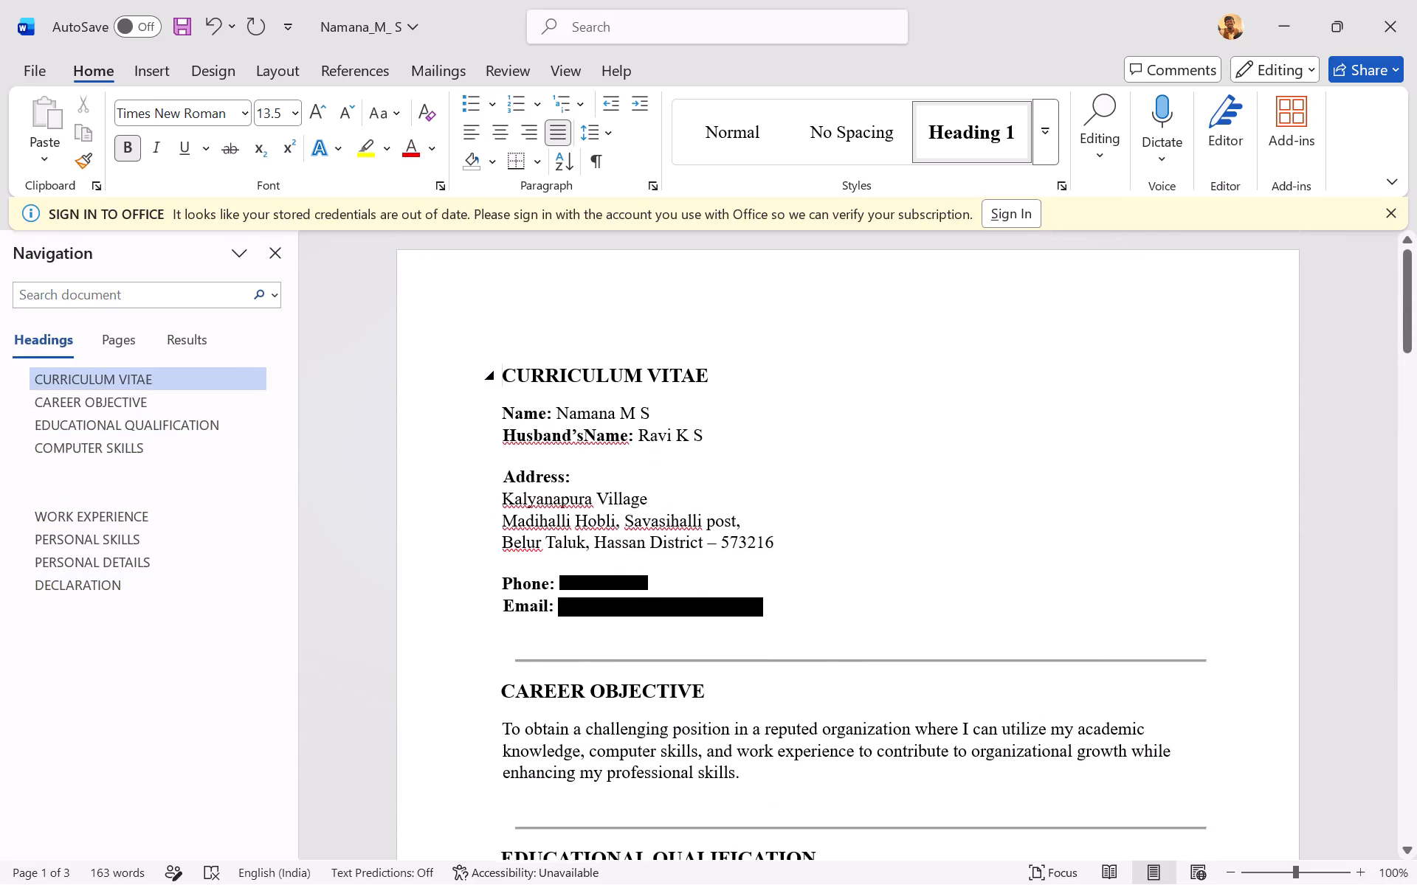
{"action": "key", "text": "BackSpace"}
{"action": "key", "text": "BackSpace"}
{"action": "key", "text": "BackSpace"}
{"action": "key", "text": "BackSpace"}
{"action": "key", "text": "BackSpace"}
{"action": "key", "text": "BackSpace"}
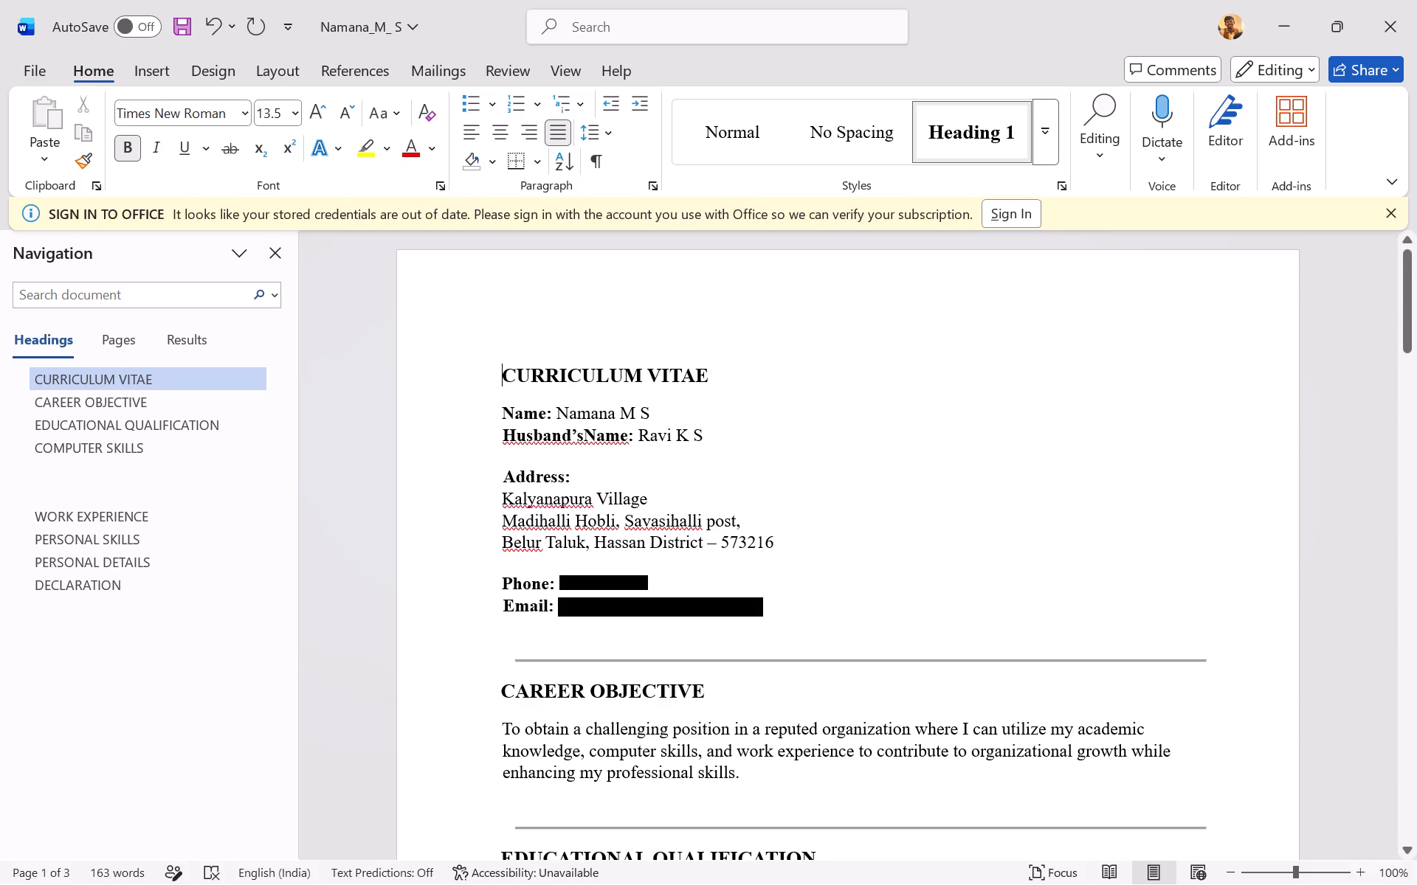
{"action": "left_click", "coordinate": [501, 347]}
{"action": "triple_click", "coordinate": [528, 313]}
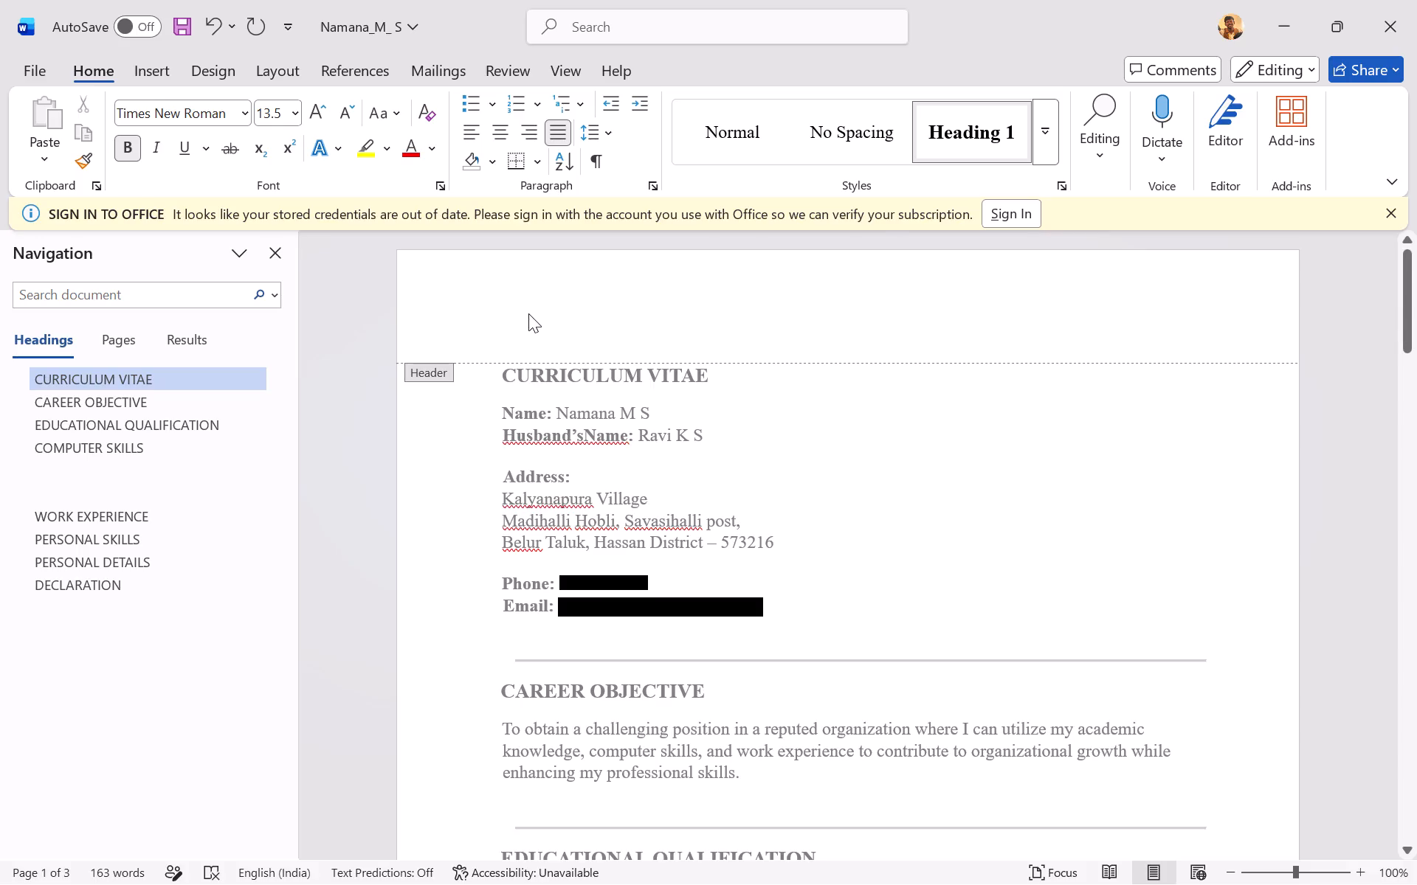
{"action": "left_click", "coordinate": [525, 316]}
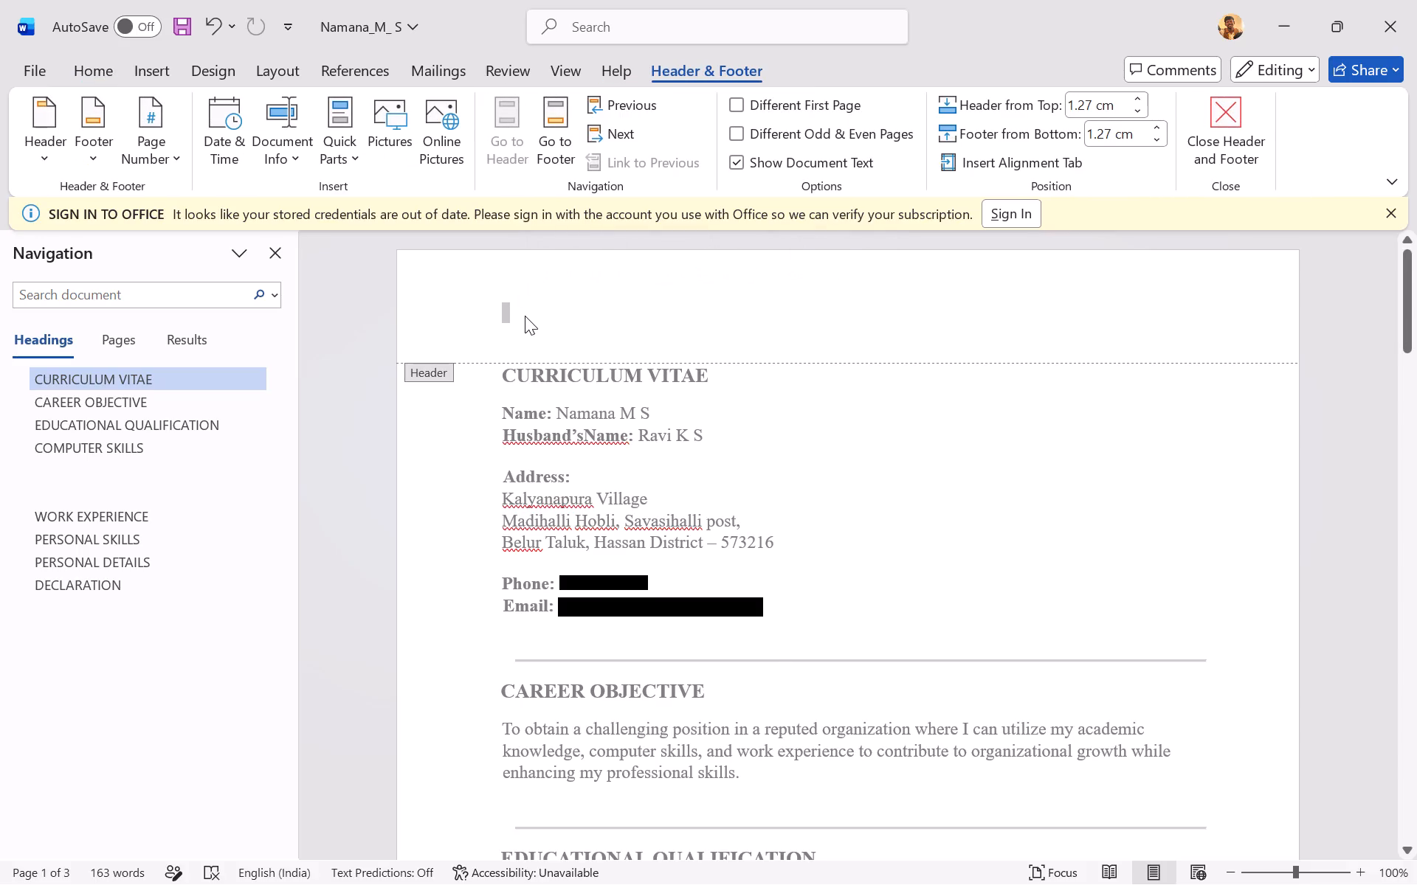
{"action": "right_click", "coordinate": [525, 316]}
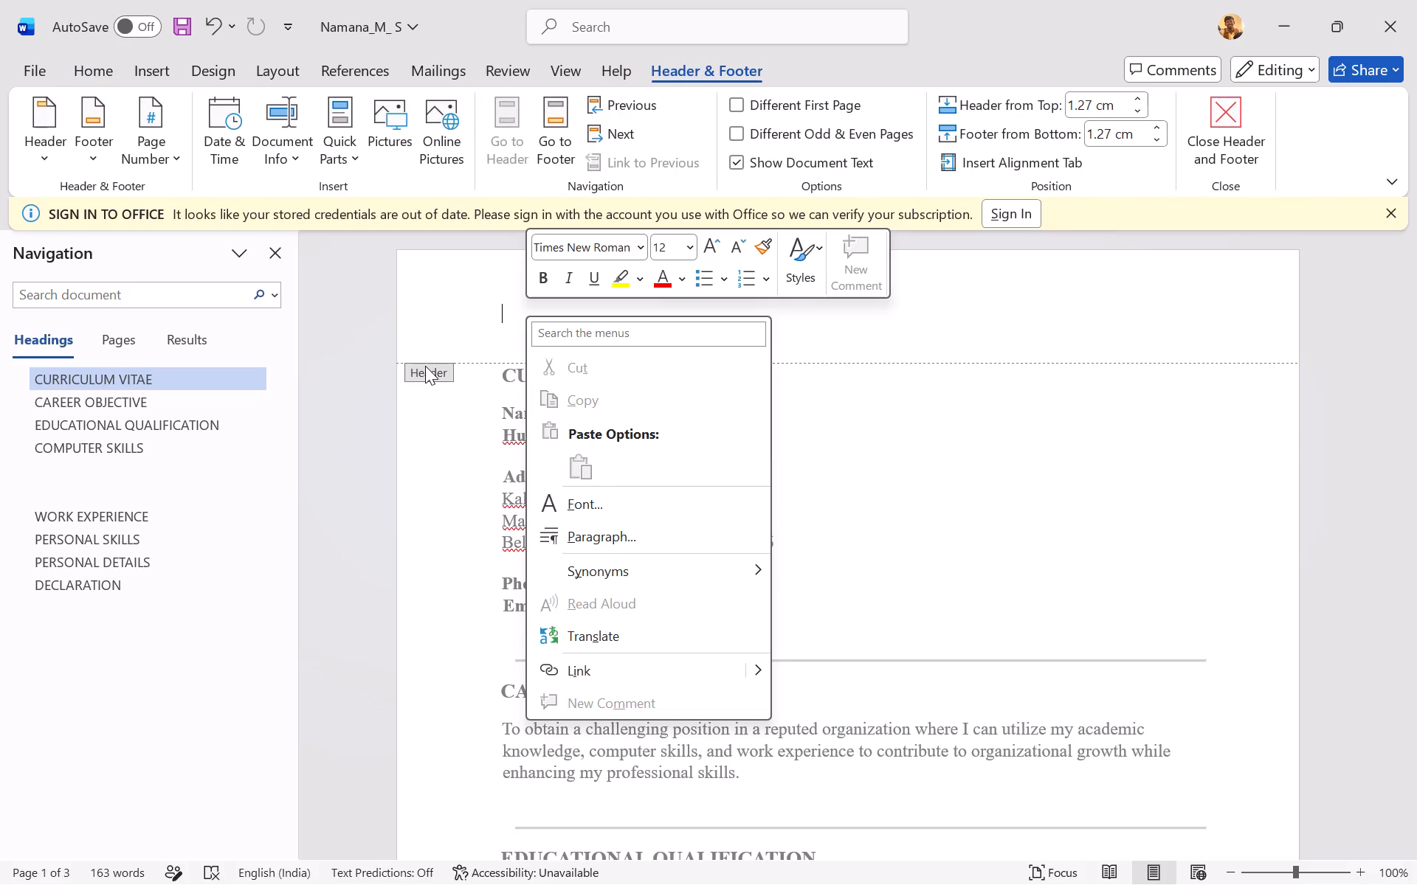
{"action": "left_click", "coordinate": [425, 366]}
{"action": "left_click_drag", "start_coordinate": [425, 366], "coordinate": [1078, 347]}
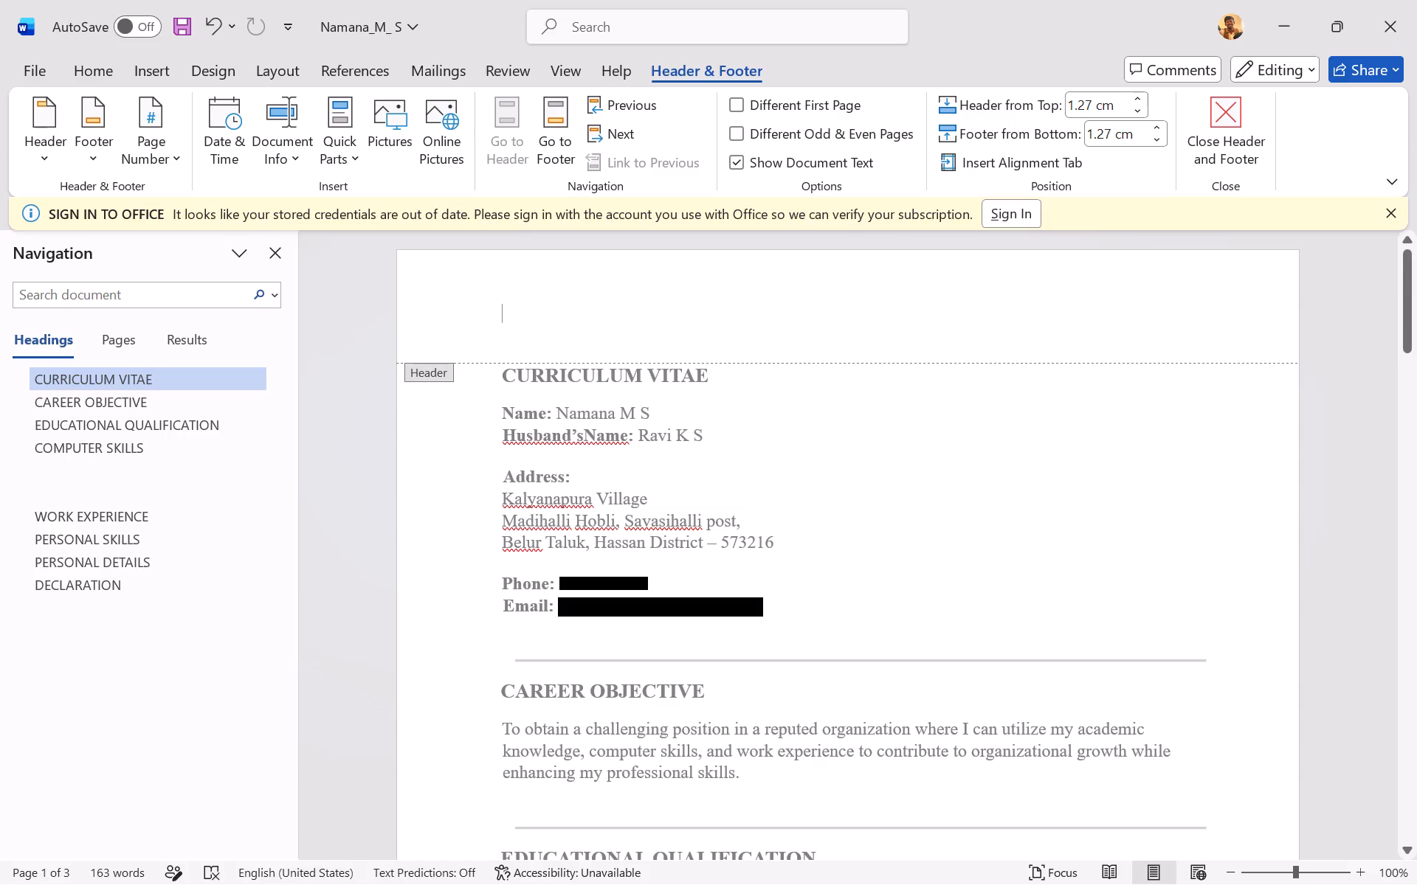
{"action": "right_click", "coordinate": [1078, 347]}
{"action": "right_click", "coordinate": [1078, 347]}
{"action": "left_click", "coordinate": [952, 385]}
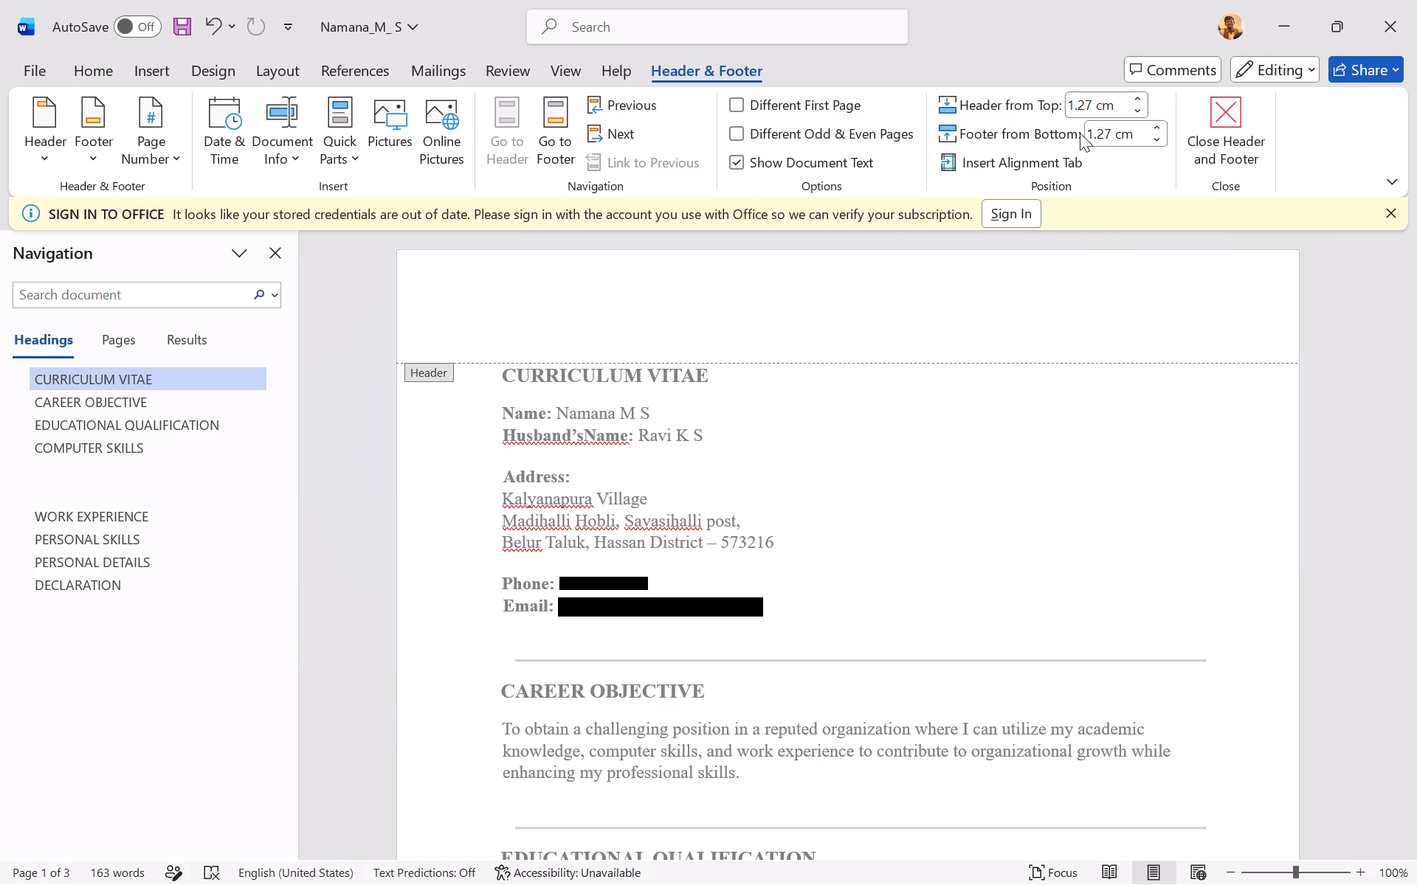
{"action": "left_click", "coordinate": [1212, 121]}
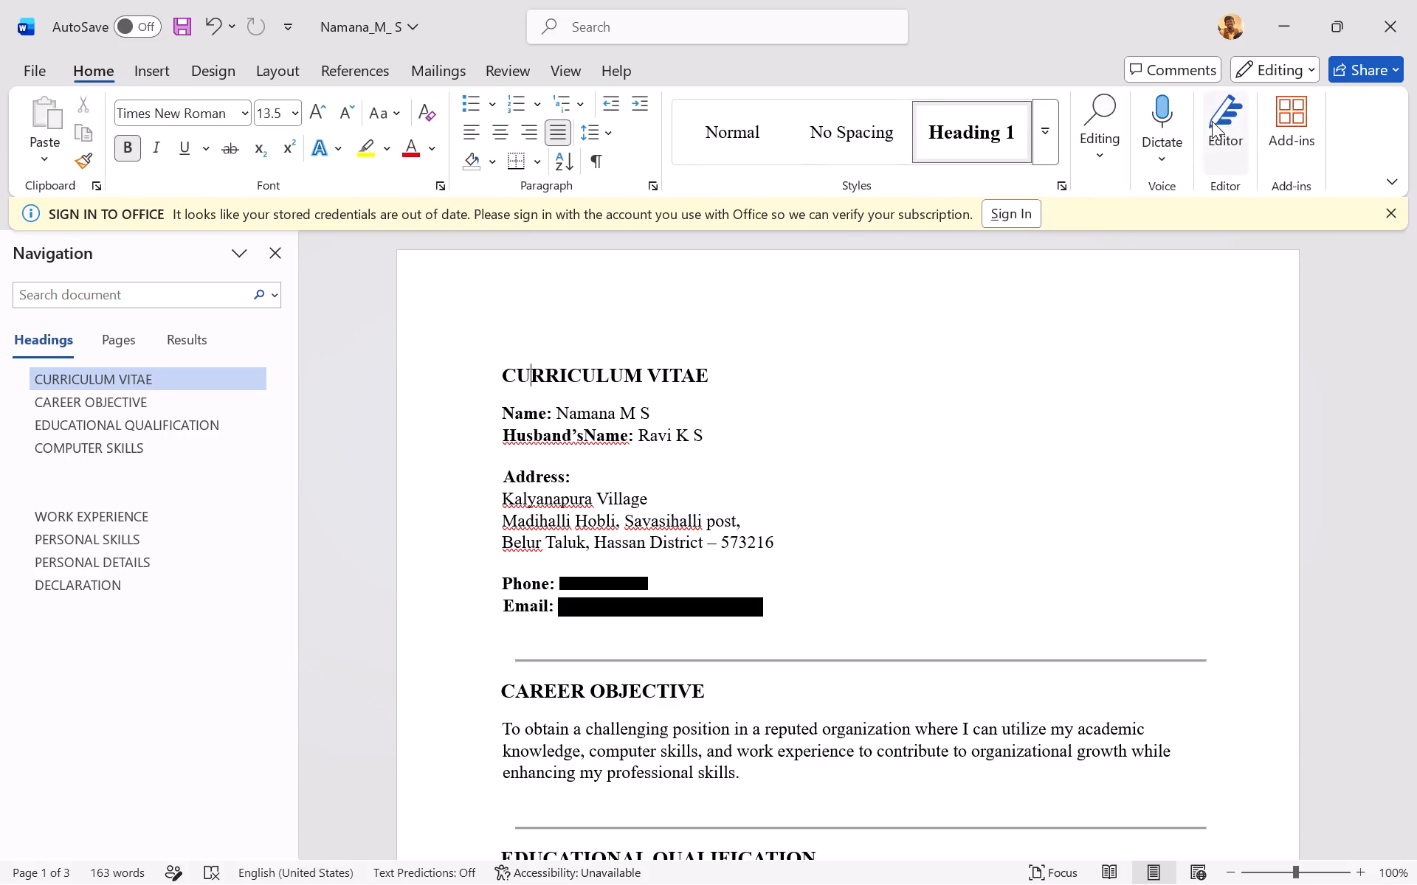
Open the first page's header area for editing and remove the header.
{"action": "left_click", "coordinate": [503, 374]}
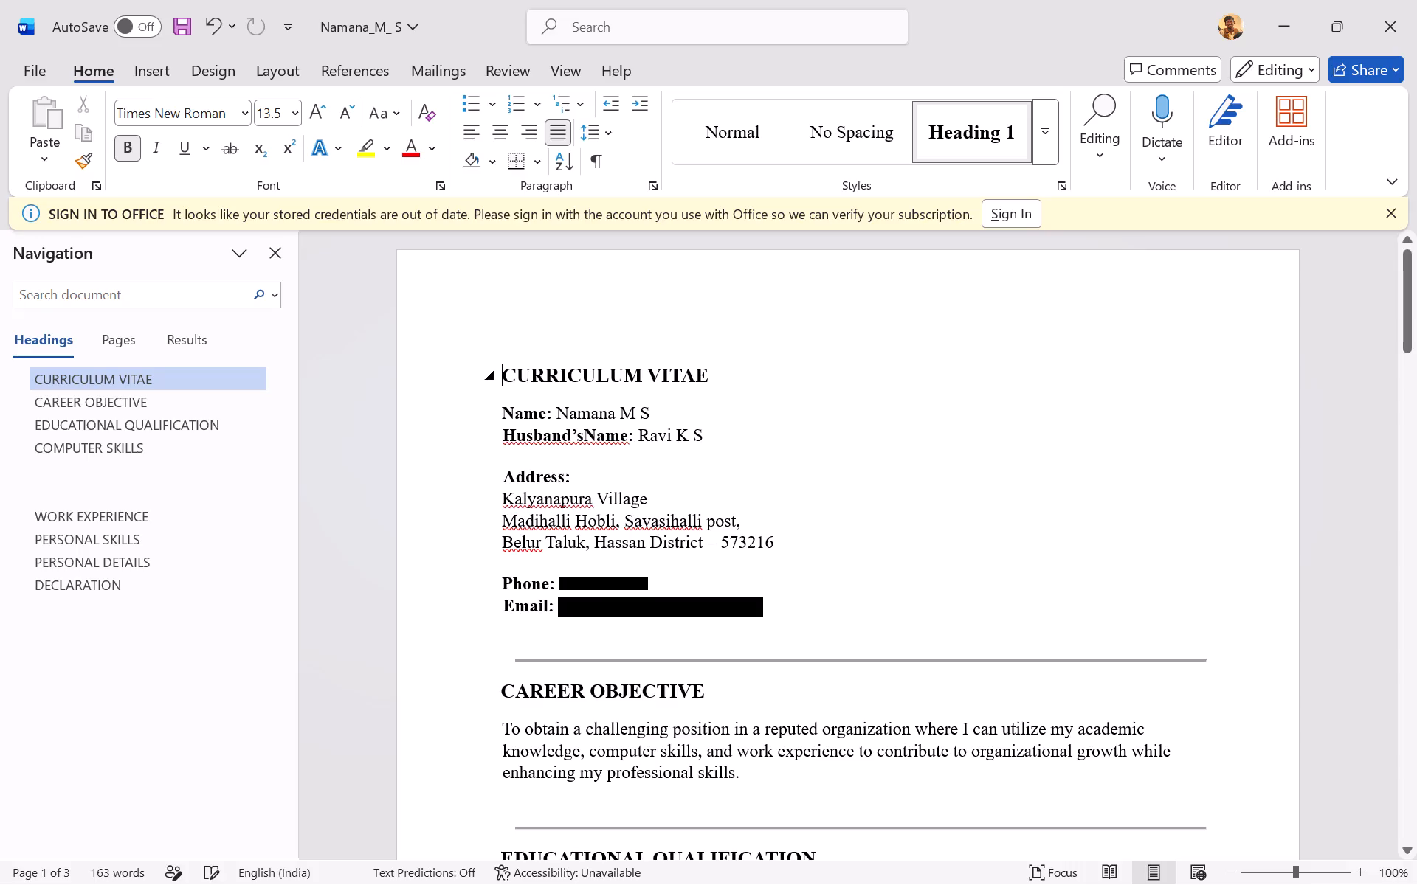
{"action": "triple_click", "coordinate": [501, 338]}
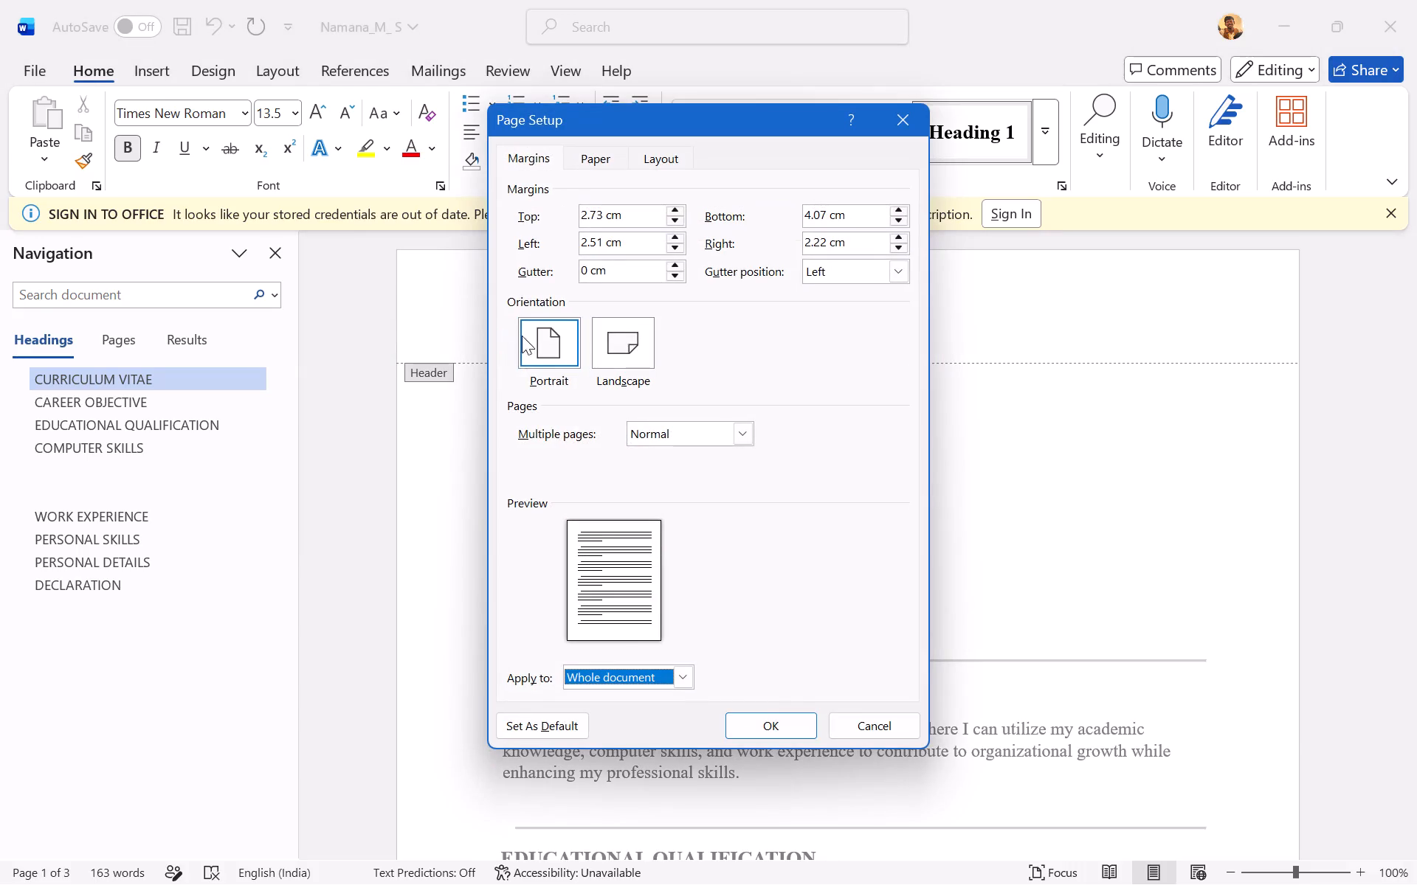
{"action": "left_click", "coordinate": [912, 112]}
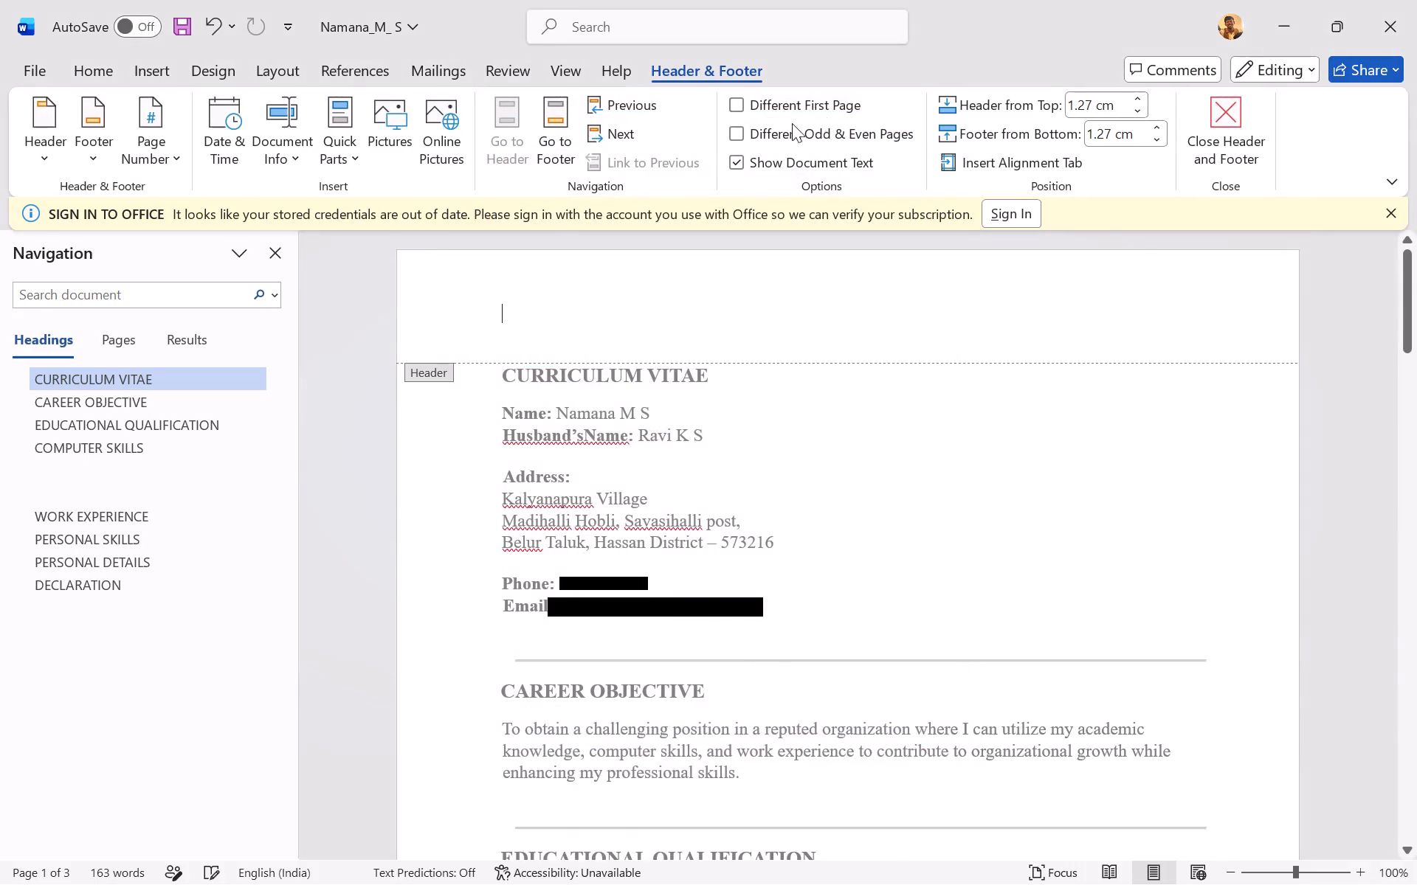
{"action": "left_click", "coordinate": [495, 288]}
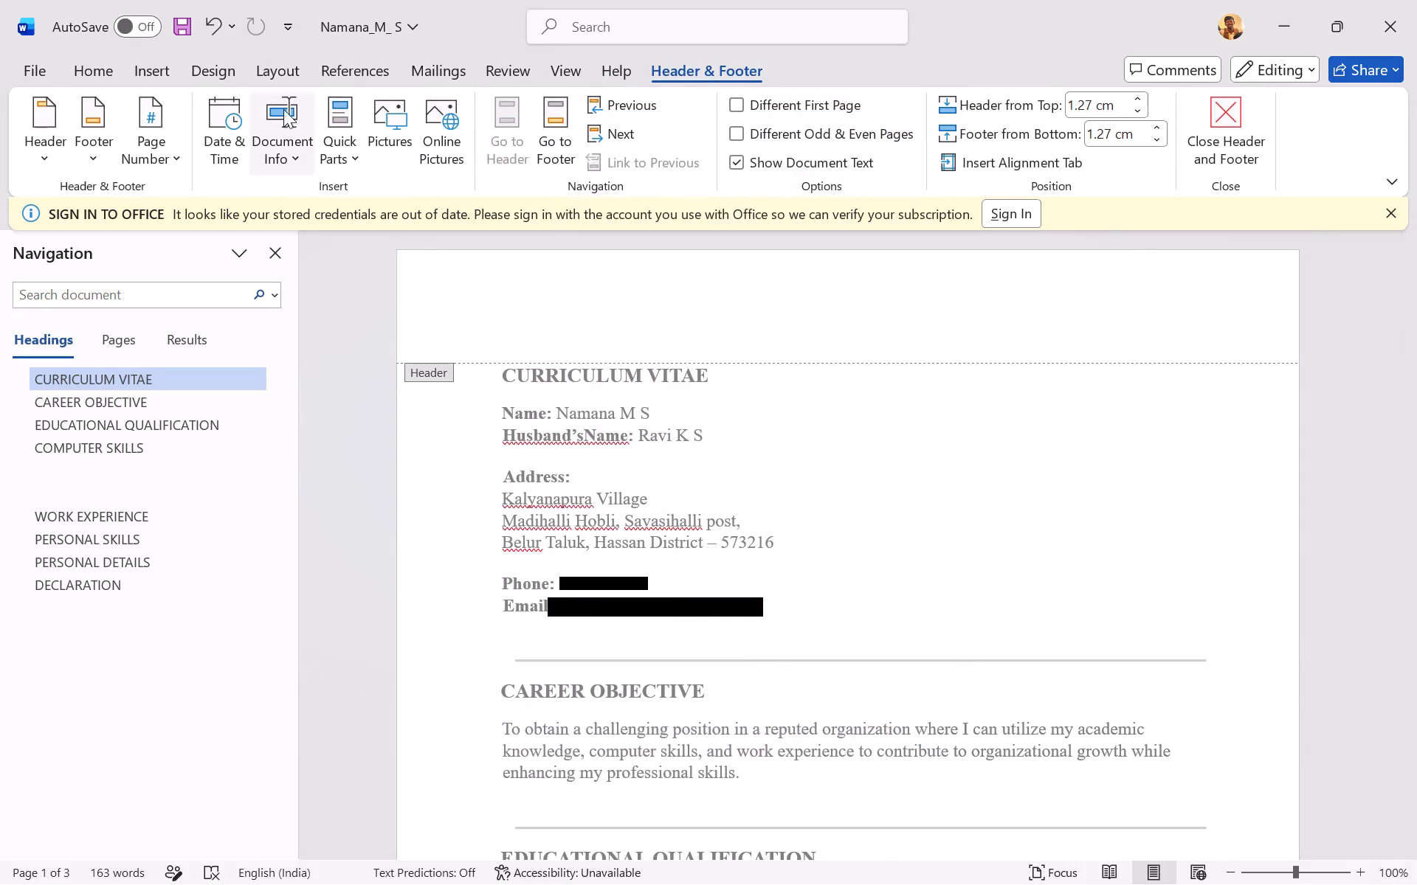
{"action": "left_click", "coordinate": [48, 154]}
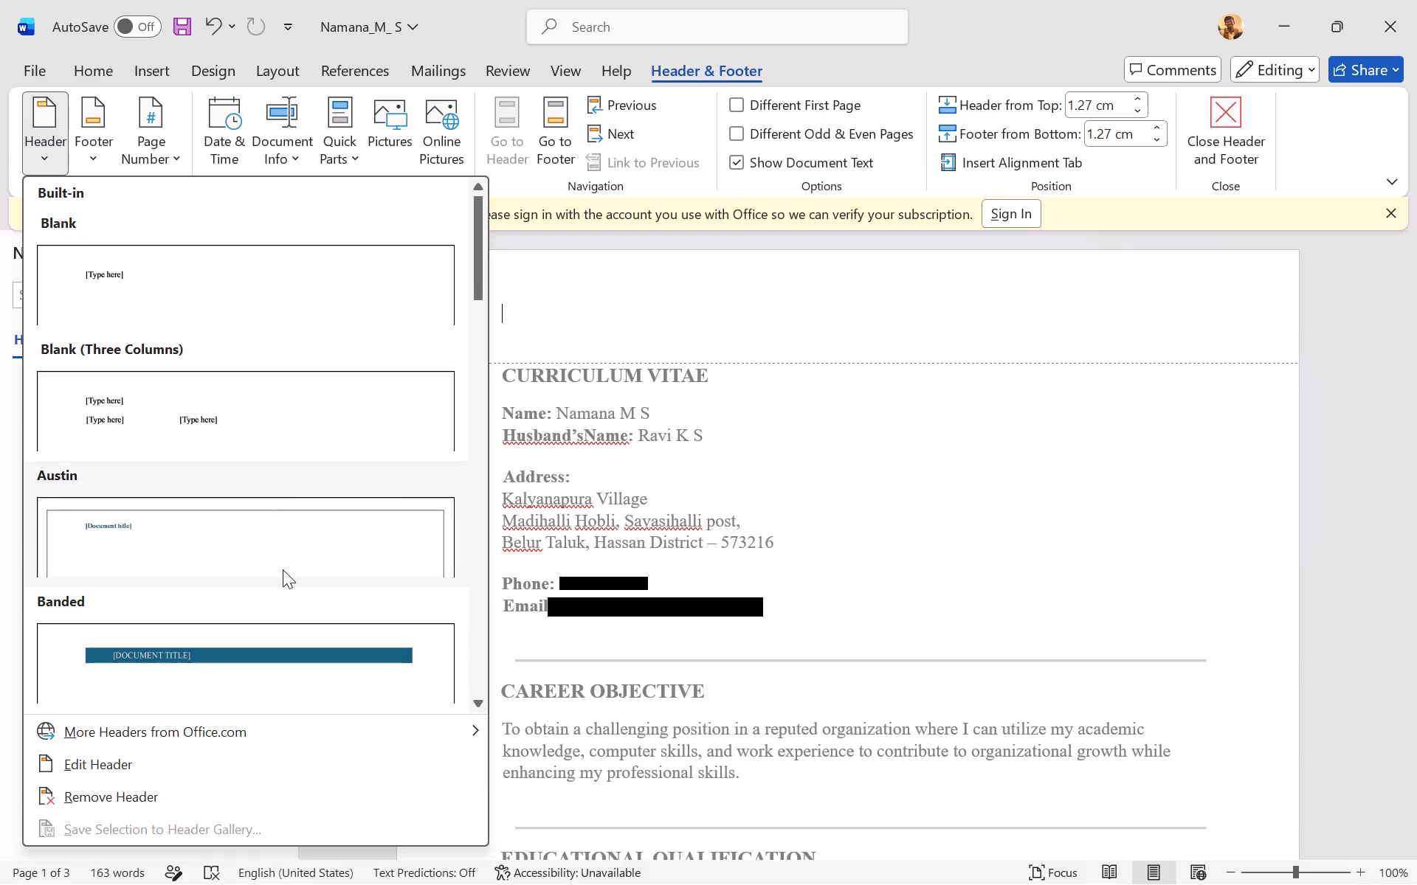
{"action": "scroll", "coordinate": [283, 569], "scroll_direction": "down", "scroll_amount": 2}
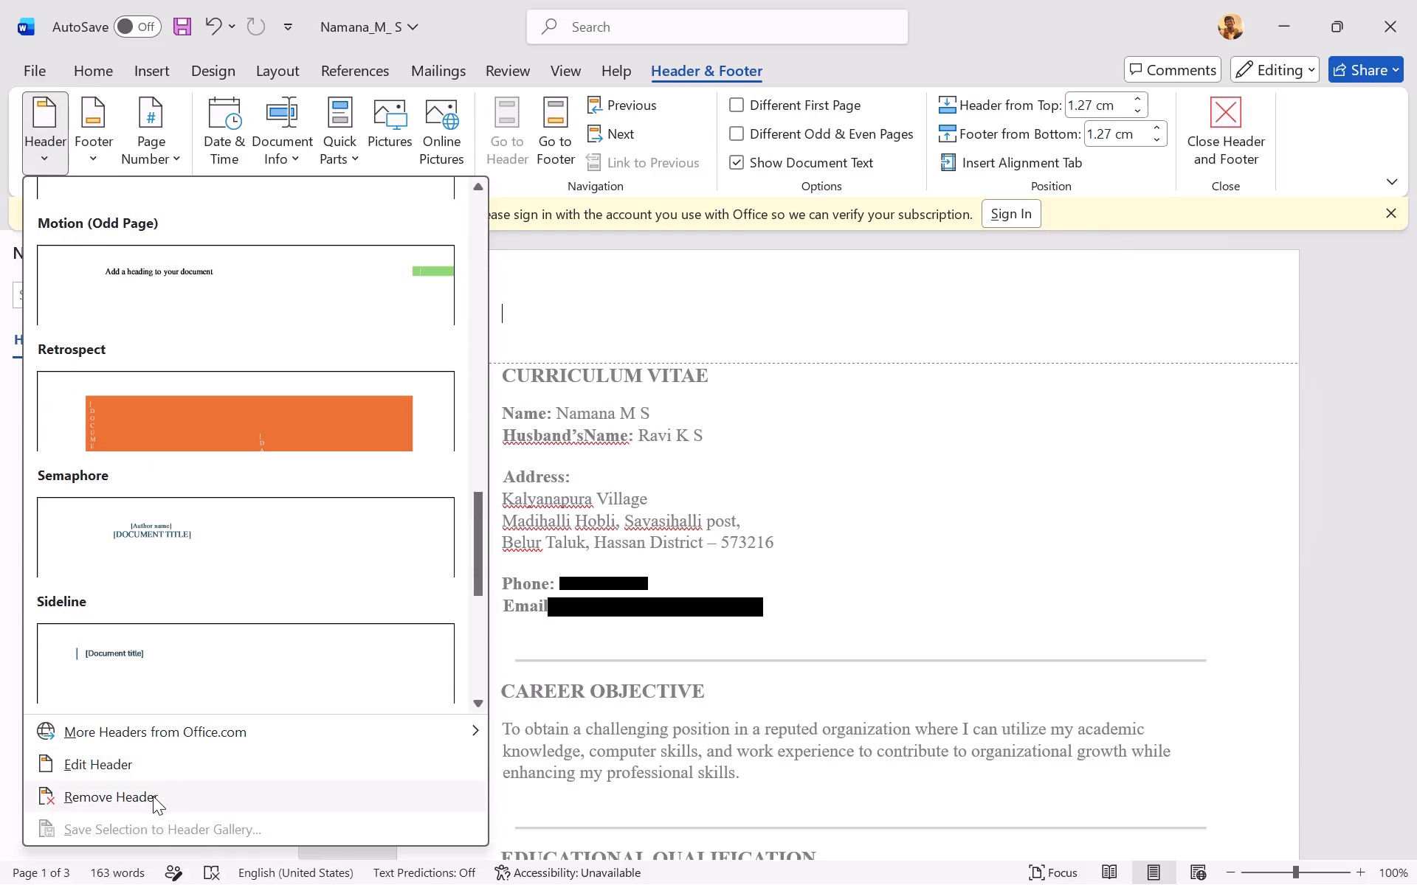
{"action": "left_click", "coordinate": [153, 796]}
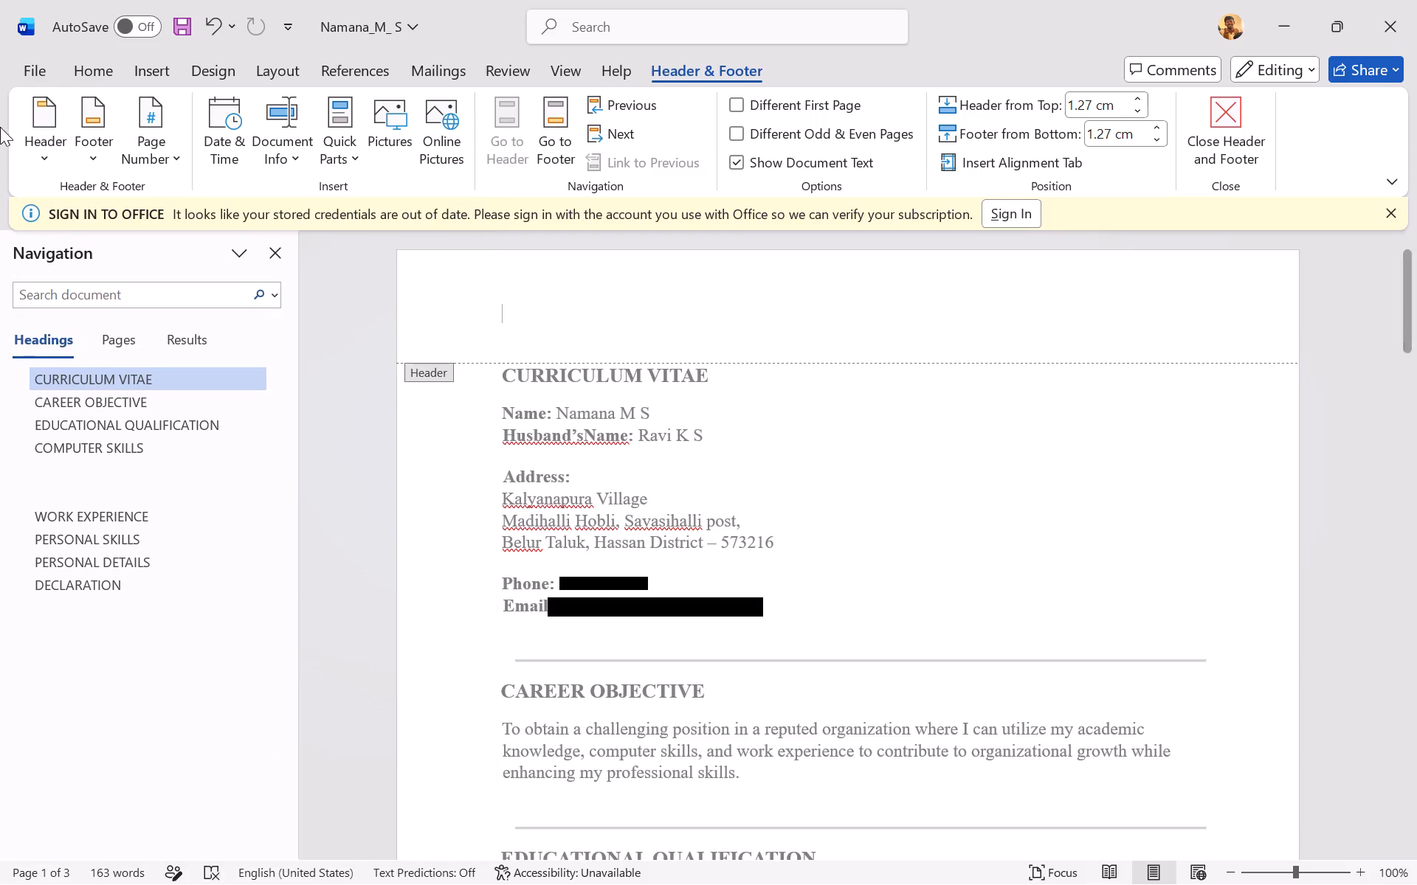
{"action": "left_click", "coordinate": [49, 106]}
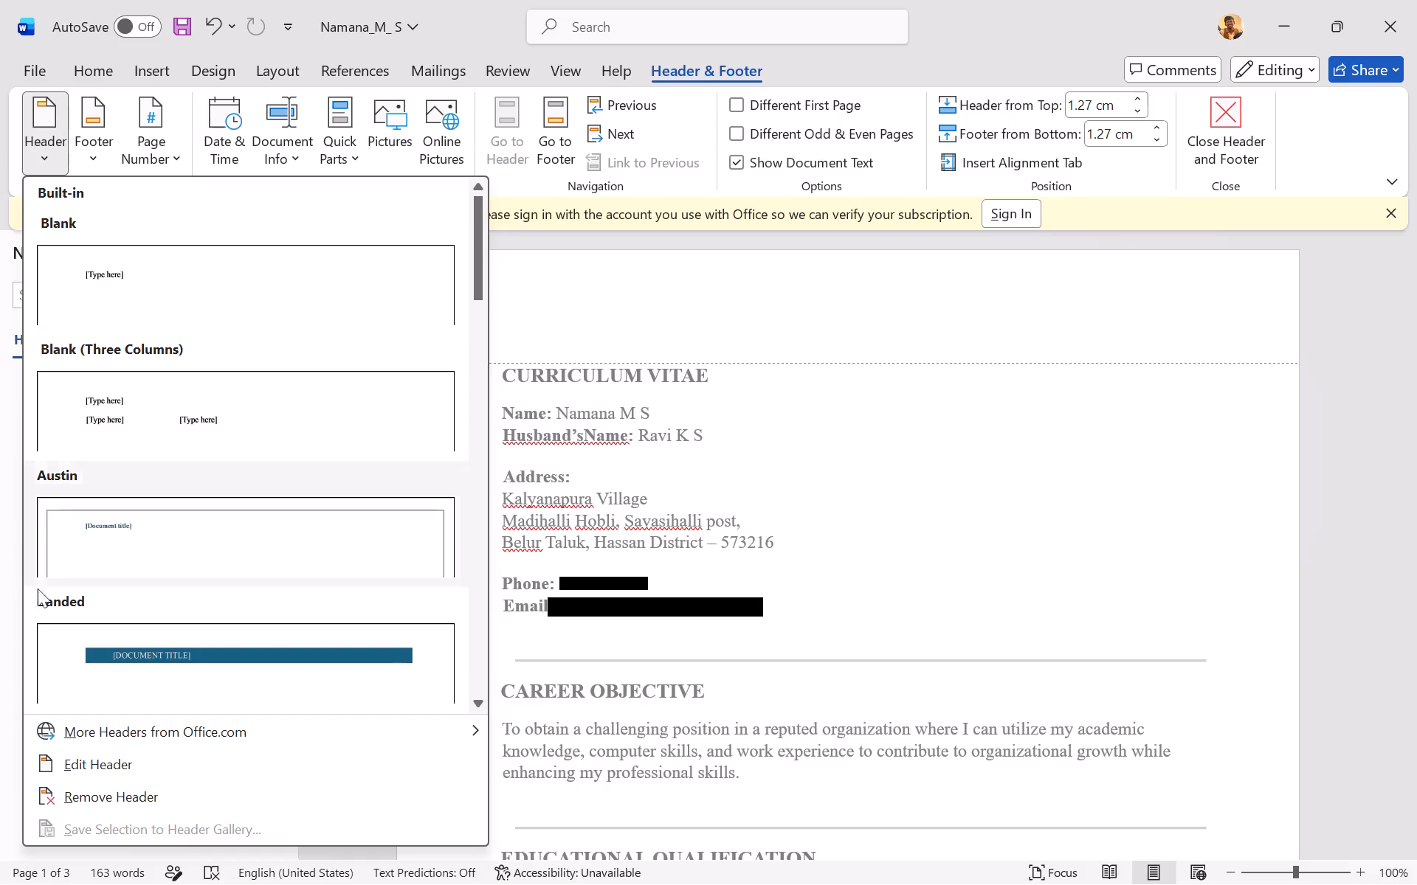
{"action": "left_click", "coordinate": [56, 804]}
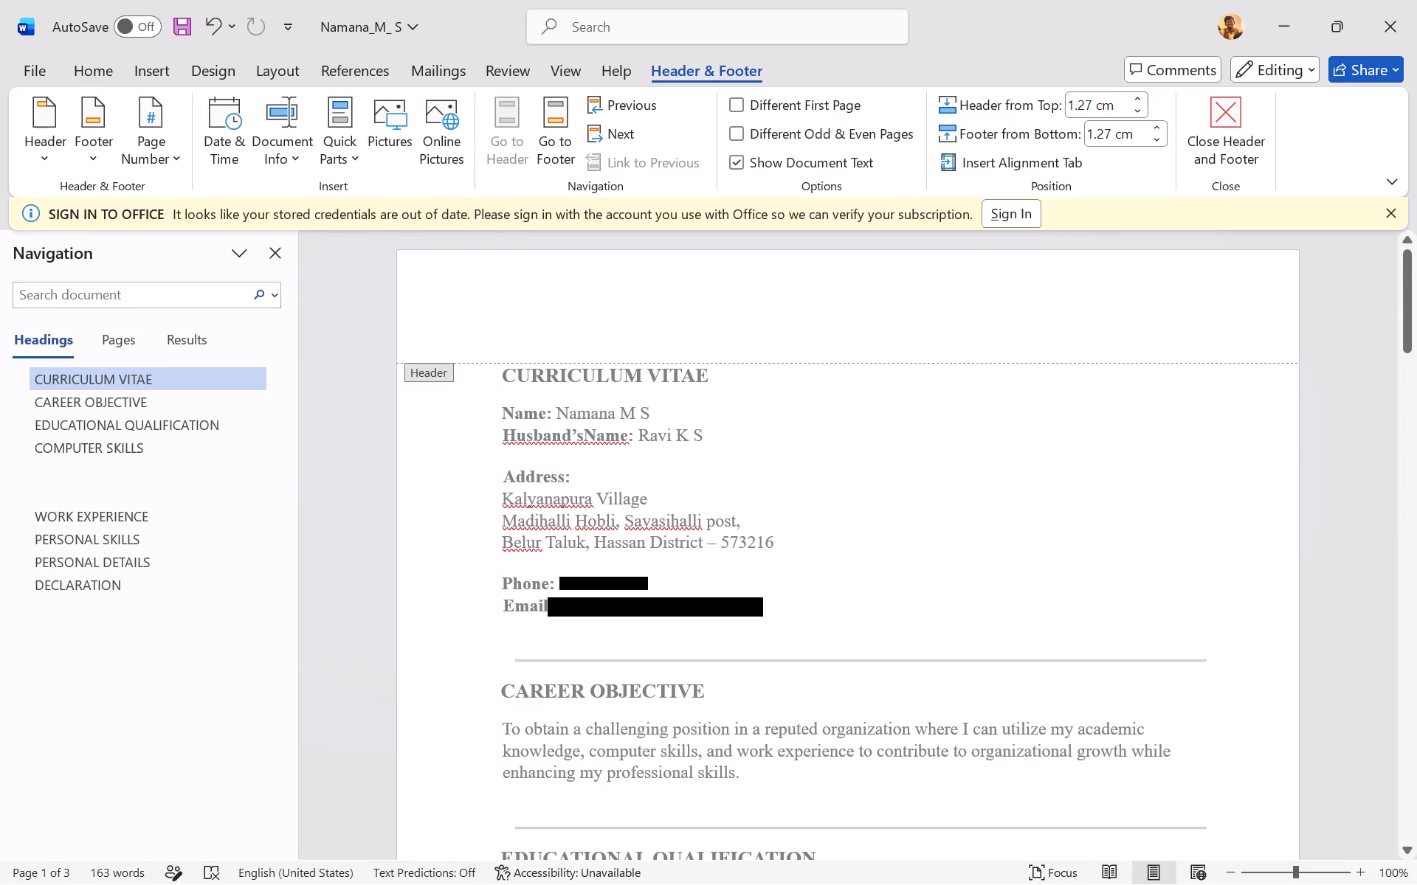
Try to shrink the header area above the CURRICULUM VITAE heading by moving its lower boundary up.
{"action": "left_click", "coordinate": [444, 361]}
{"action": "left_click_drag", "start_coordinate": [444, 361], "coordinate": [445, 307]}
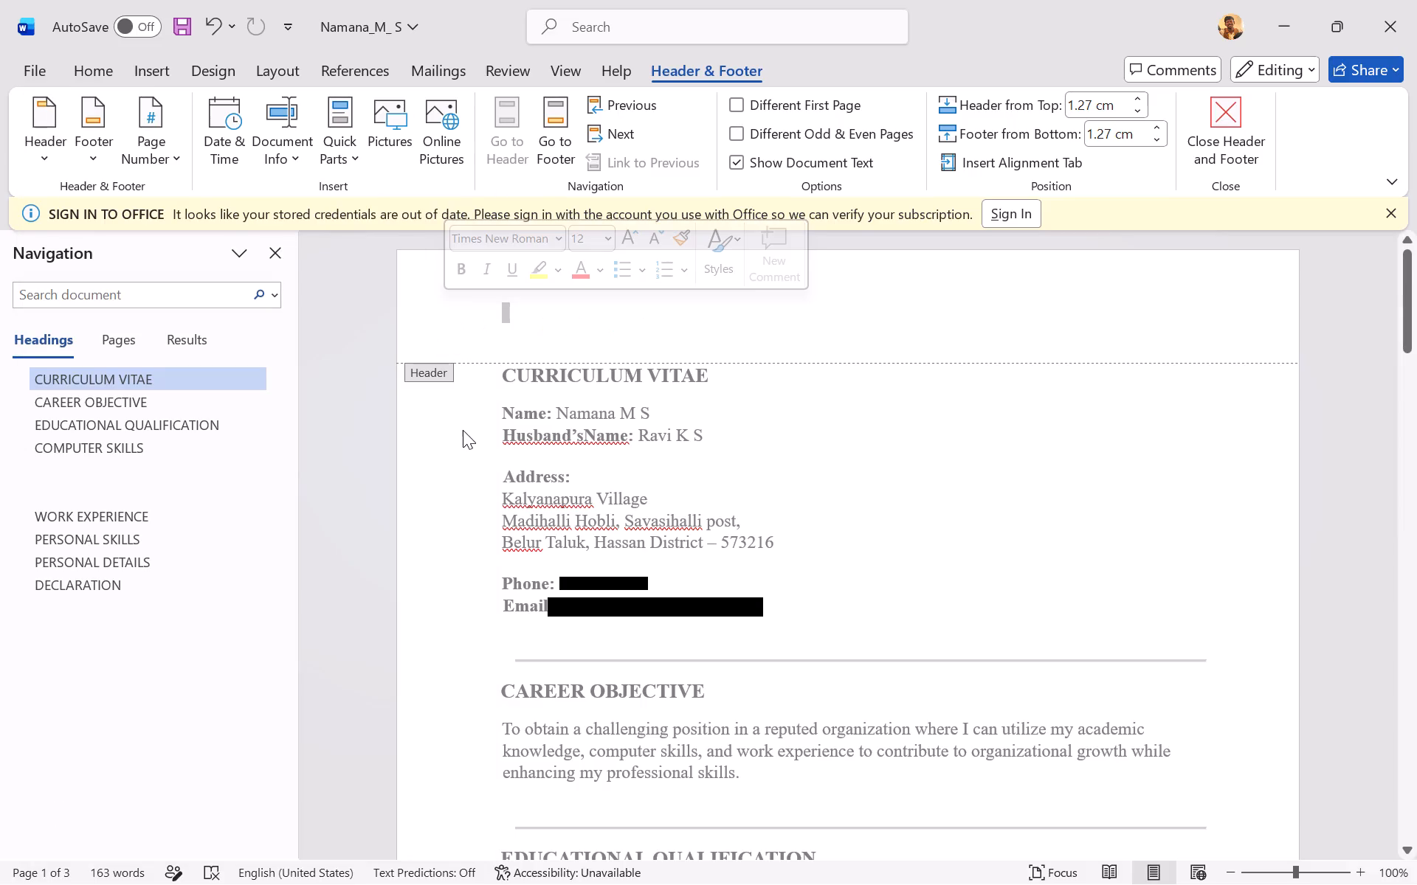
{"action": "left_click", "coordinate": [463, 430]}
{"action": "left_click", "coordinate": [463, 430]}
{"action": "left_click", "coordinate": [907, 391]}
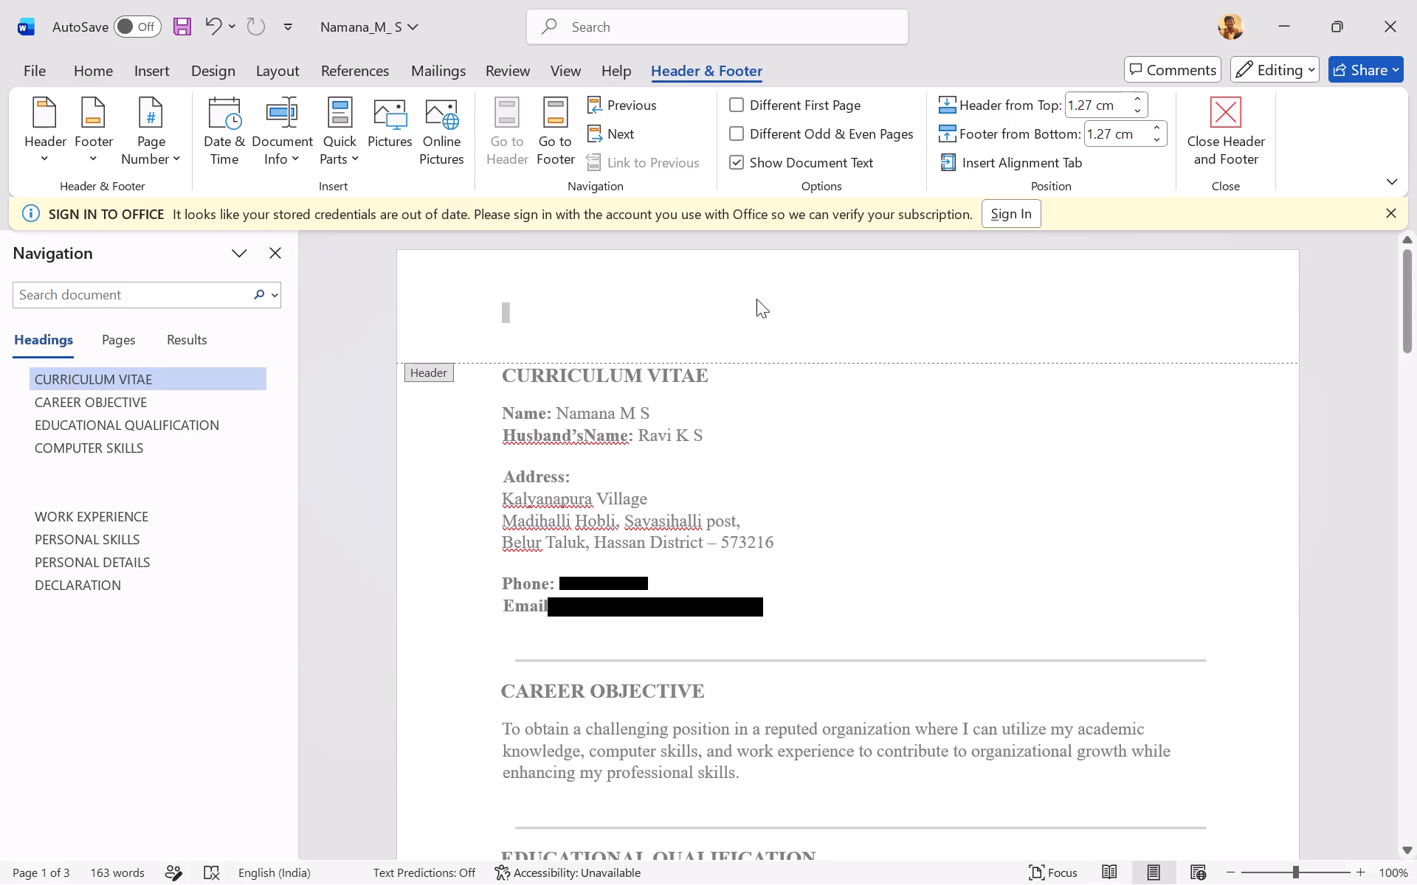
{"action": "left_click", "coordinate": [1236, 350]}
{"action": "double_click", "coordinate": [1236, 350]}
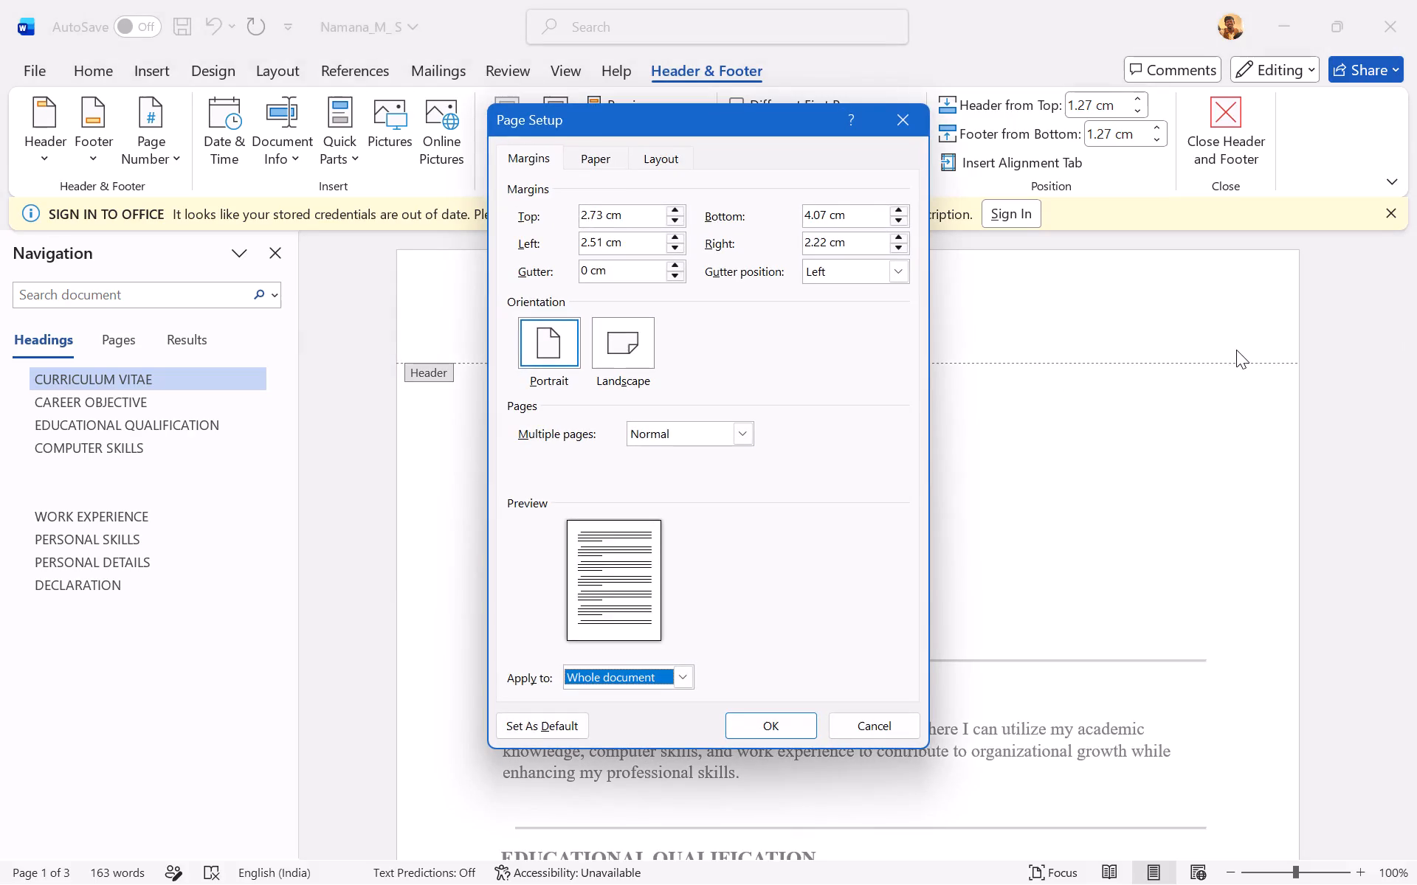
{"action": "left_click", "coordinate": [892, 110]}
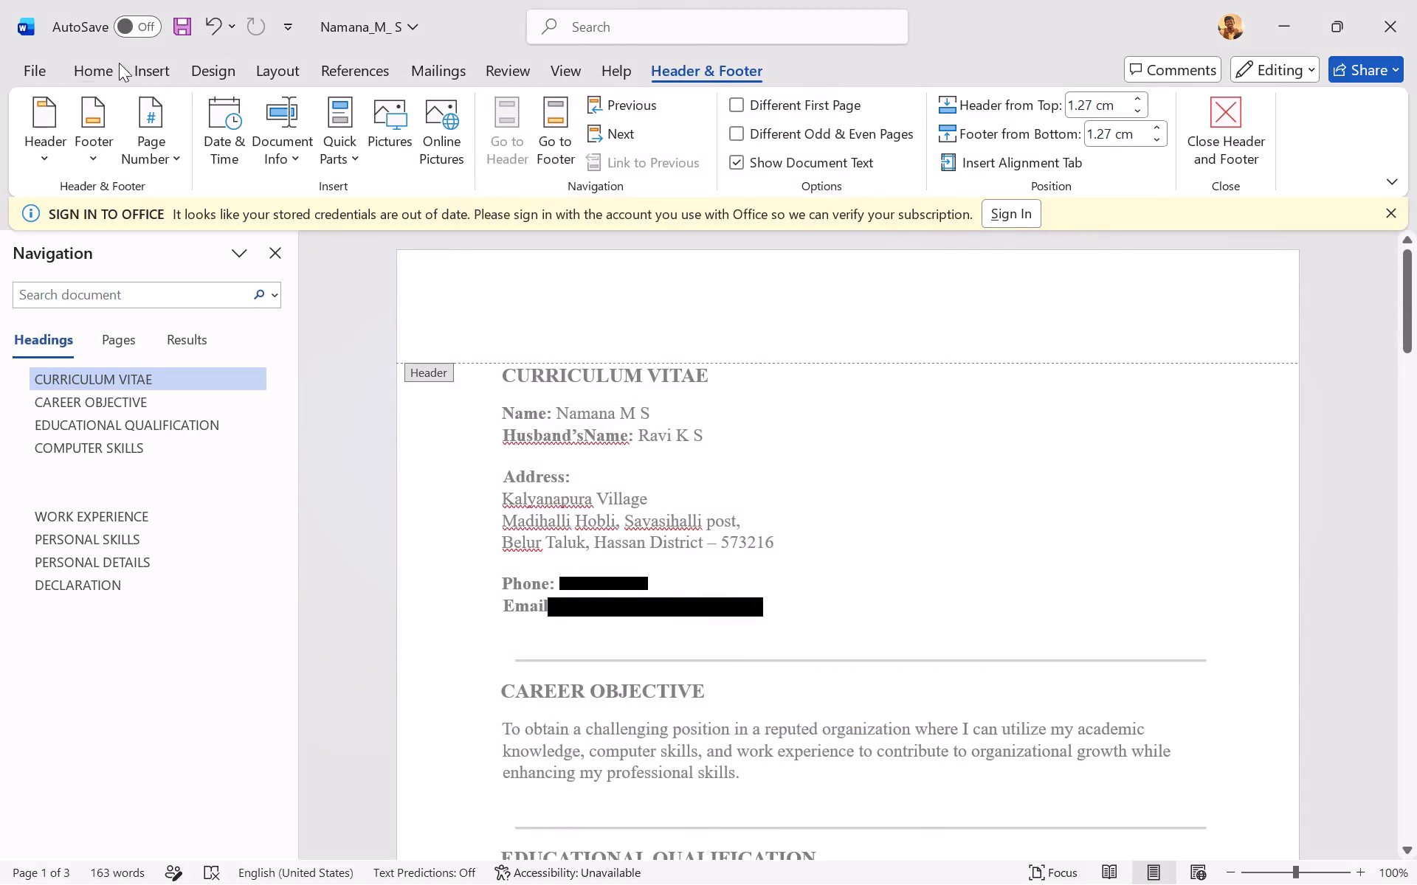
Apply the Normal style to the empty paragraph in the page header.
{"action": "left_click", "coordinate": [80, 69]}
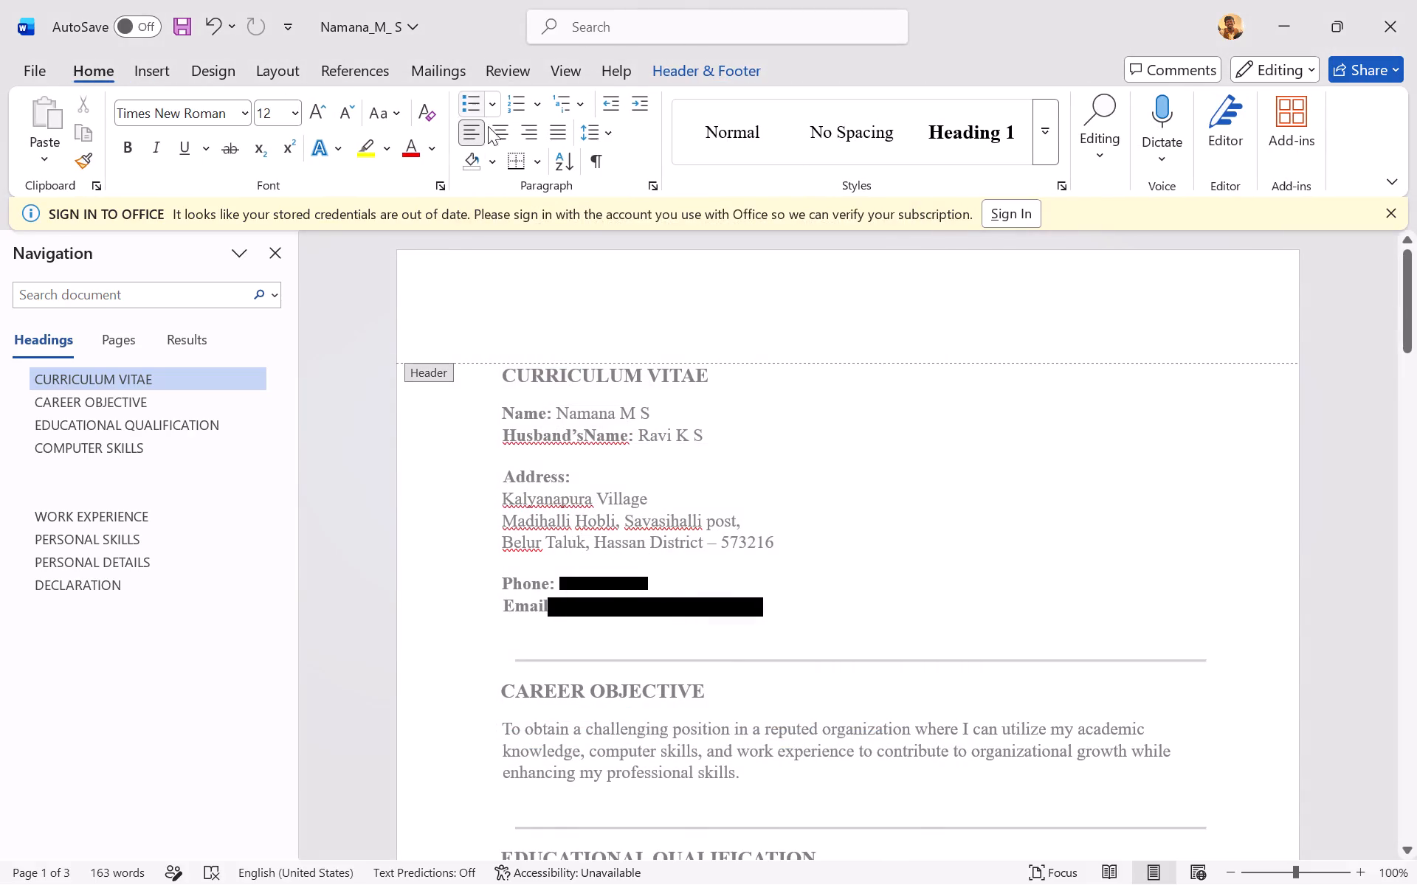
{"action": "left_click", "coordinate": [757, 119]}
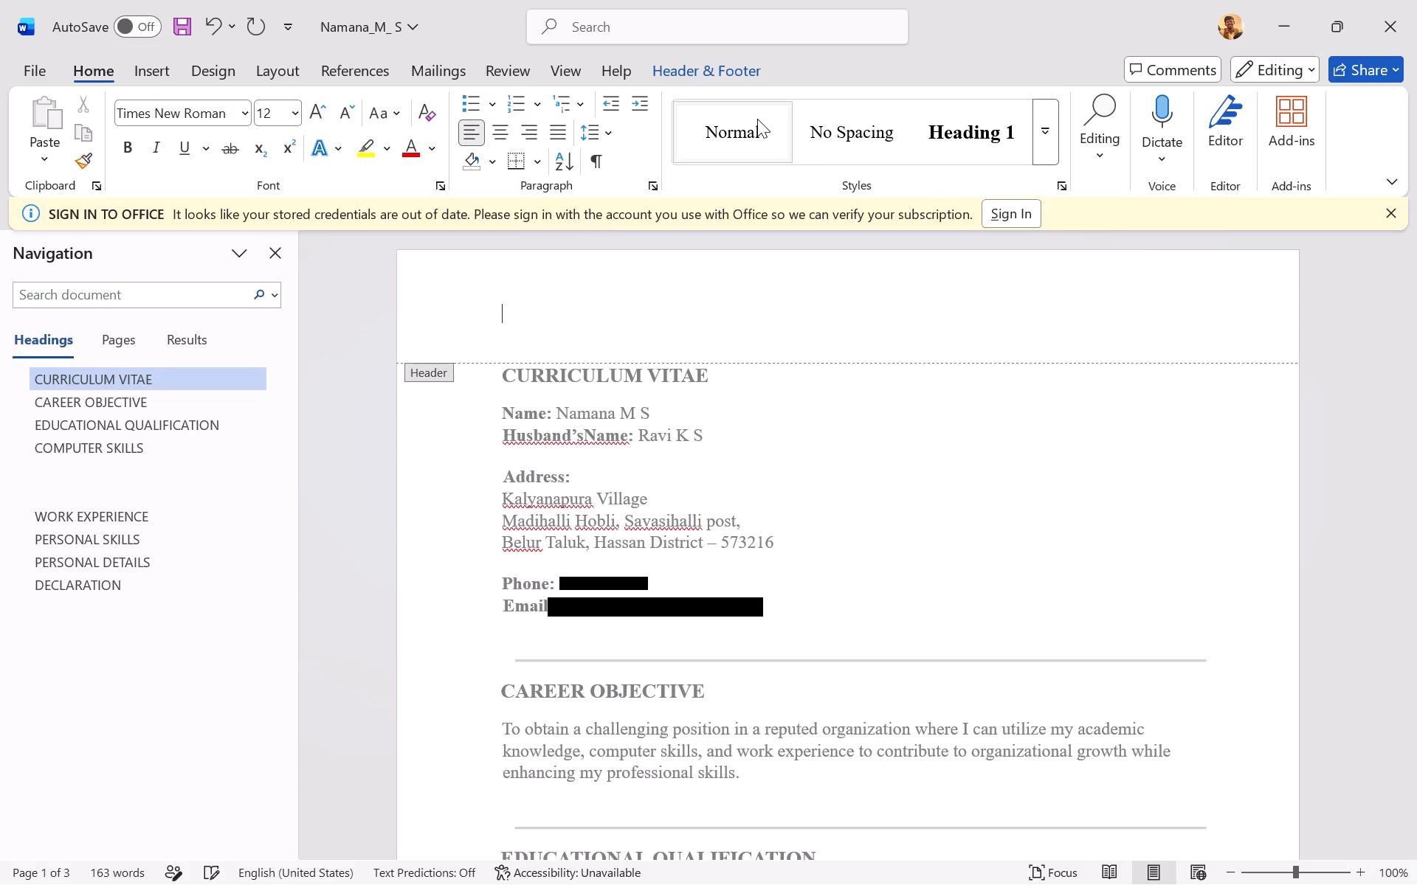
{"action": "left_click", "coordinate": [757, 119]}
{"action": "left_click", "coordinate": [862, 130]}
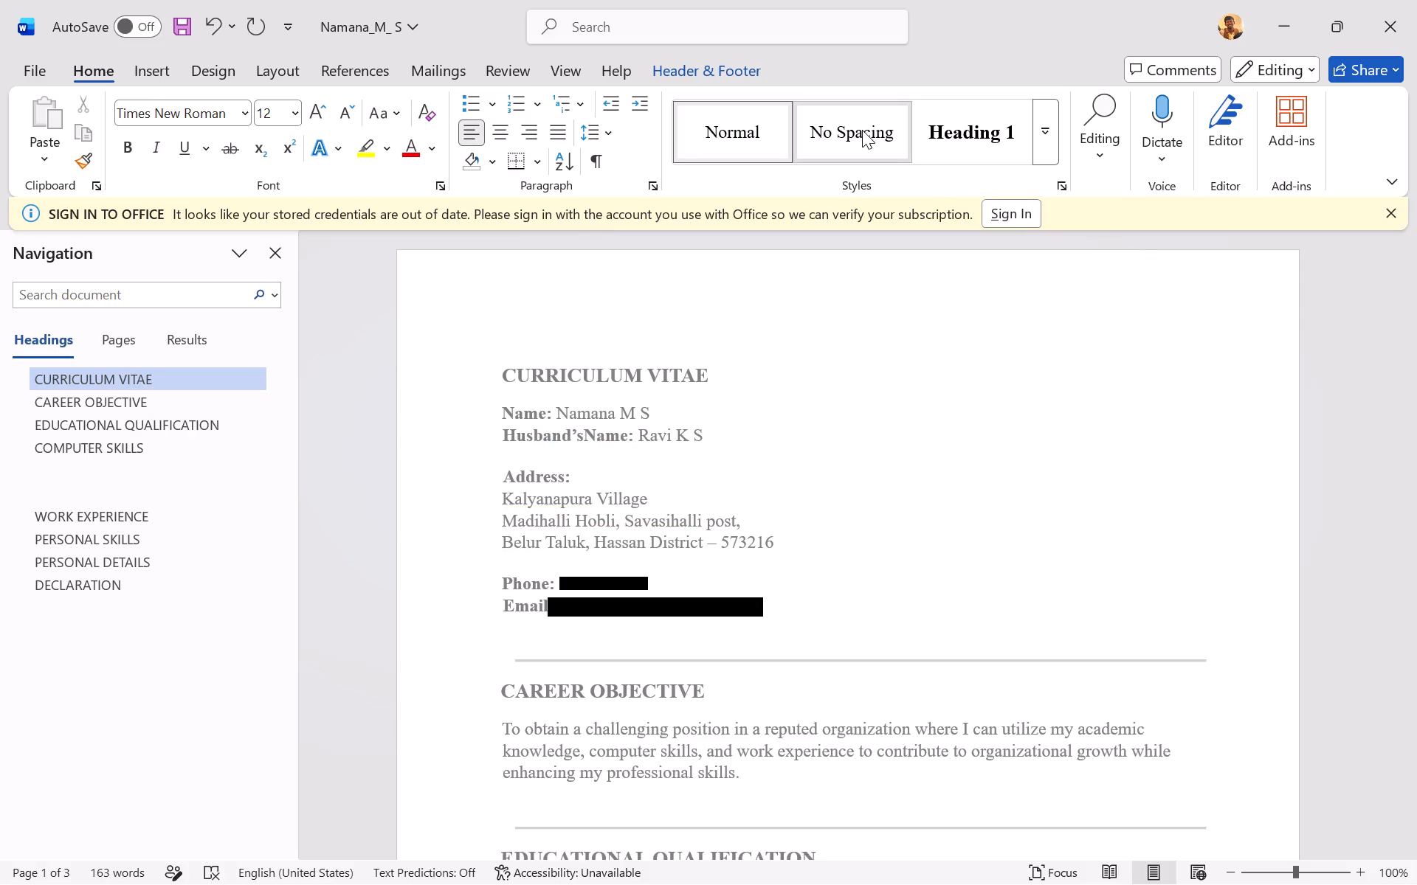
{"action": "left_click", "coordinate": [739, 133]}
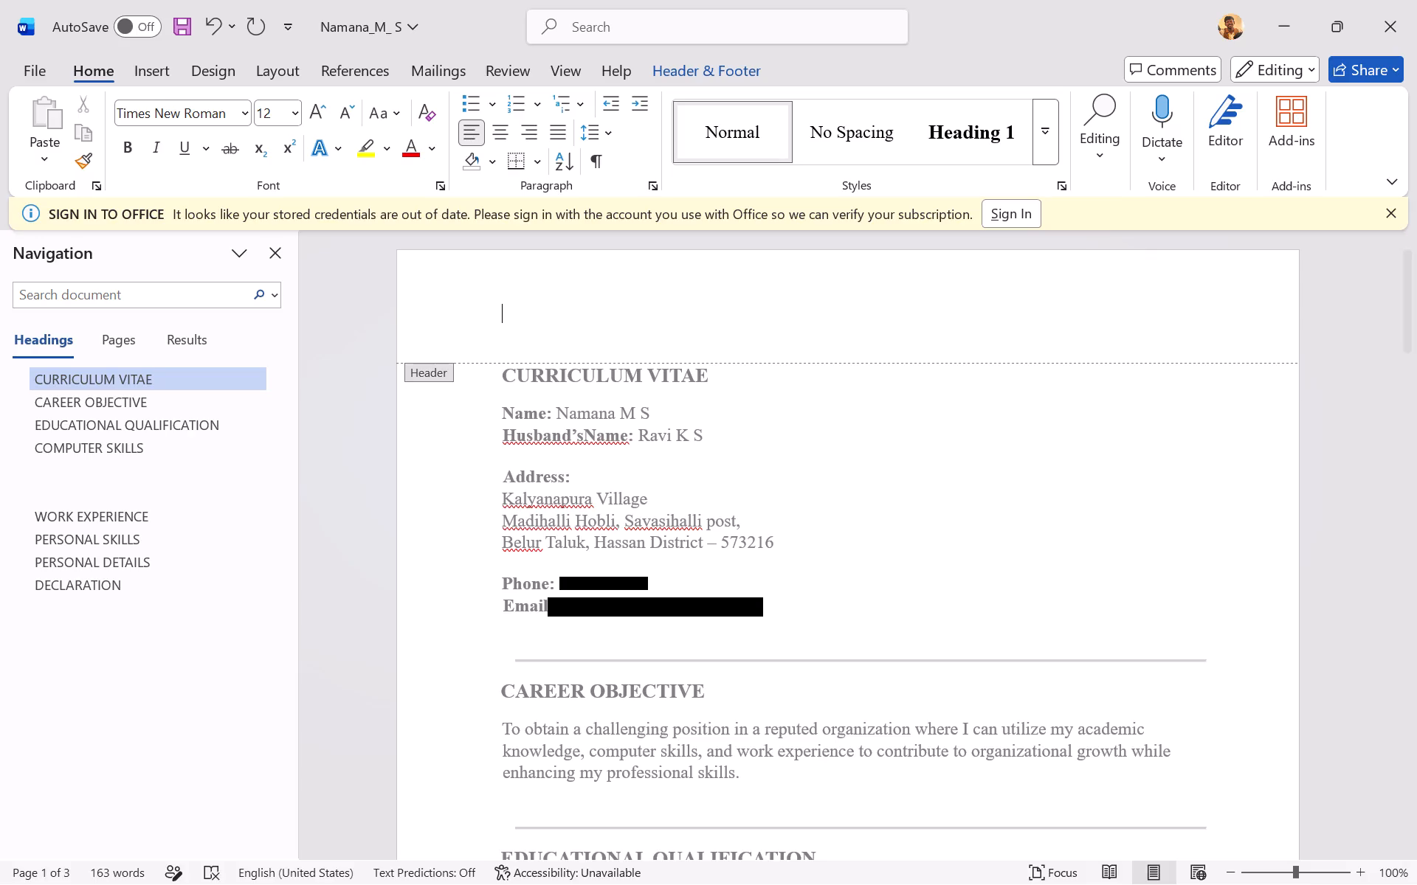
Close the page header and return to editing the body of the document.
{"action": "left_click", "coordinate": [1072, 484]}
{"action": "left_click", "coordinate": [1072, 484]}
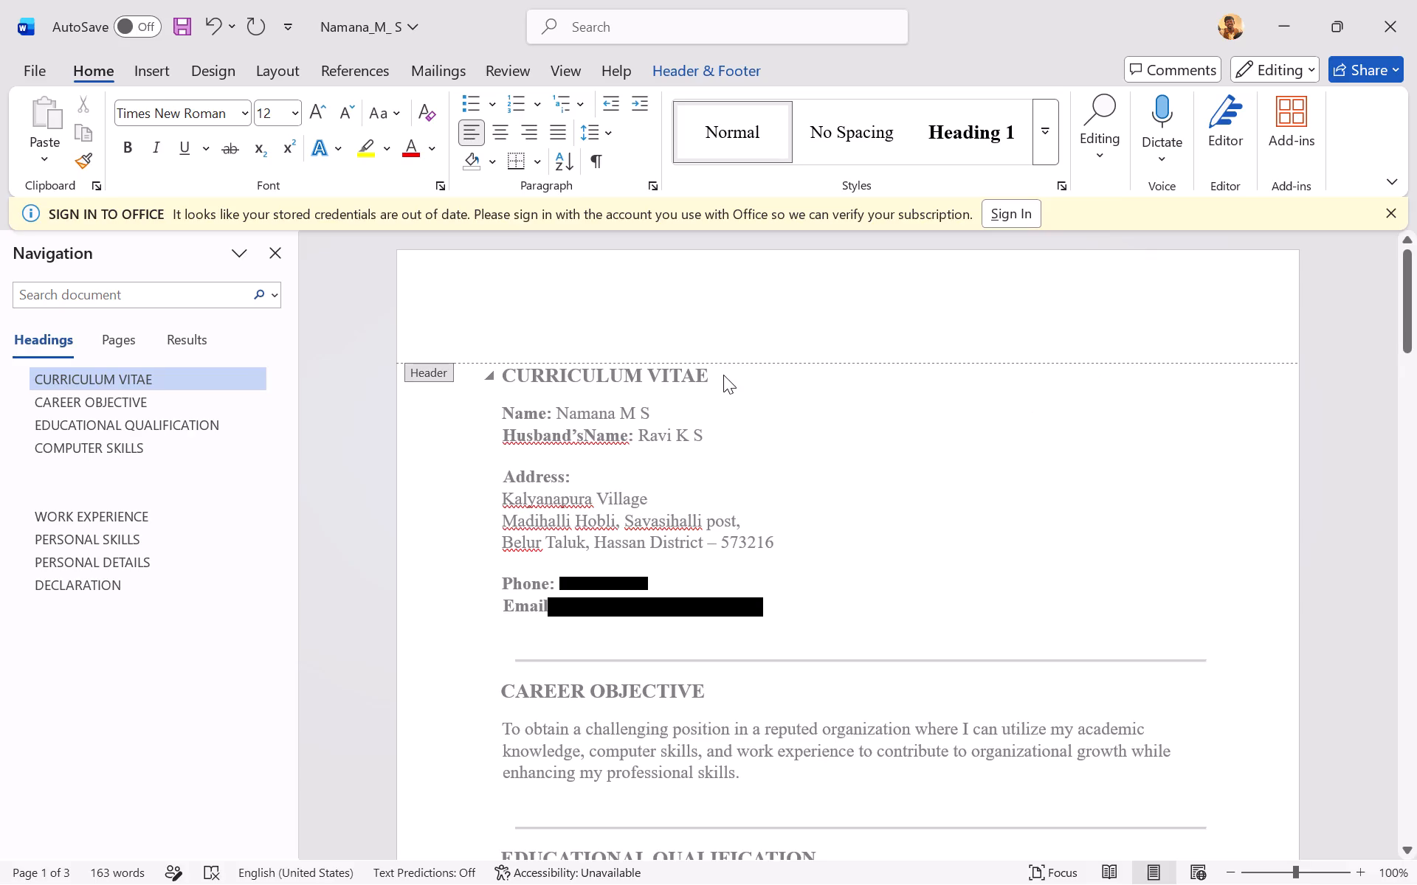
{"action": "triple_click", "coordinate": [1083, 304]}
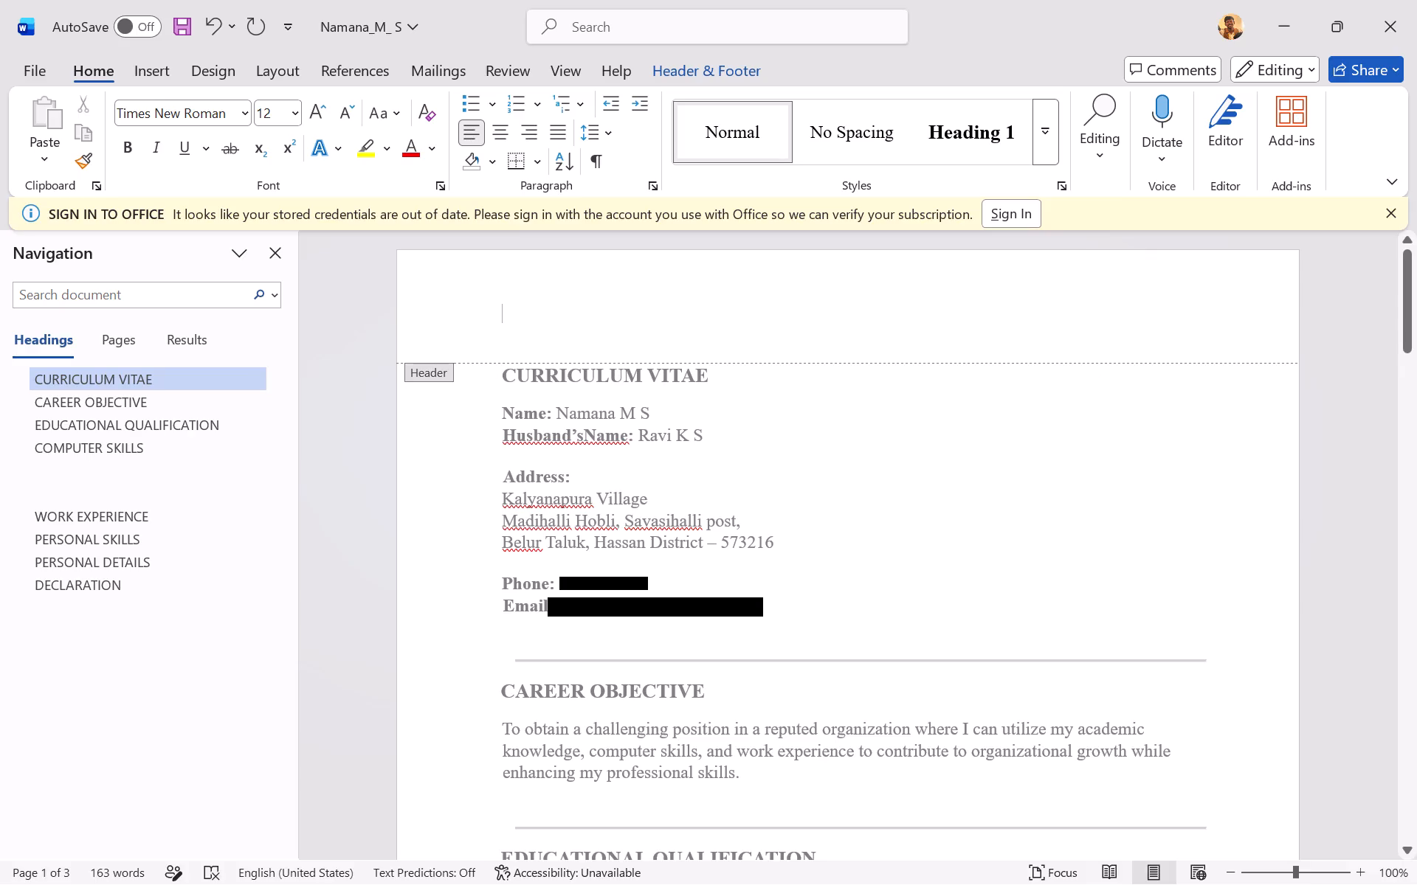
{"action": "left_click", "coordinate": [1083, 304]}
{"action": "double_click", "coordinate": [1068, 465]}
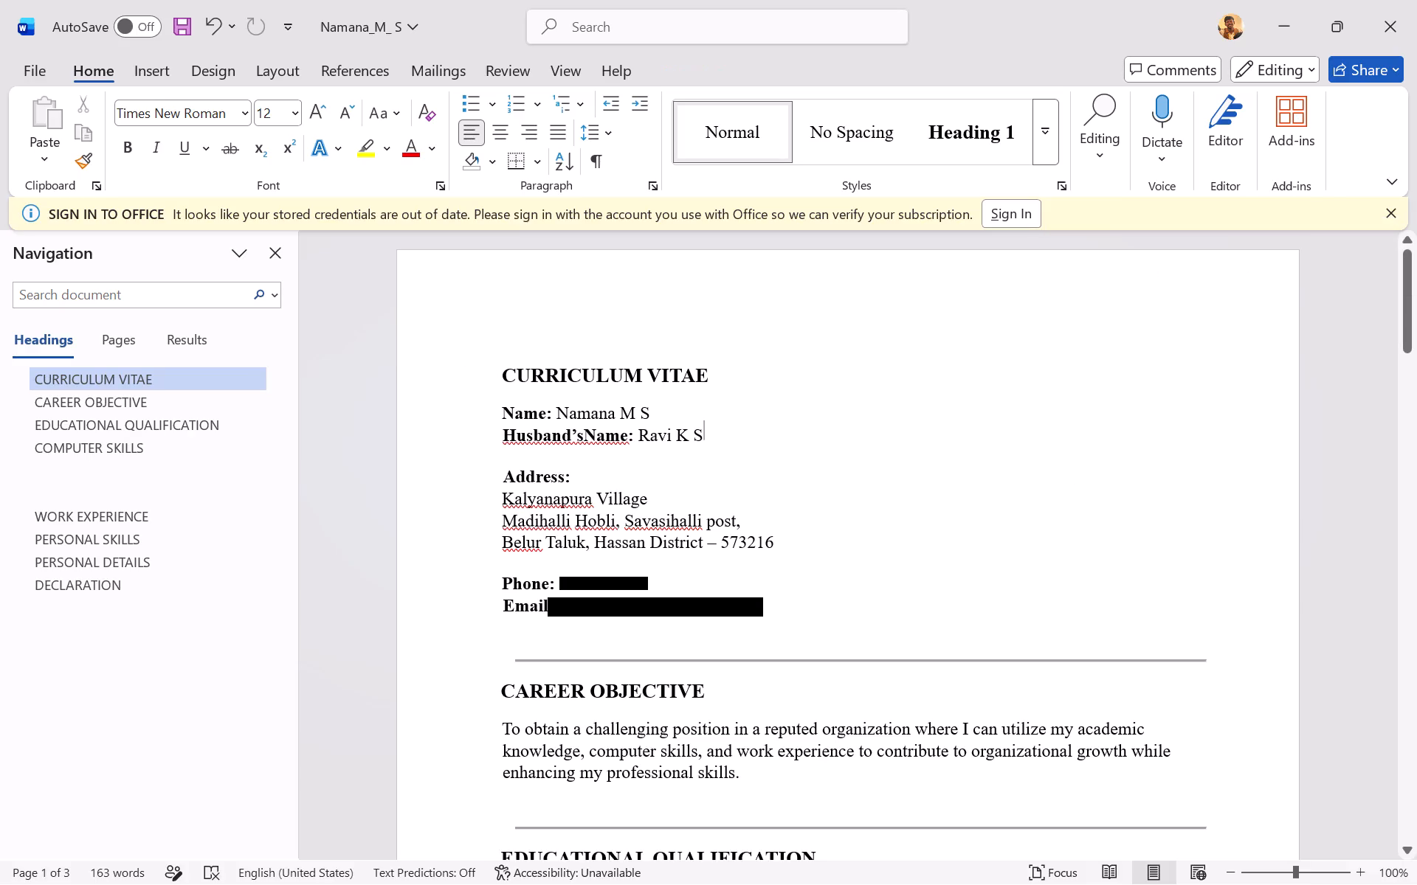
Select the whole document from its last line up to the CURRICULUM VITAE heading and shrink the font by one size.
{"action": "scroll", "coordinate": [1068, 465], "scroll_direction": "down", "scroll_amount": 11}
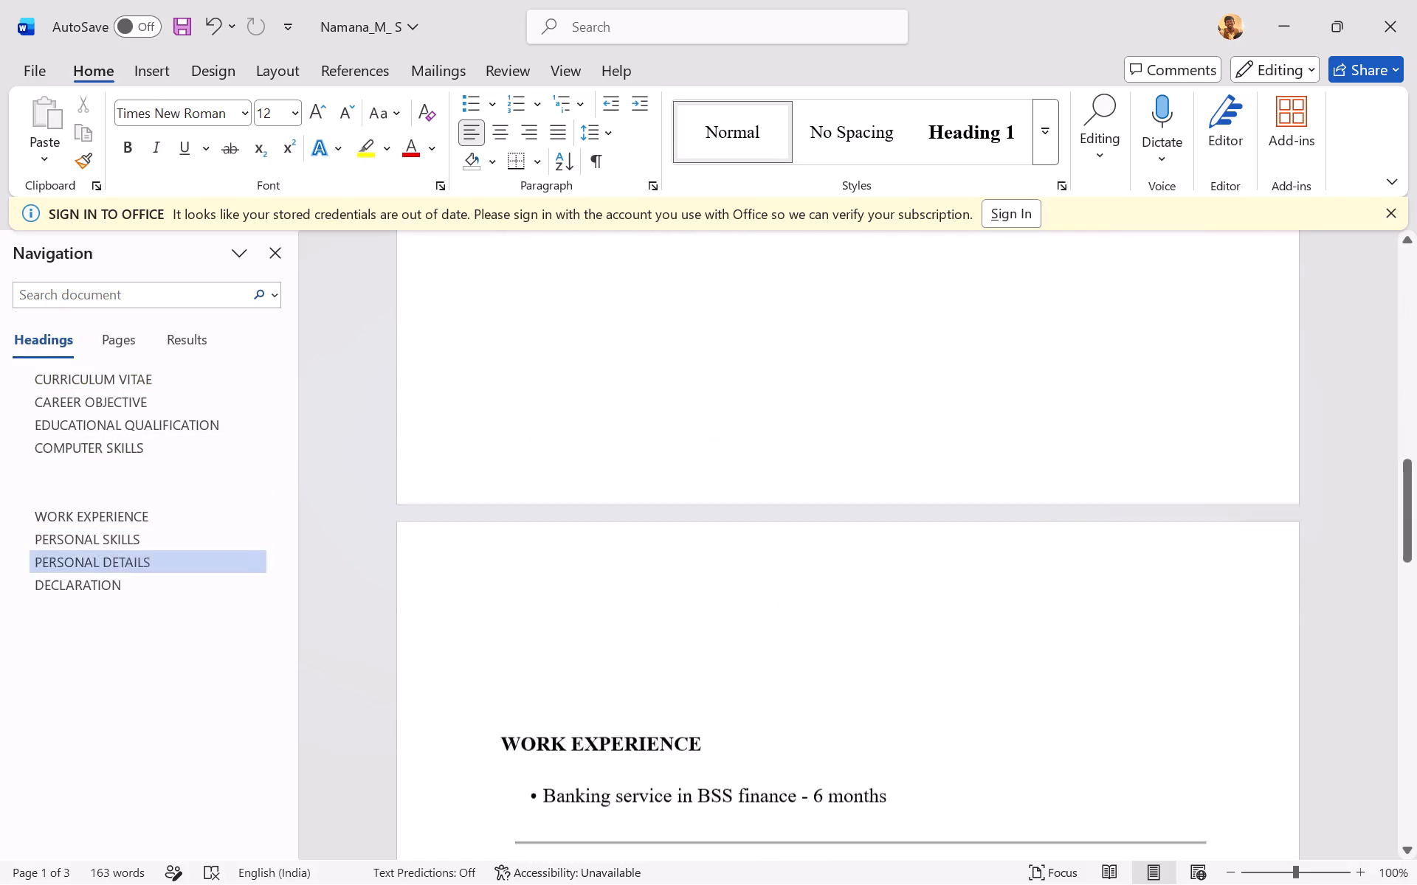
{"action": "scroll", "coordinate": [1068, 465], "scroll_direction": "down", "scroll_amount": 3}
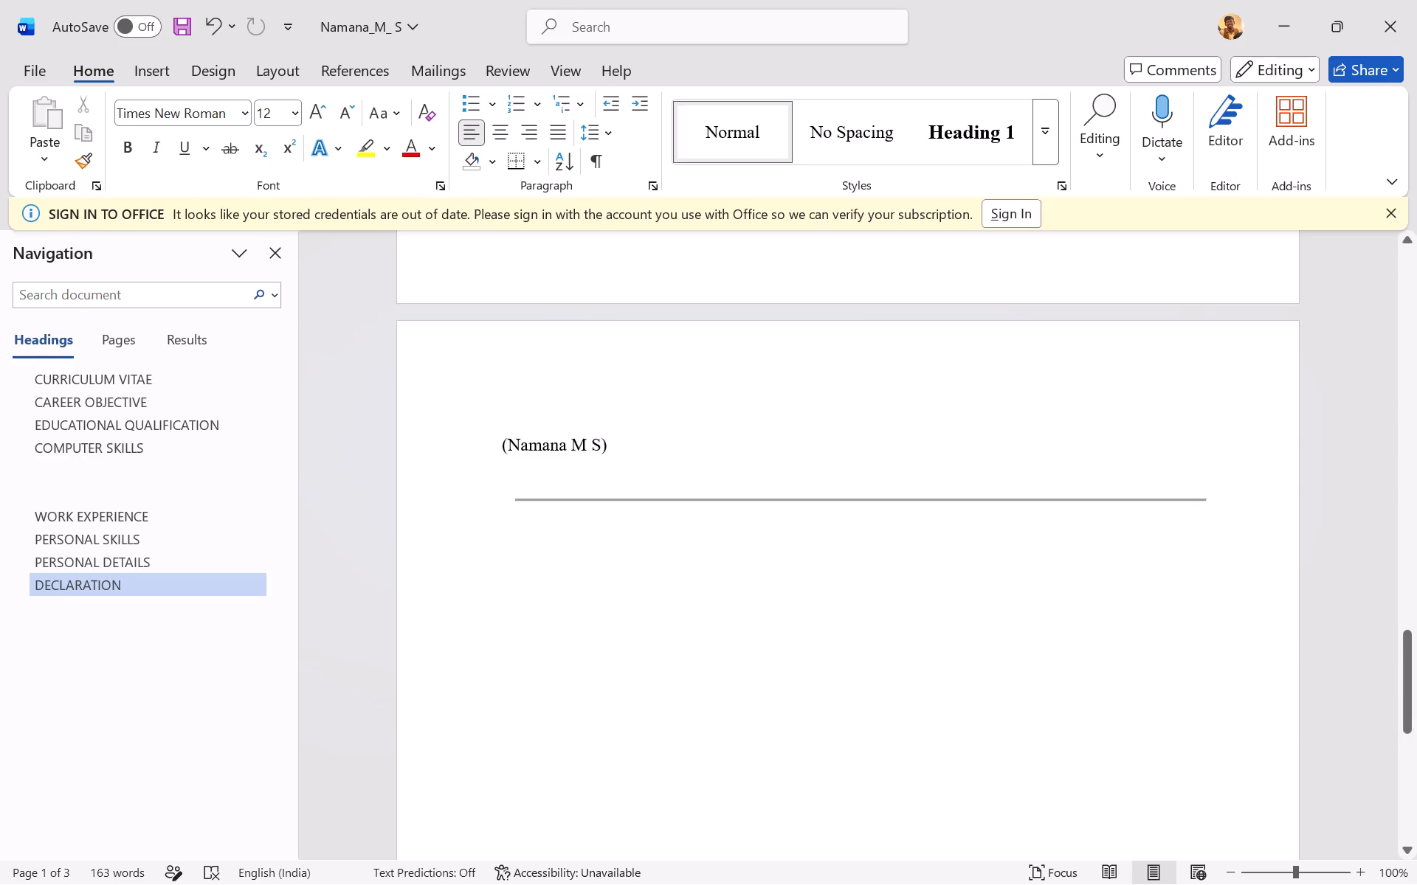
{"action": "left_click_drag", "start_coordinate": [1078, 604], "coordinate": [401, 210]}
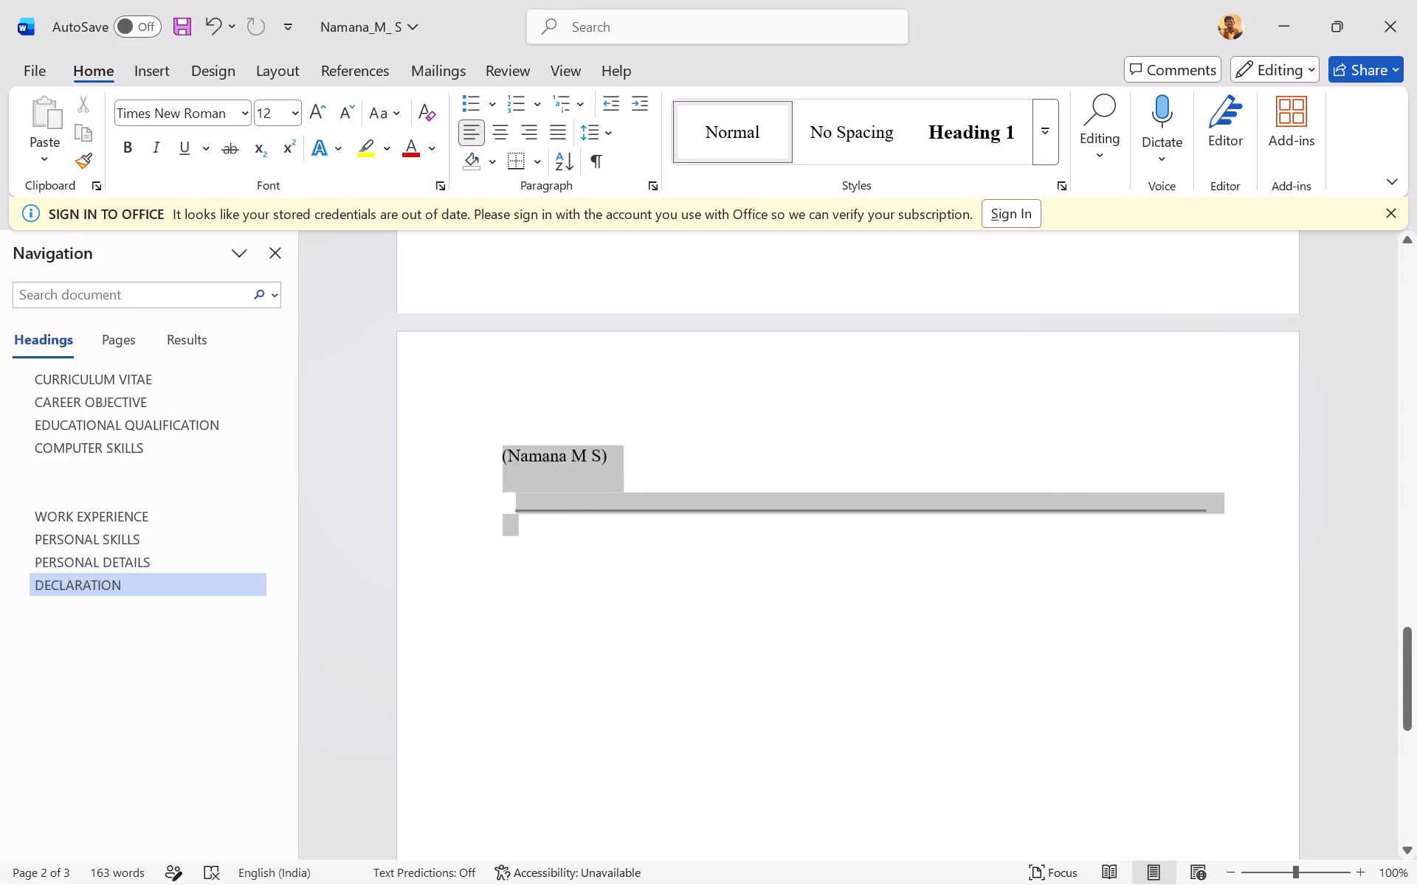
{"action": "left_click_drag", "start_coordinate": [401, 210], "coordinate": [433, 333]}
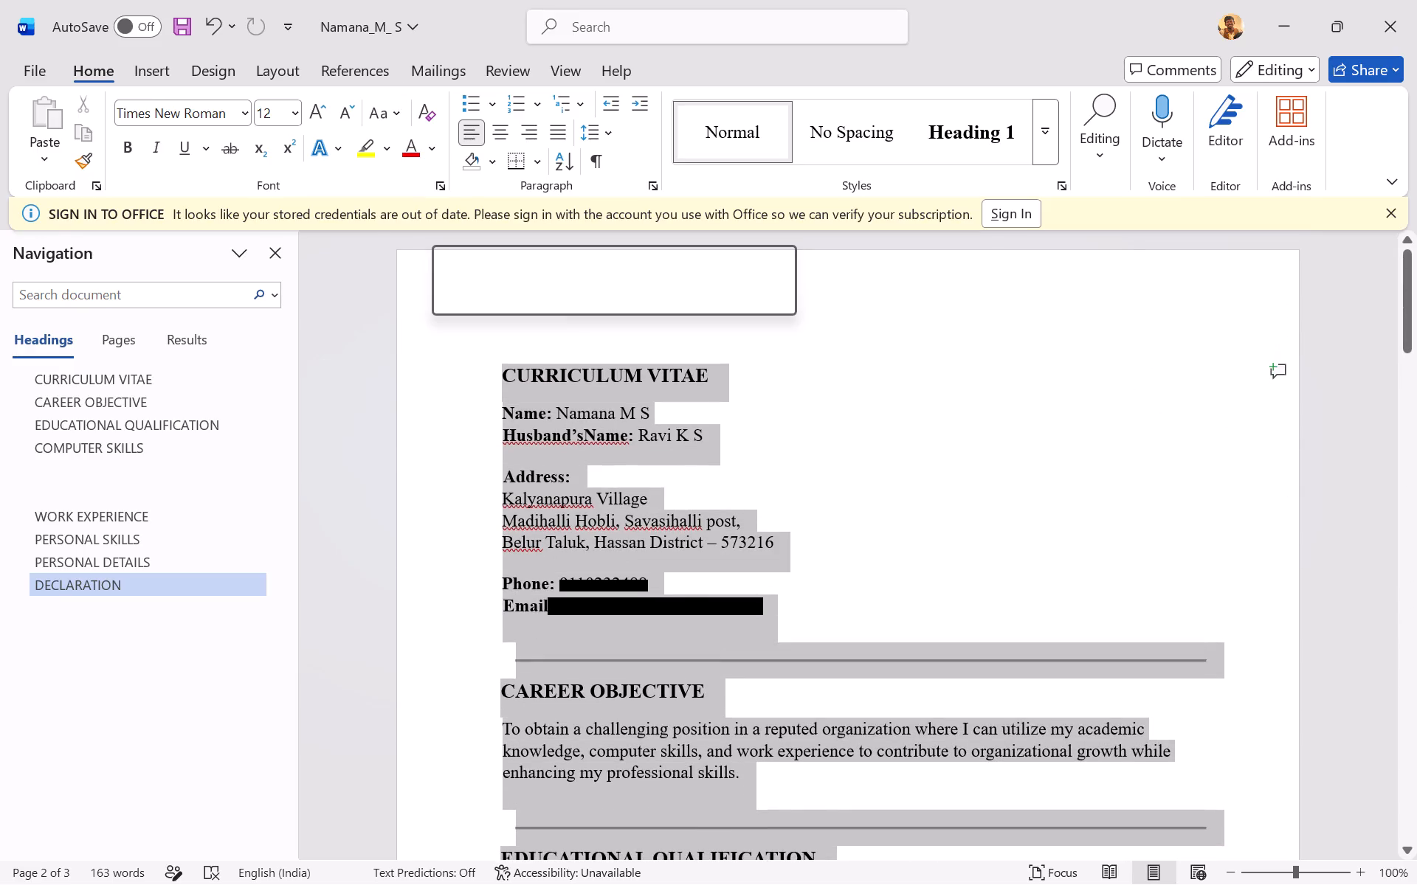
{"action": "left_click", "coordinate": [297, 112]}
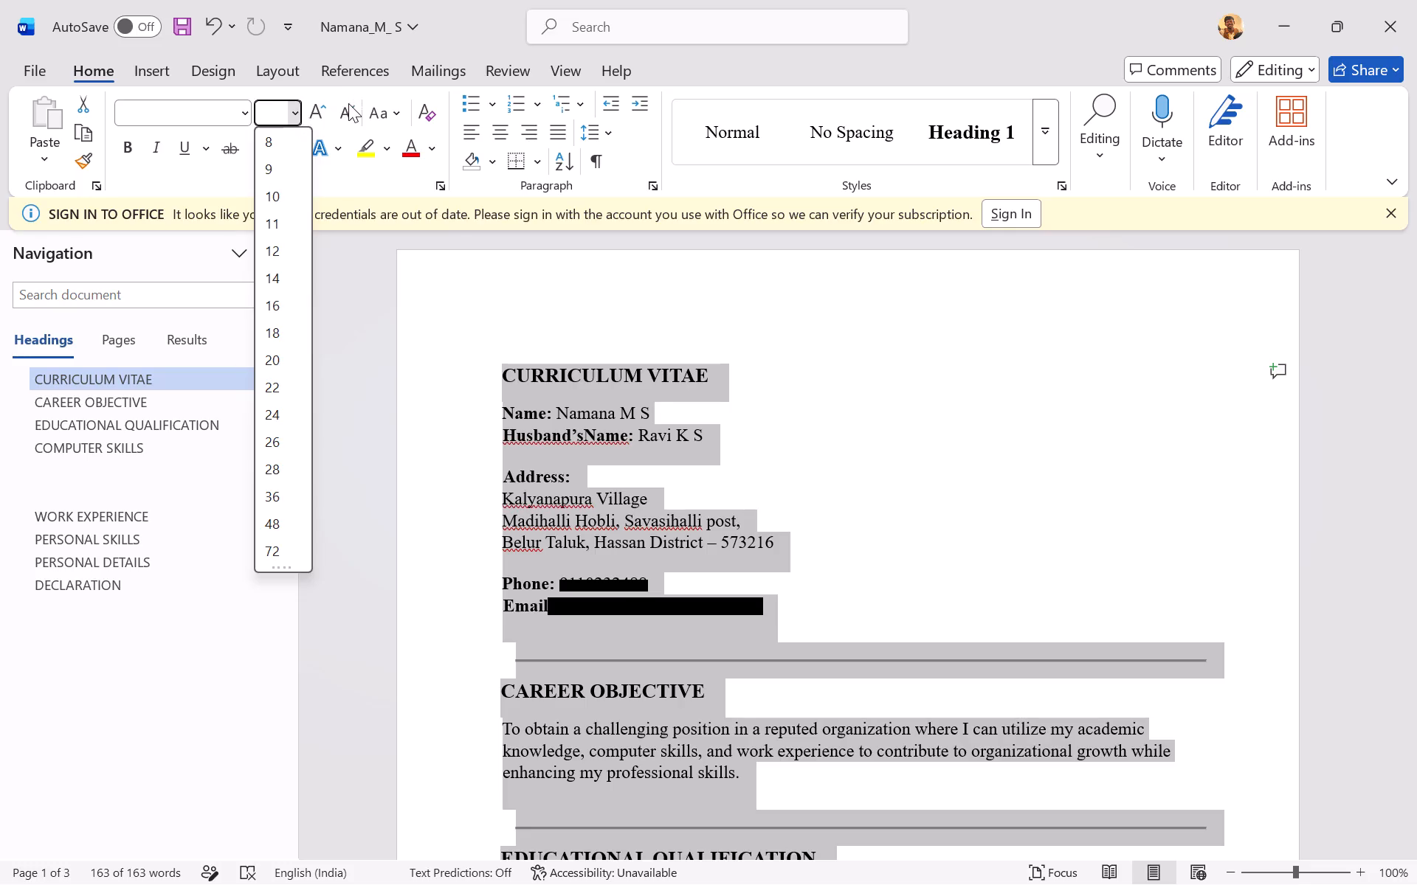
{"action": "left_click", "coordinate": [347, 106]}
{"action": "left_click", "coordinate": [960, 479]}
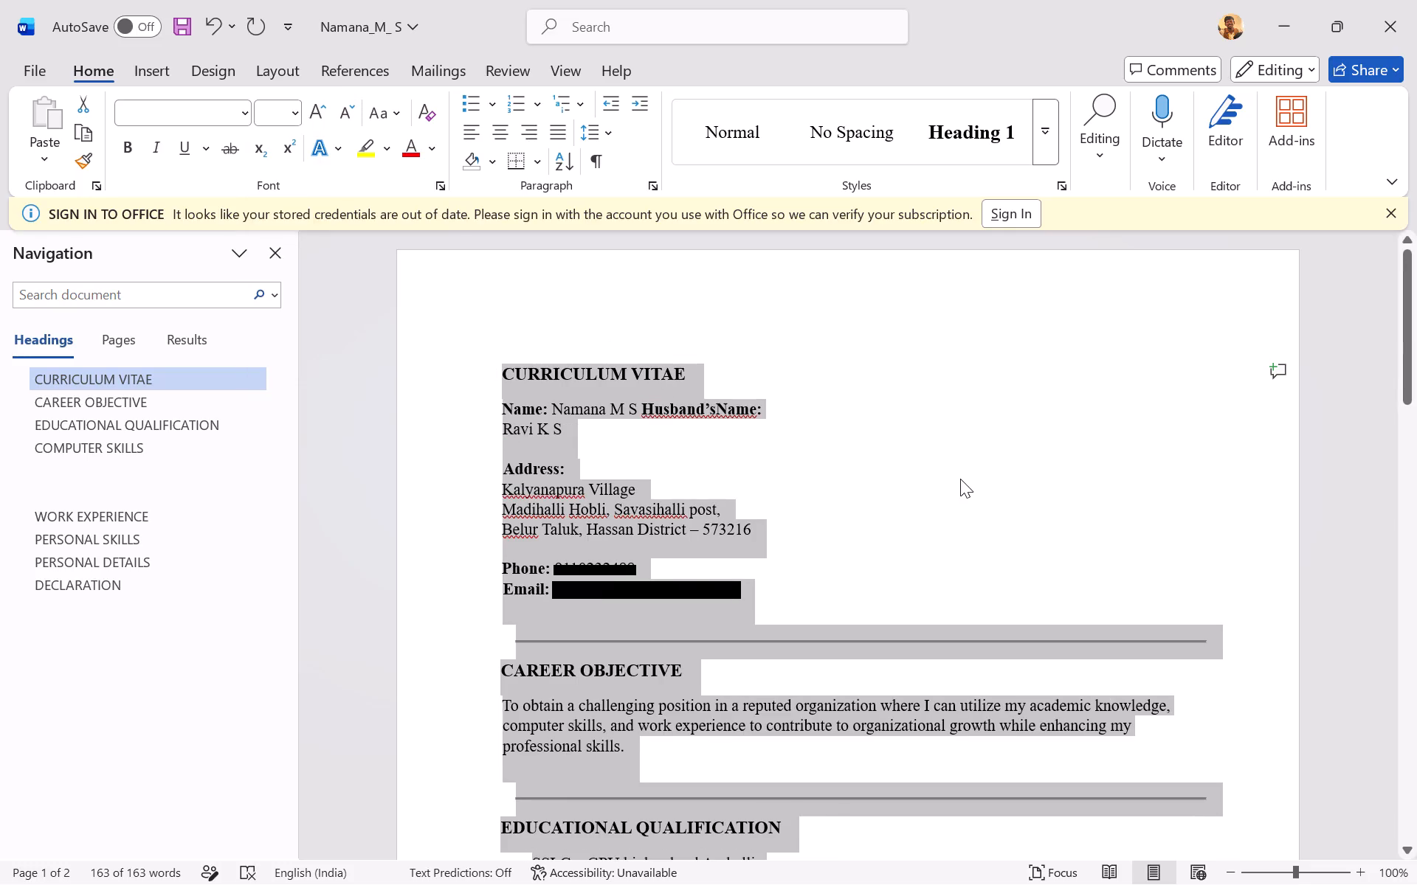
Insert a paragraph break just above the WORK EXPERIENCE heading to push that section onto the second page.
{"action": "scroll", "coordinate": [960, 479], "scroll_direction": "down", "scroll_amount": 10}
{"action": "scroll", "coordinate": [960, 479], "scroll_direction": "up", "scroll_amount": 1}
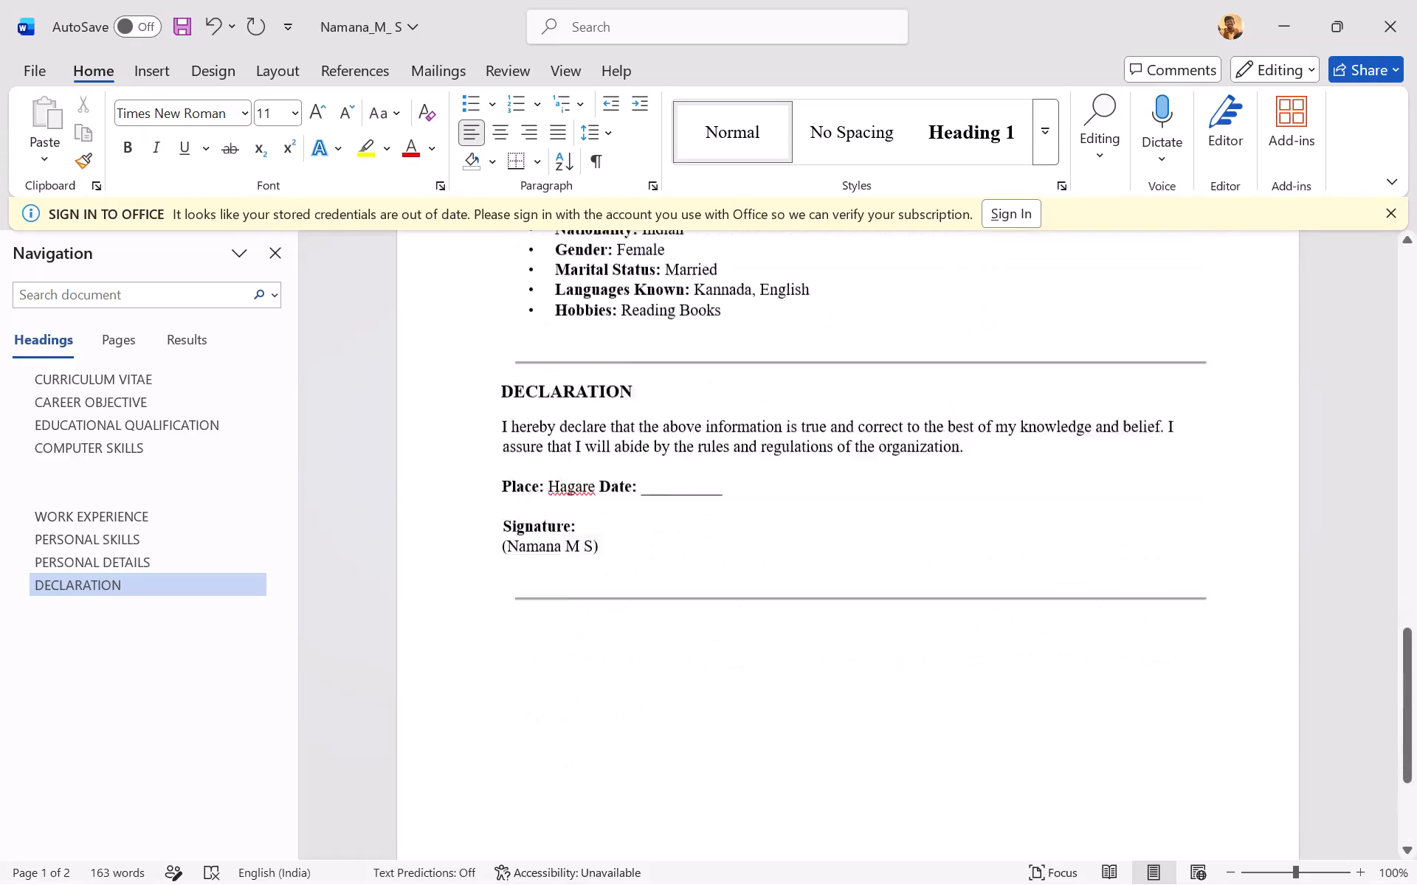
{"action": "scroll", "coordinate": [960, 479], "scroll_direction": "up", "scroll_amount": 8}
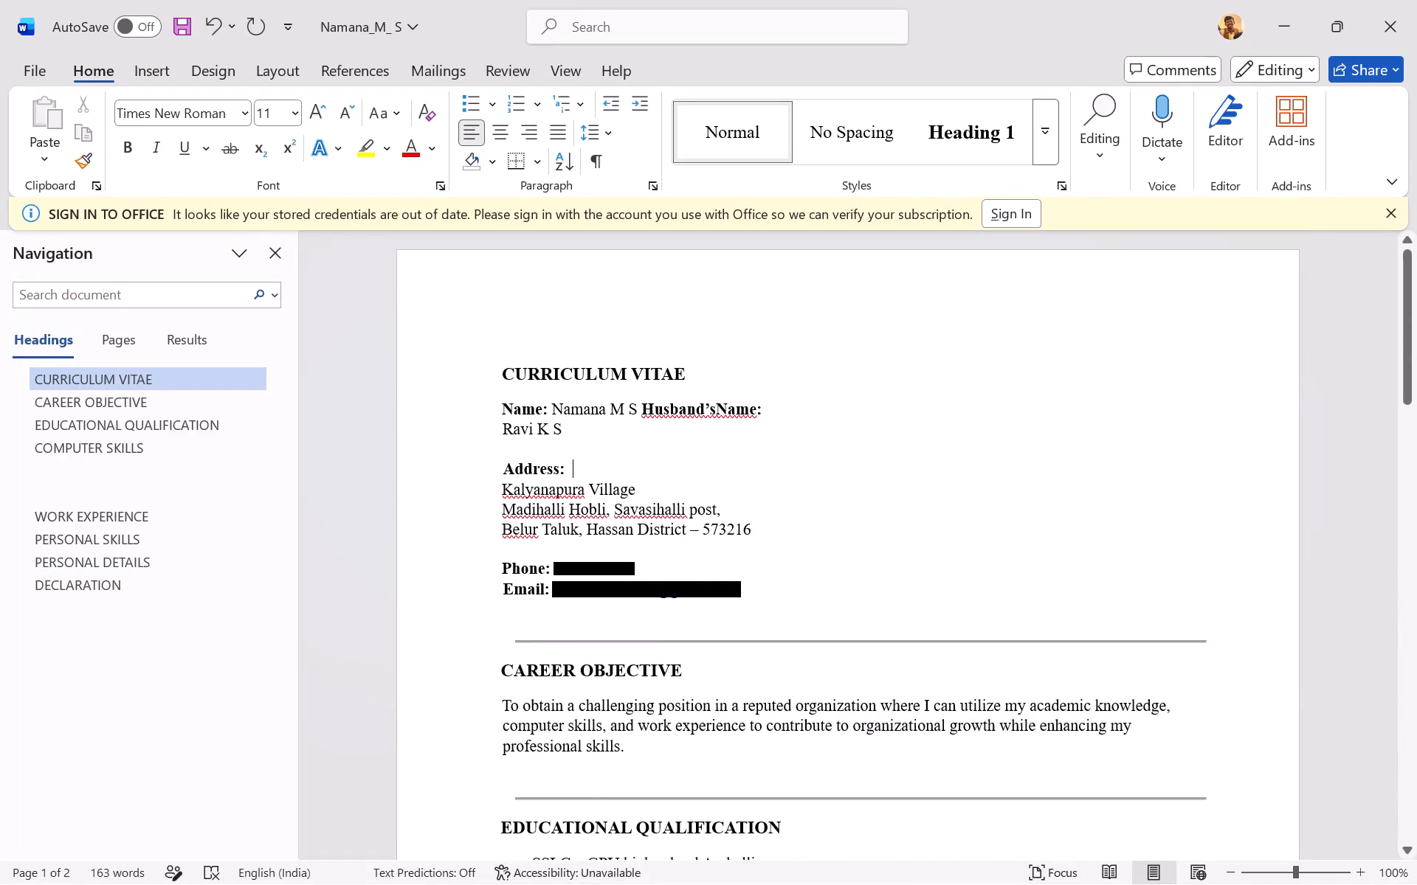
{"action": "scroll", "coordinate": [960, 479], "scroll_direction": "up", "scroll_amount": 1}
{"action": "scroll", "coordinate": [960, 479], "scroll_direction": "down", "scroll_amount": 6}
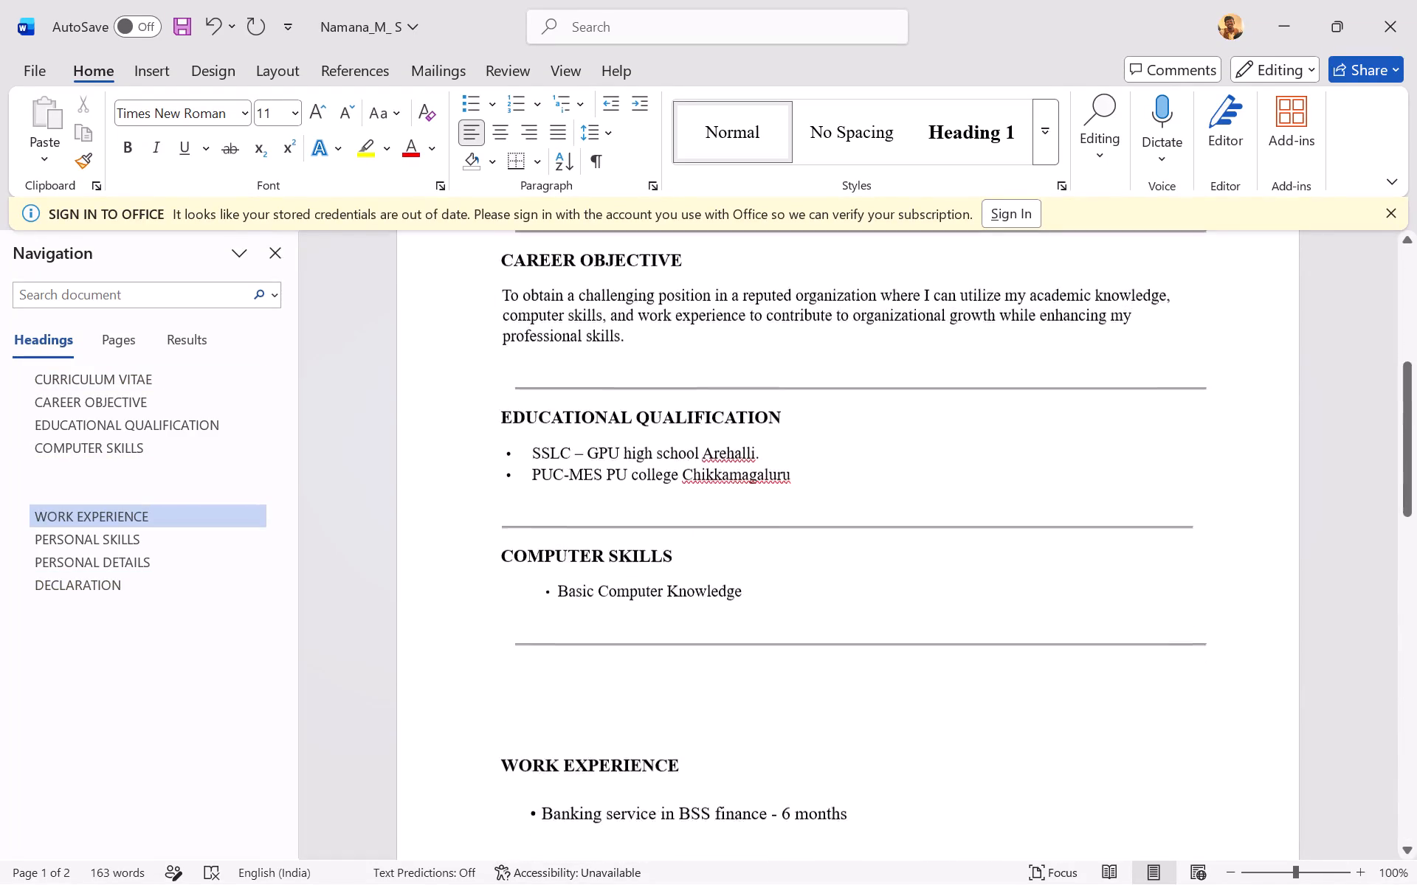
{"action": "scroll", "coordinate": [960, 479], "scroll_direction": "down", "scroll_amount": 4}
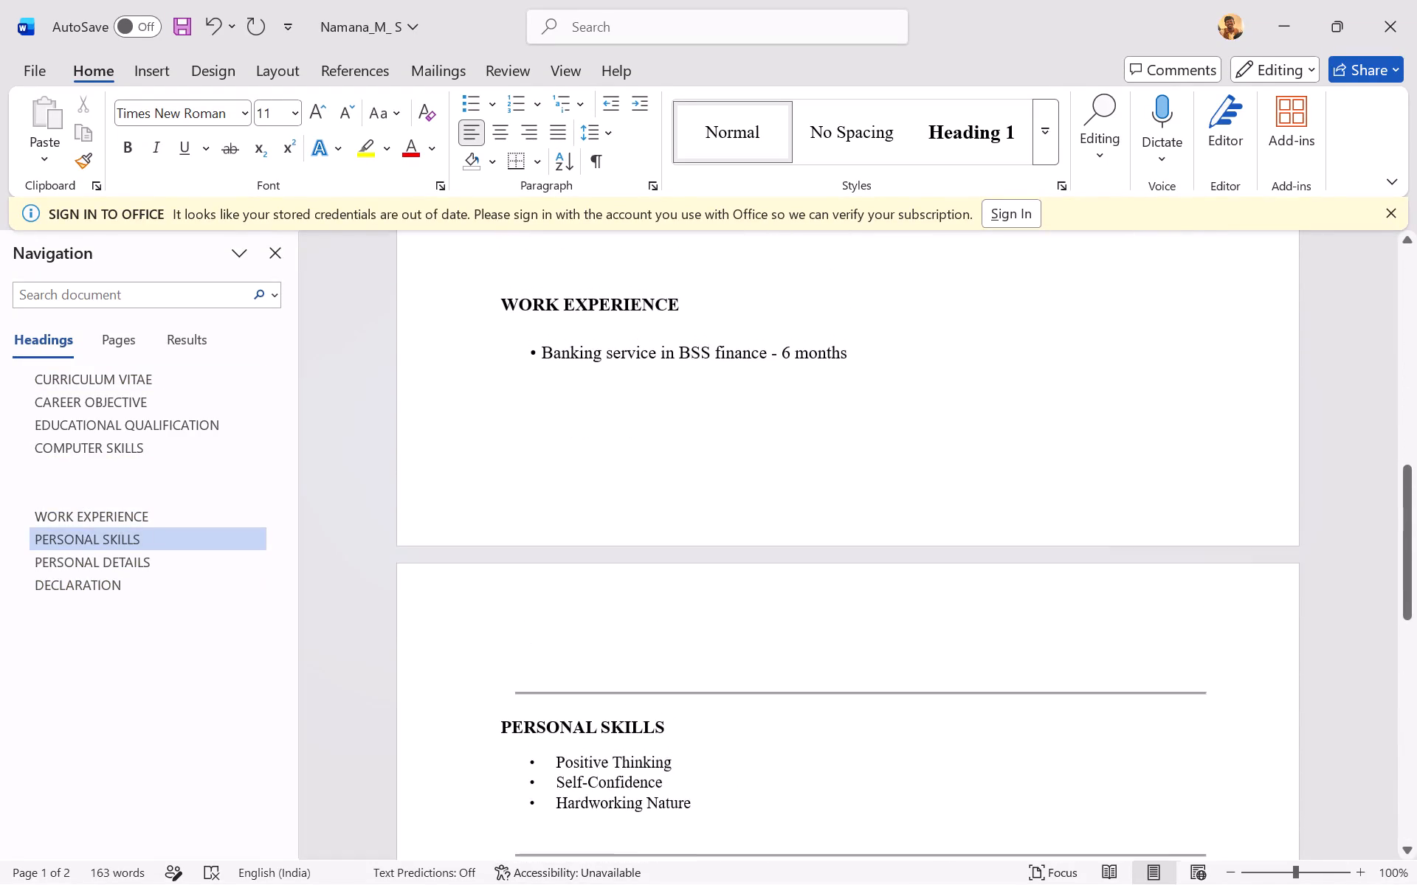
{"action": "left_click", "coordinate": [489, 283]}
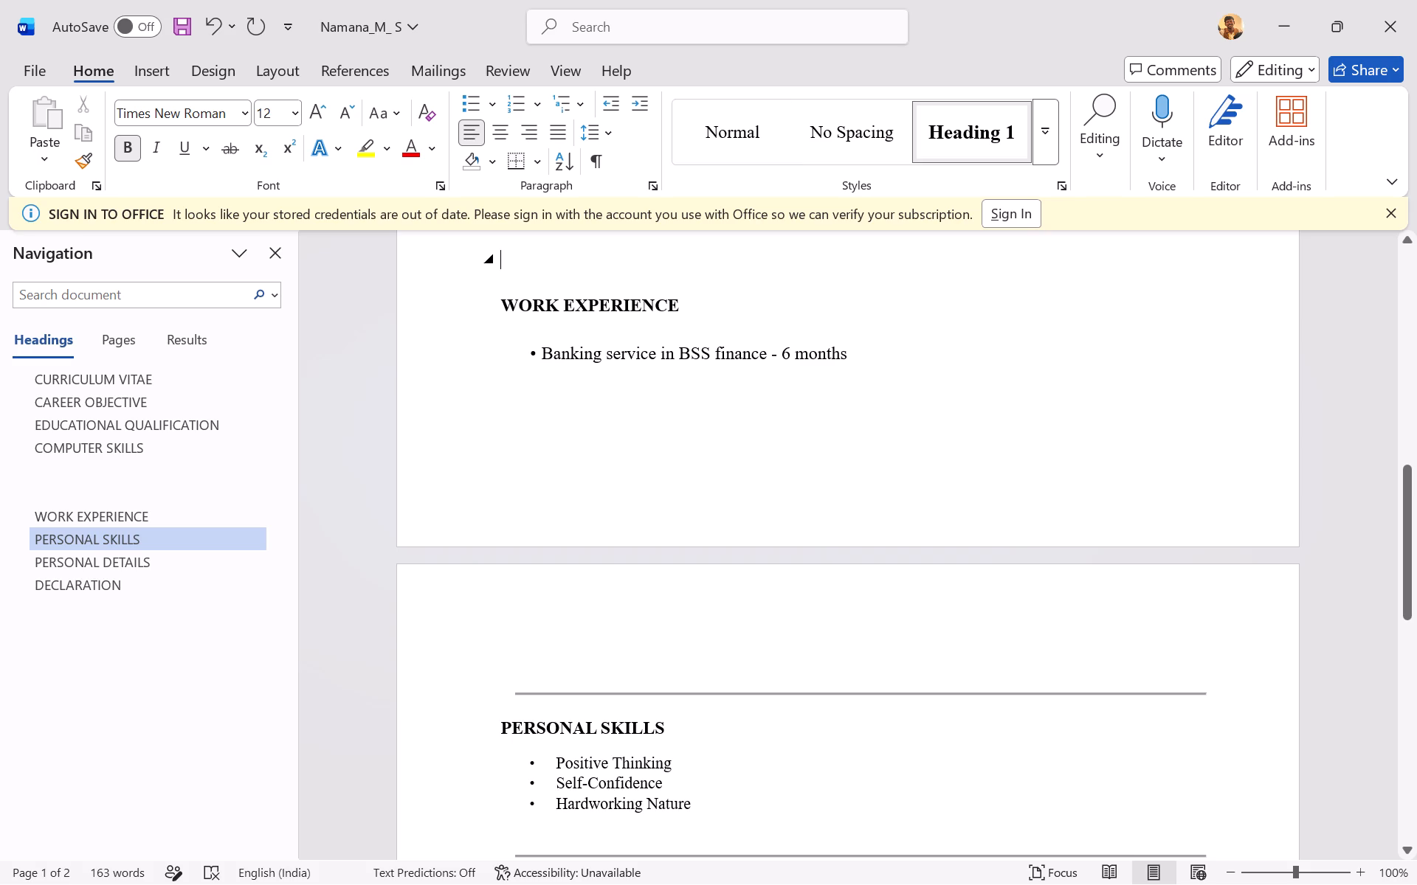
{"action": "key", "text": "Return"}
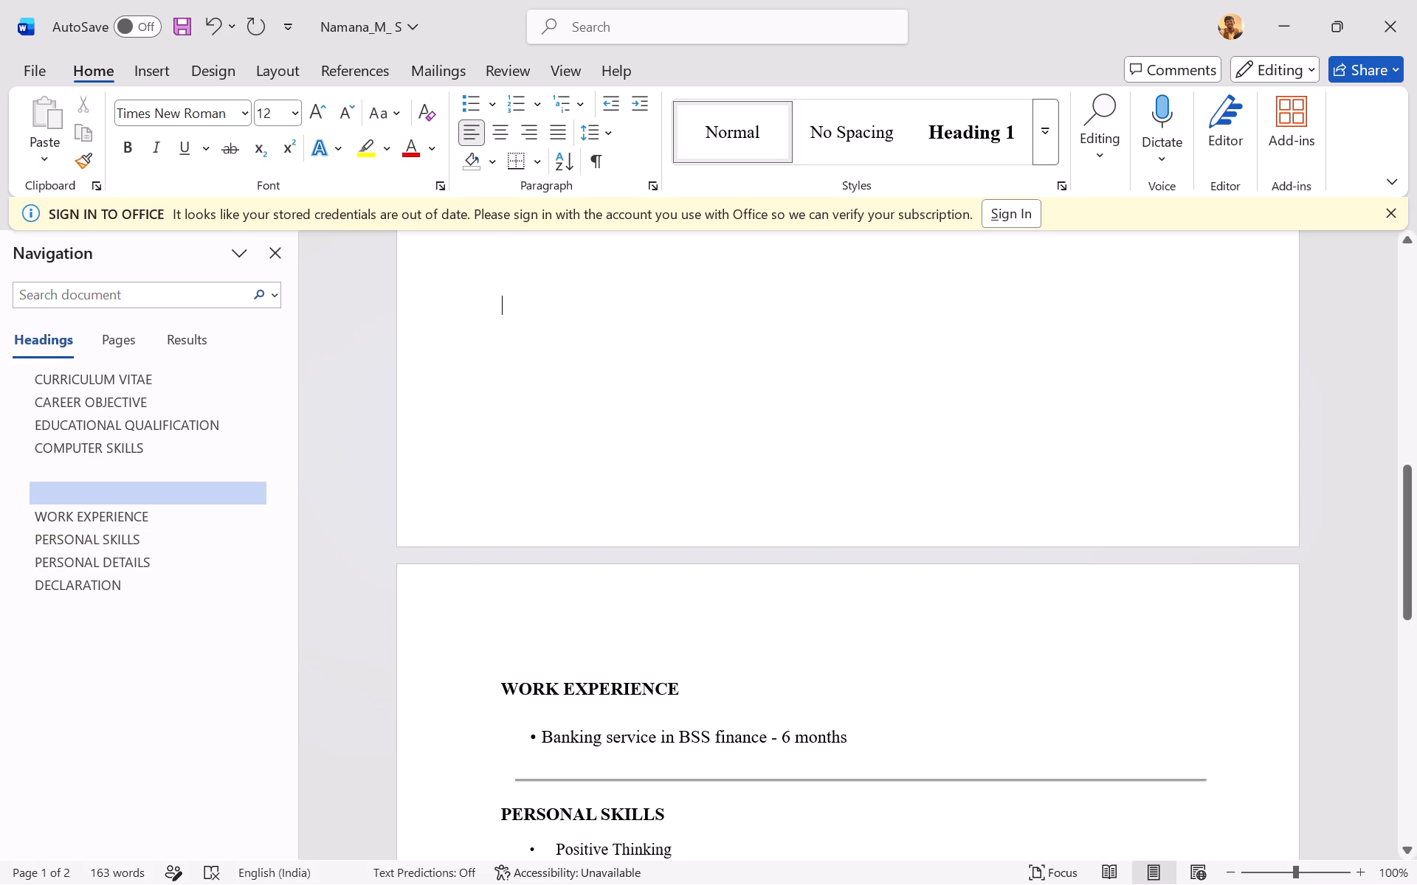
Move the Date field in the DECLARATION section onto its own line below Place.
{"action": "scroll", "coordinate": [573, 525], "scroll_direction": "down", "scroll_amount": 8}
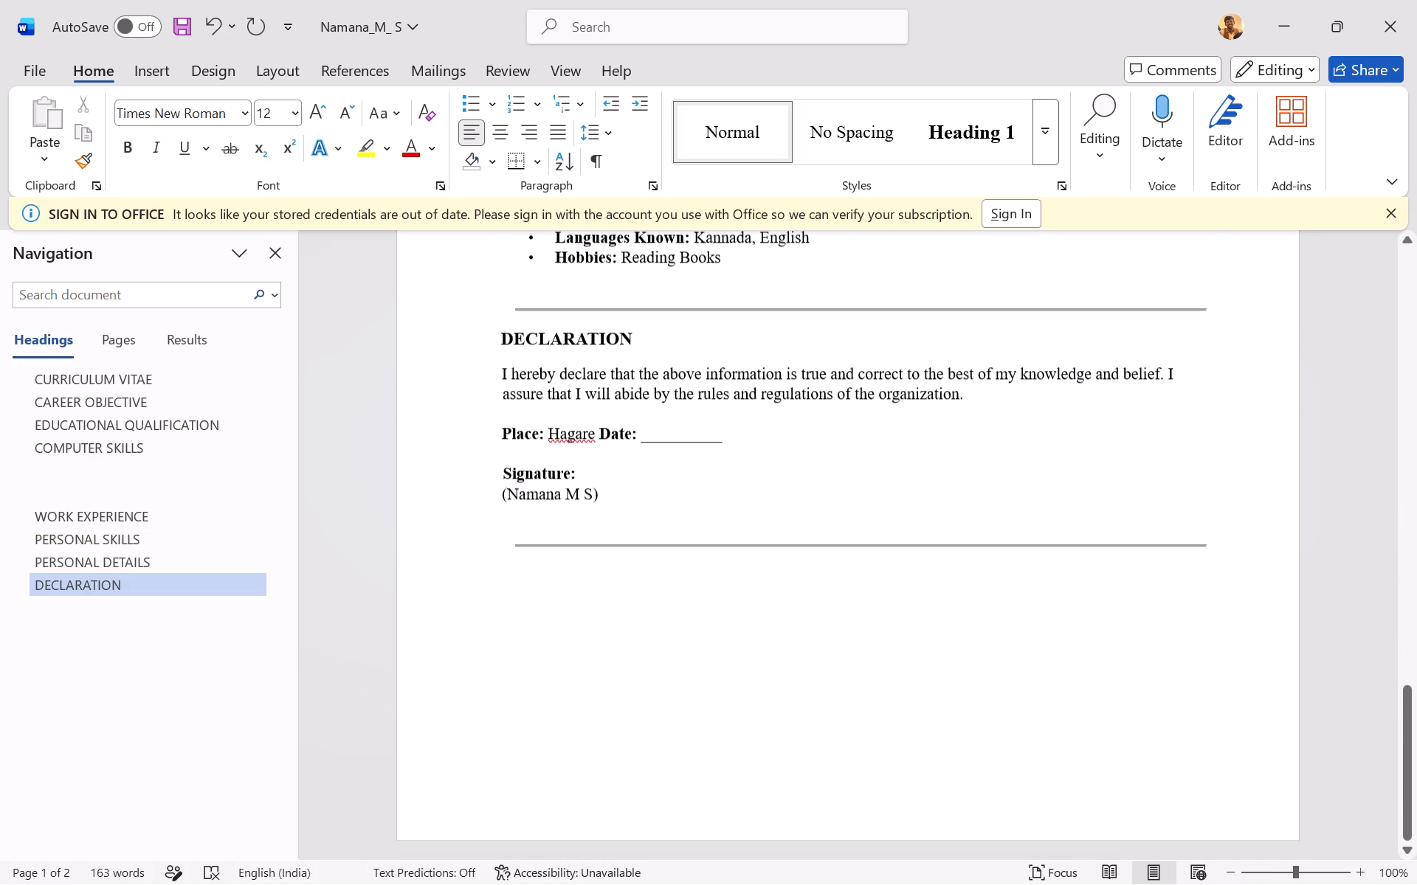
{"action": "scroll", "coordinate": [573, 525], "scroll_direction": "down", "scroll_amount": 1}
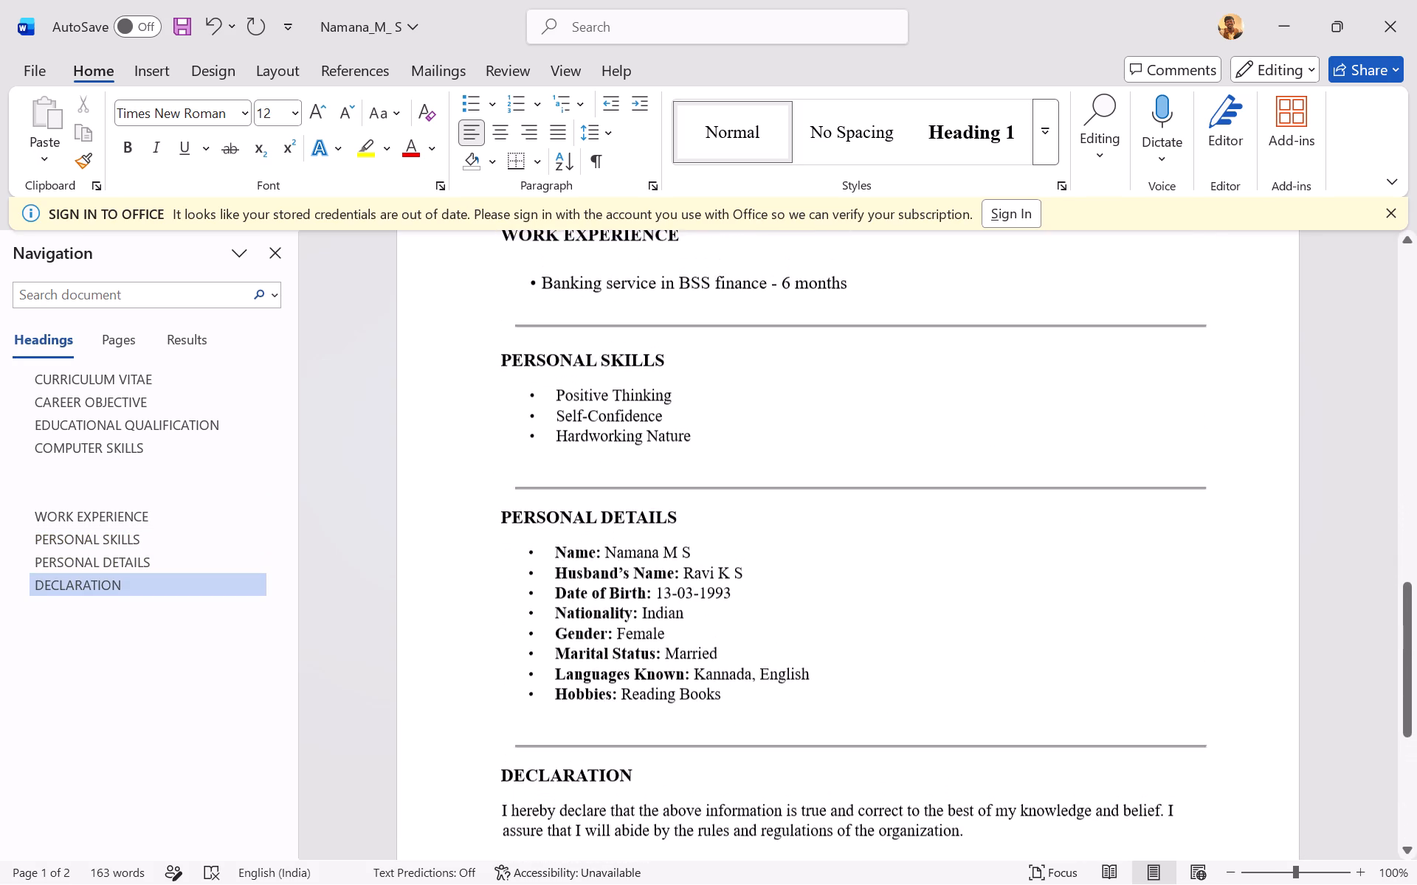
{"action": "scroll", "coordinate": [573, 525], "scroll_direction": "down", "scroll_amount": 2}
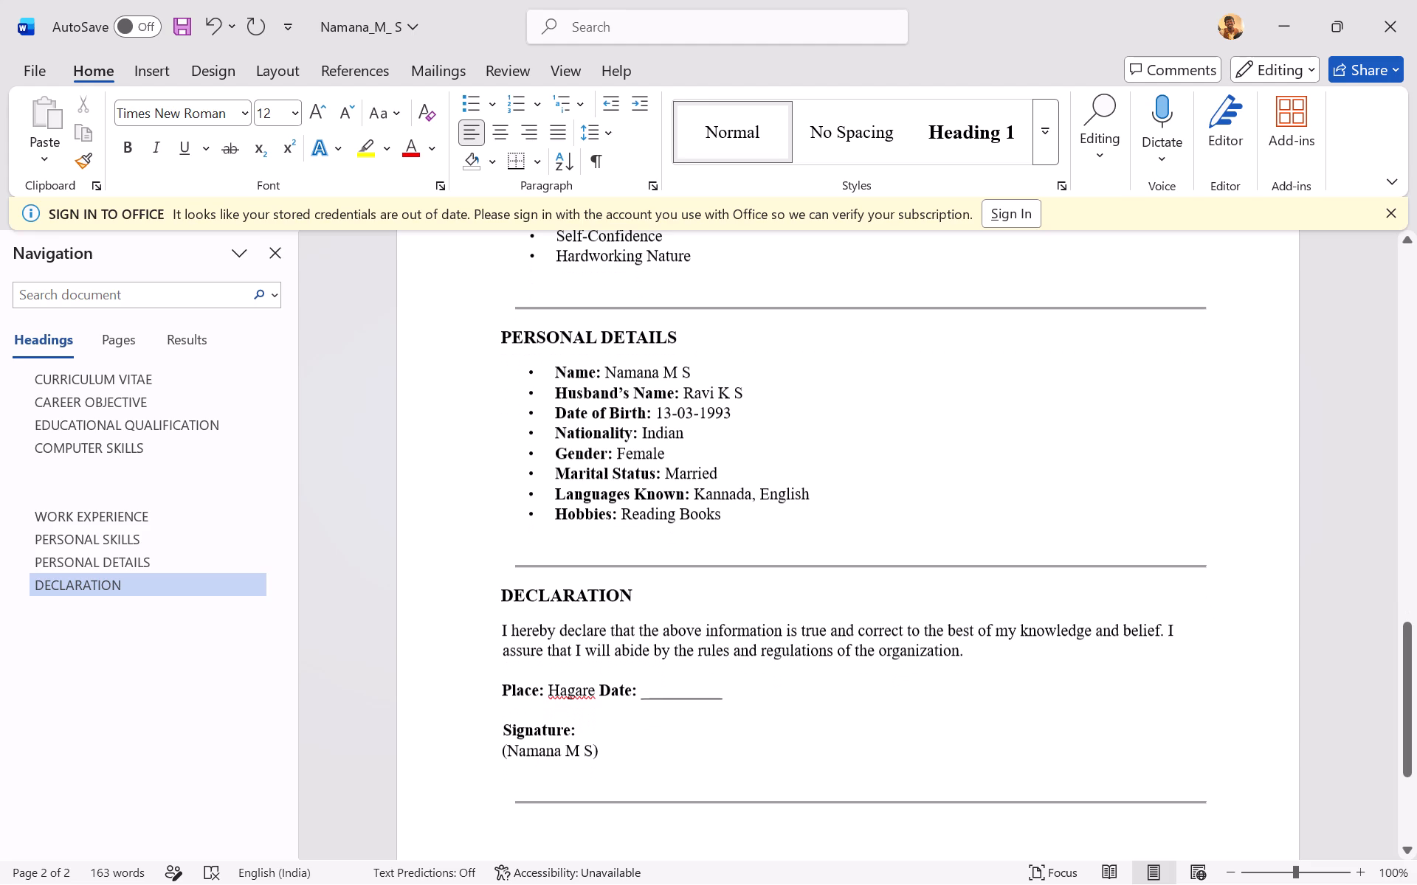
{"action": "scroll", "coordinate": [573, 525], "scroll_direction": "down", "scroll_amount": 1}
{"action": "left_click", "coordinate": [598, 693]}
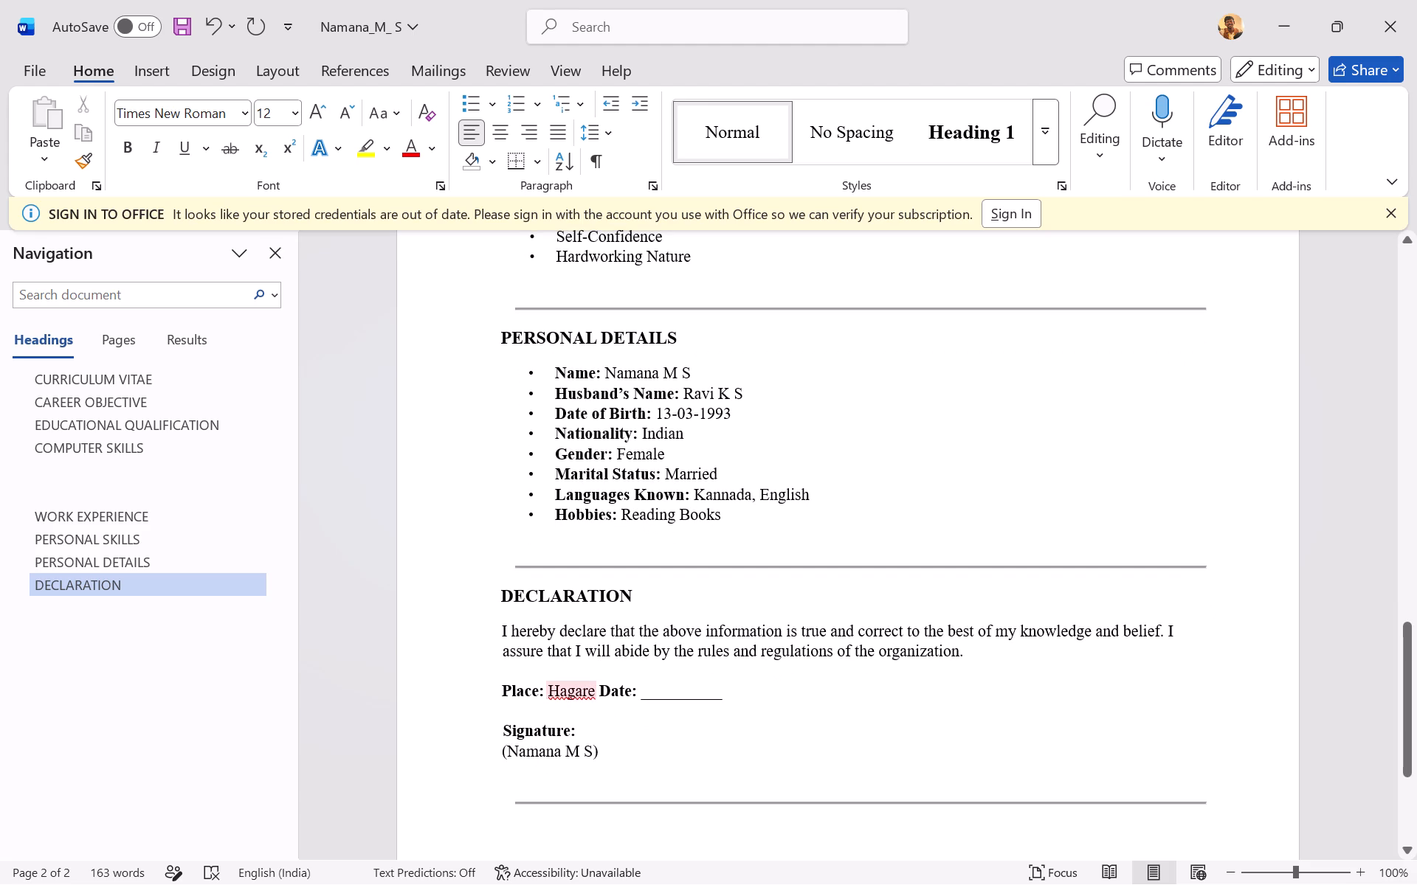
{"action": "key", "text": "Return"}
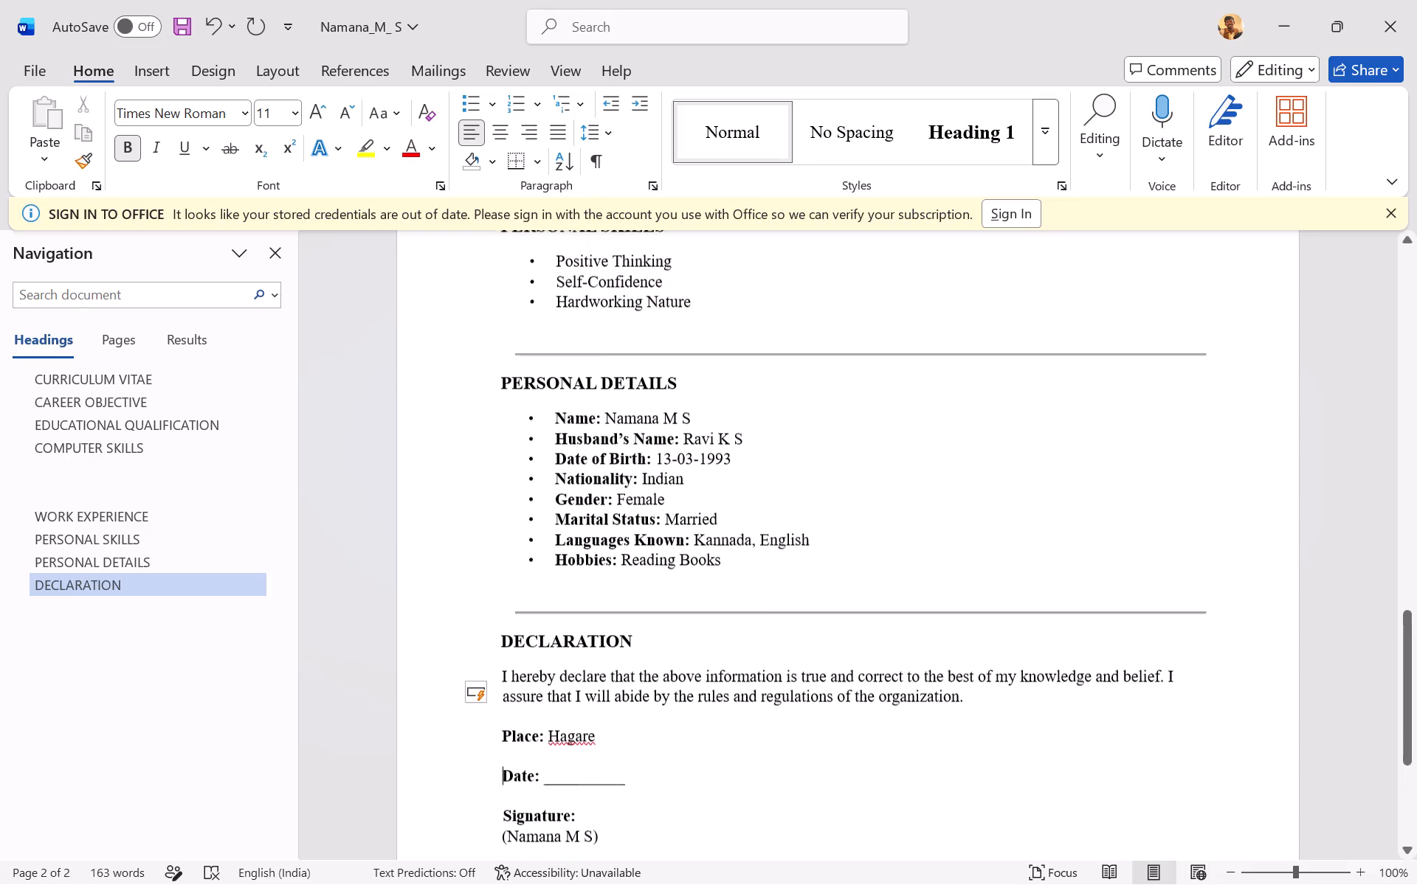
Put the Husband'sName entry on its own line below Name and delete its leading space.
{"action": "scroll", "coordinate": [757, 709], "scroll_direction": "up", "scroll_amount": 7}
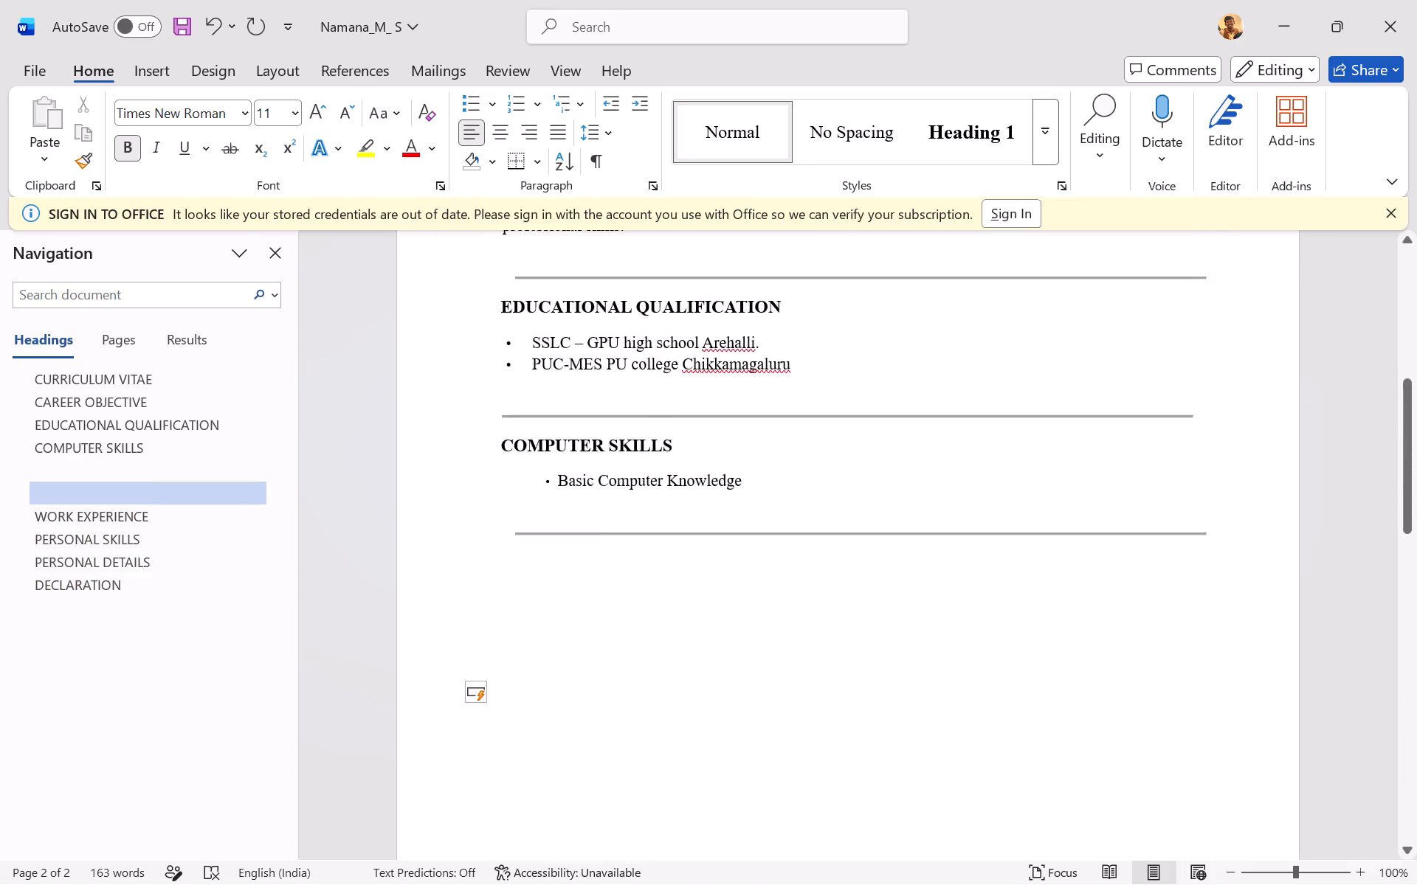
{"action": "scroll", "coordinate": [757, 709], "scroll_direction": "up", "scroll_amount": 3}
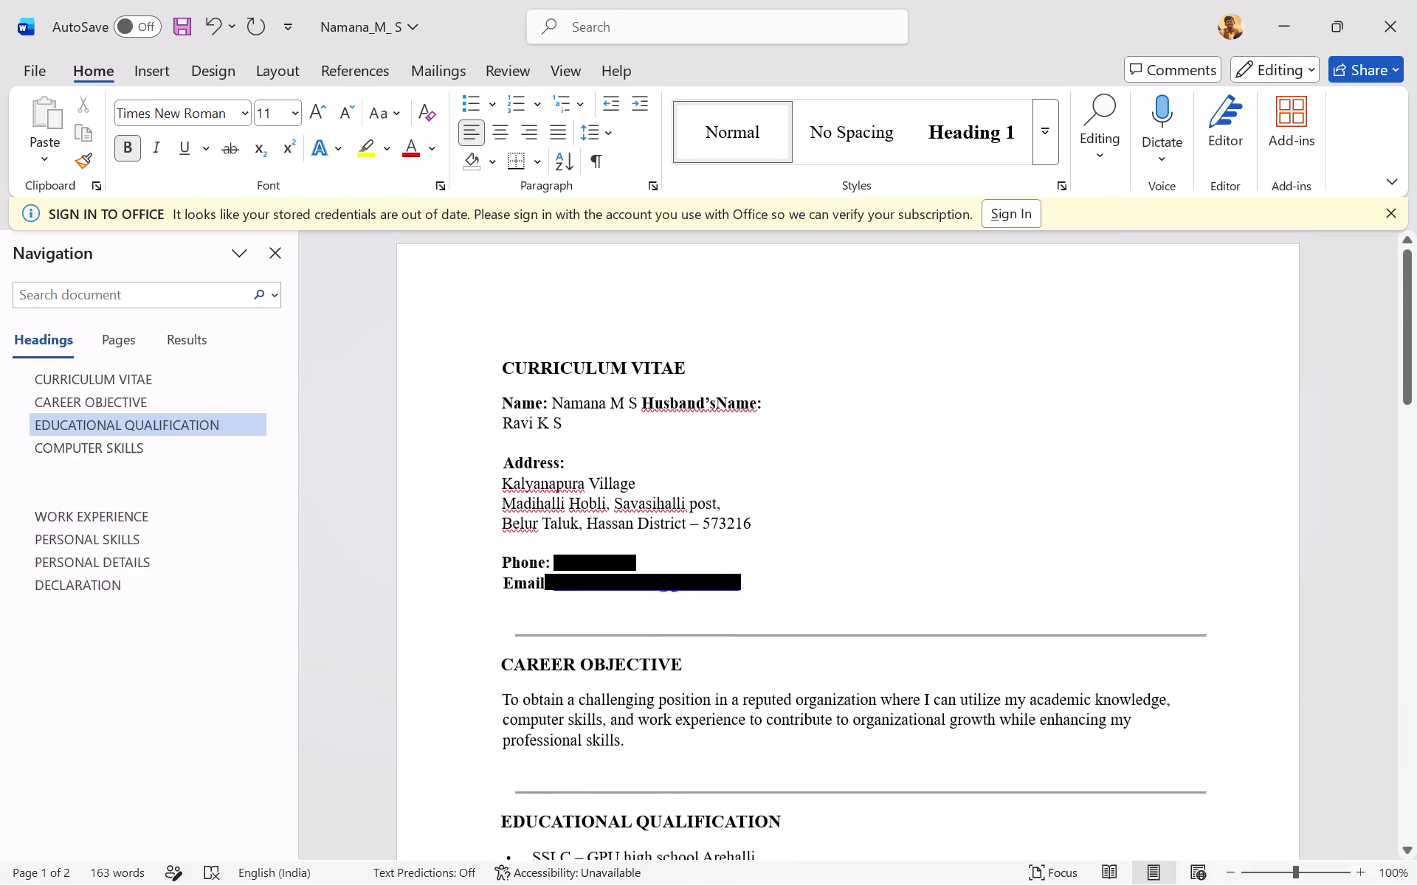
{"action": "scroll", "coordinate": [757, 709], "scroll_direction": "up", "scroll_amount": 1}
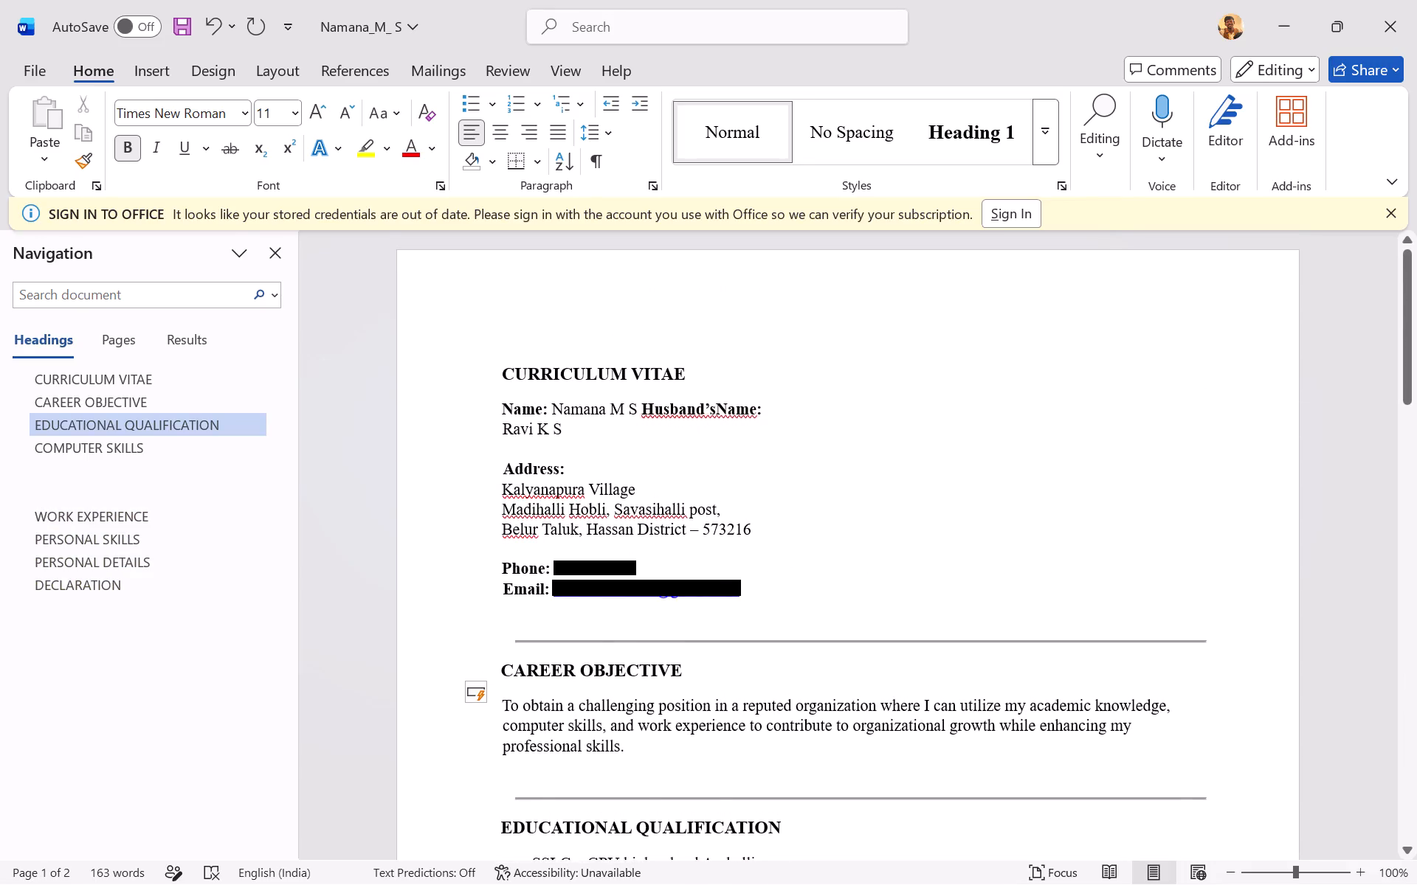
{"action": "left_click", "coordinate": [635, 409]}
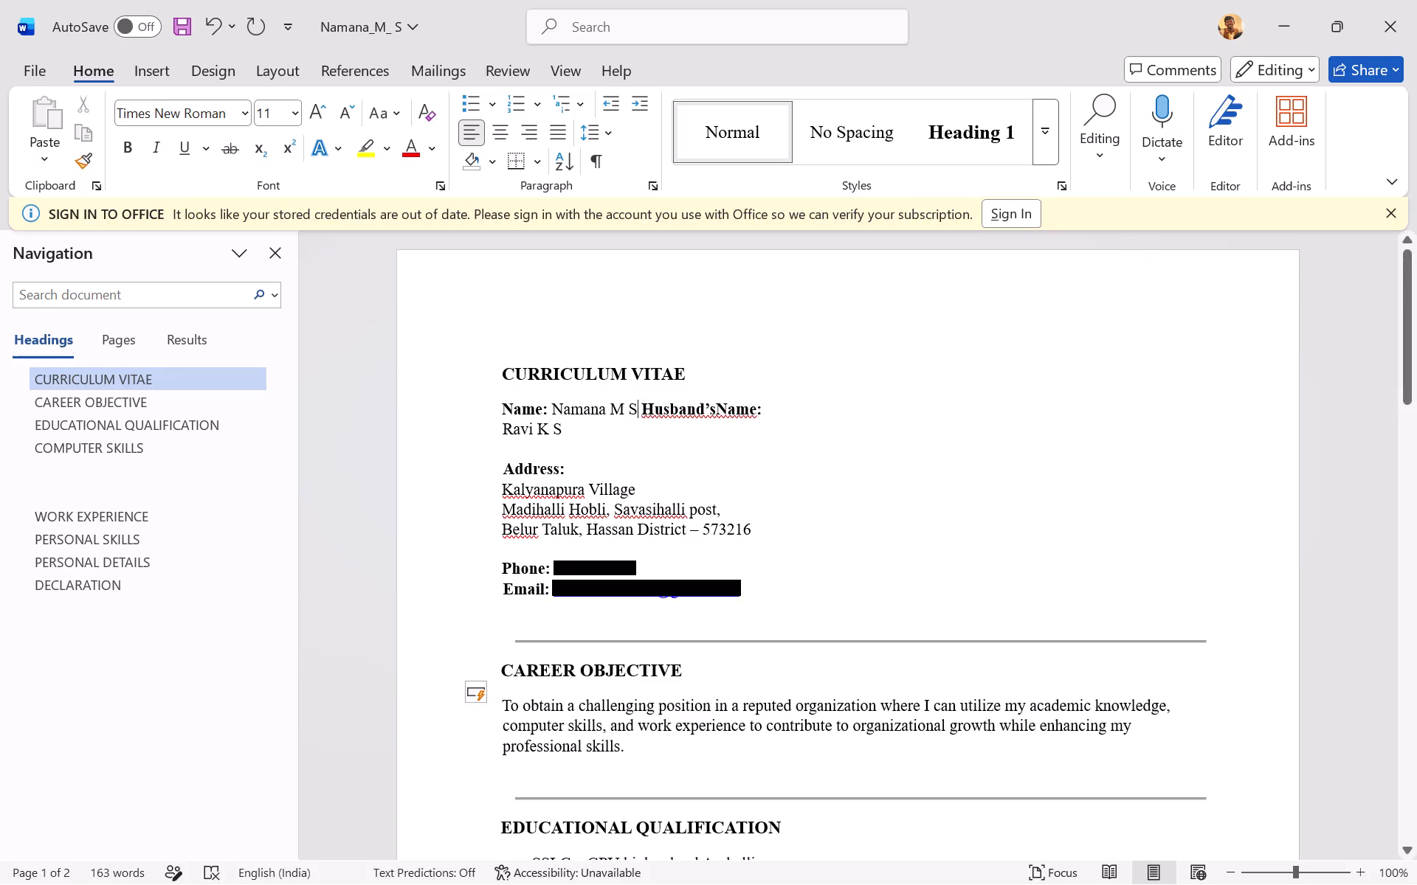
{"action": "key", "text": "Return"}
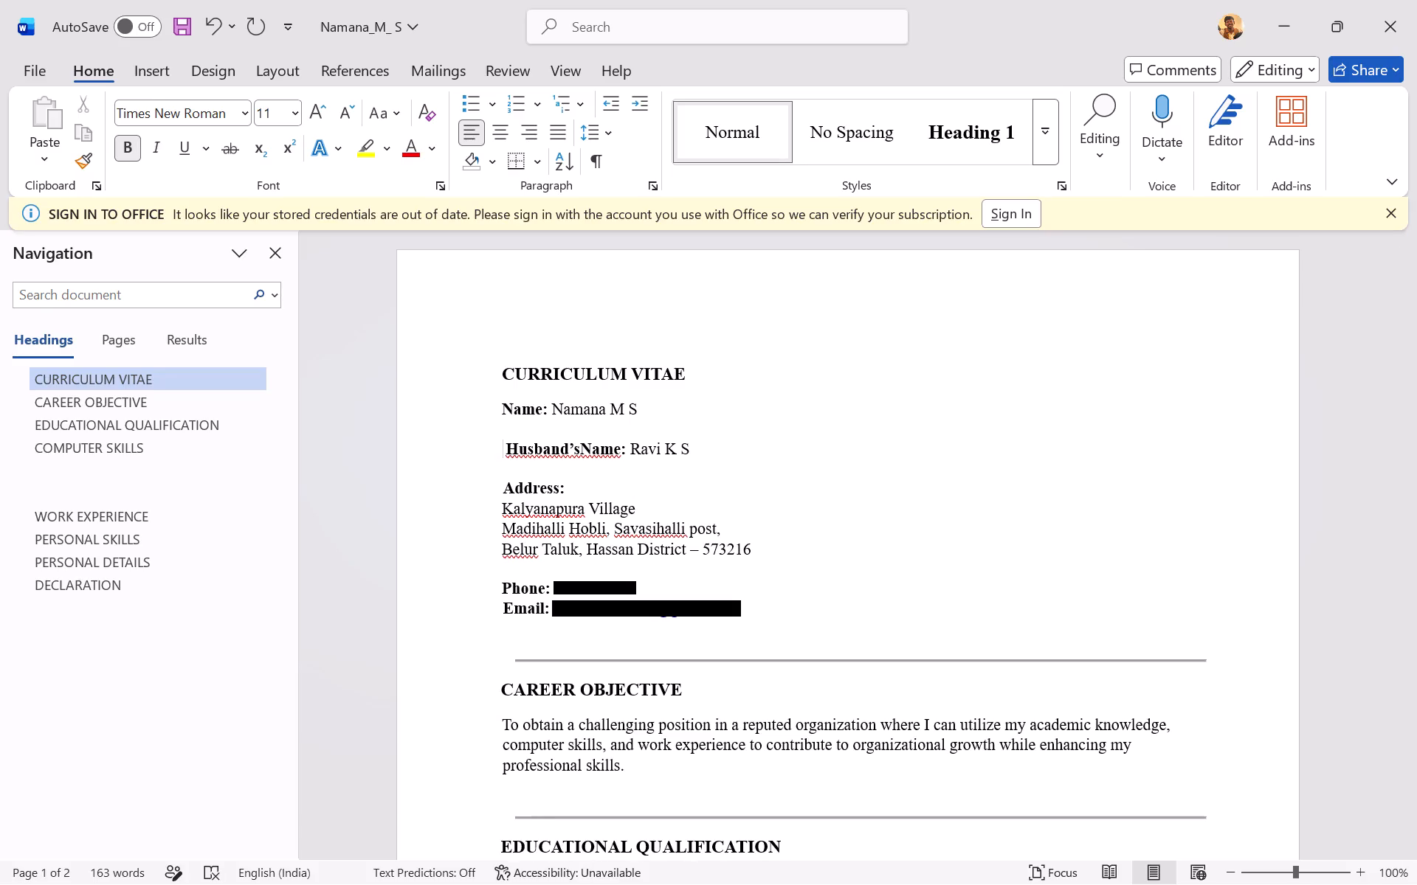
{"action": "key", "text": "Delete"}
Review the layout of both CV pages from the personal information through to the signature block.
{"action": "scroll", "coordinate": [801, 495], "scroll_direction": "down", "scroll_amount": 1}
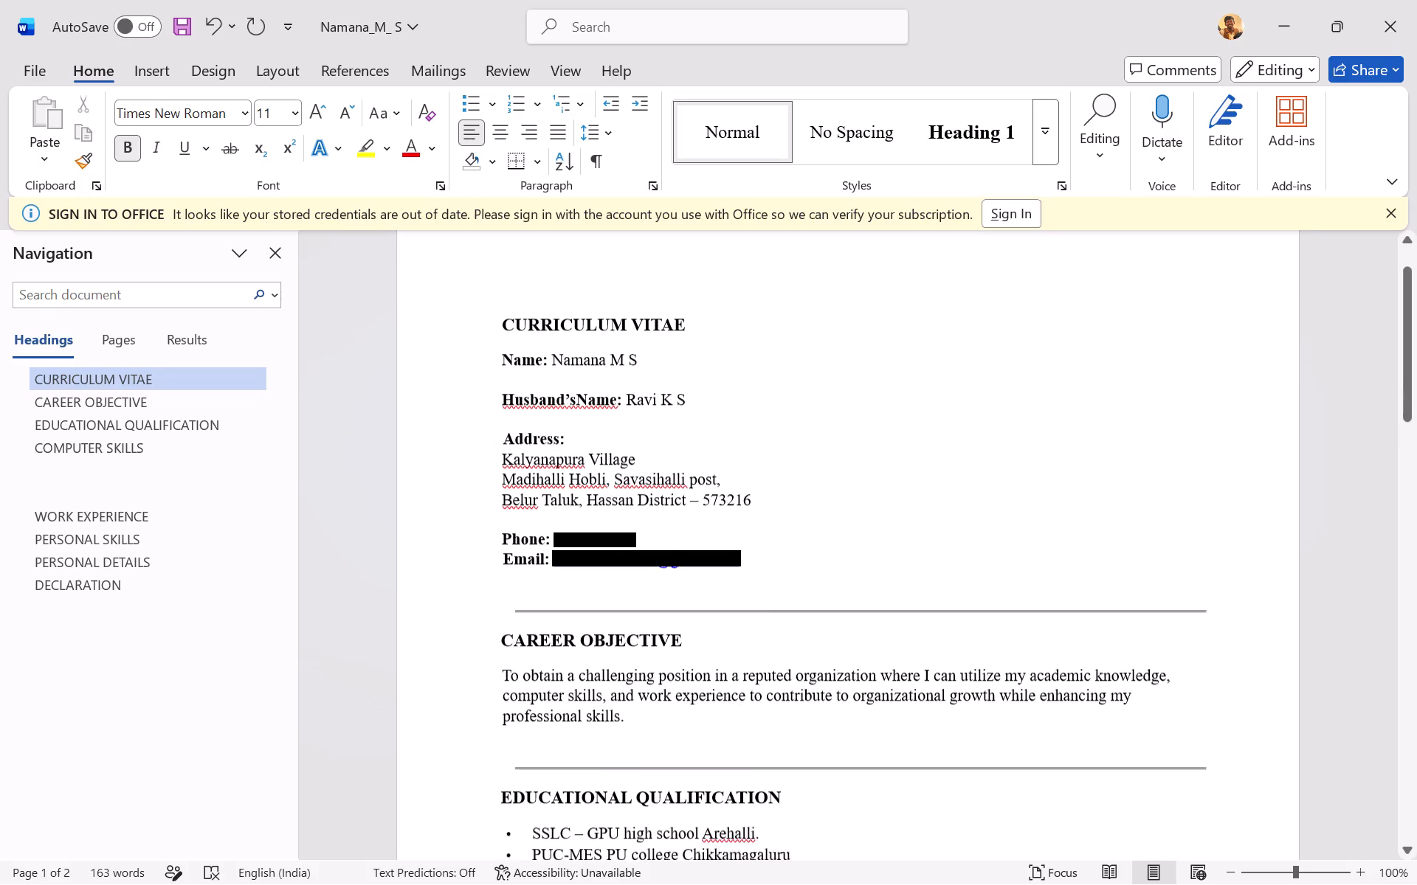
{"action": "scroll", "coordinate": [801, 495], "scroll_direction": "down", "scroll_amount": 4}
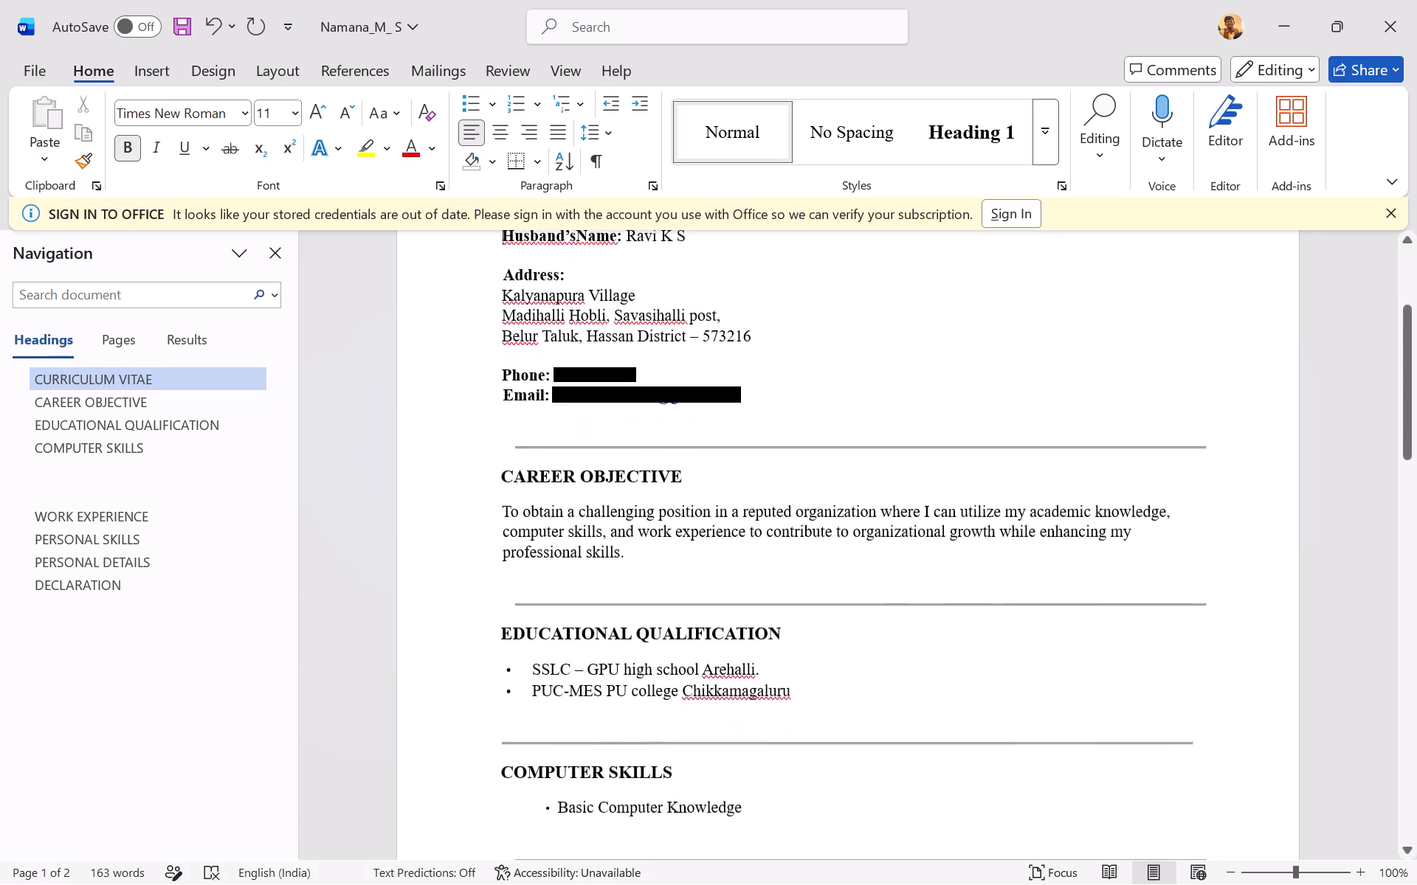
{"action": "scroll", "coordinate": [801, 495], "scroll_direction": "down", "scroll_amount": 6}
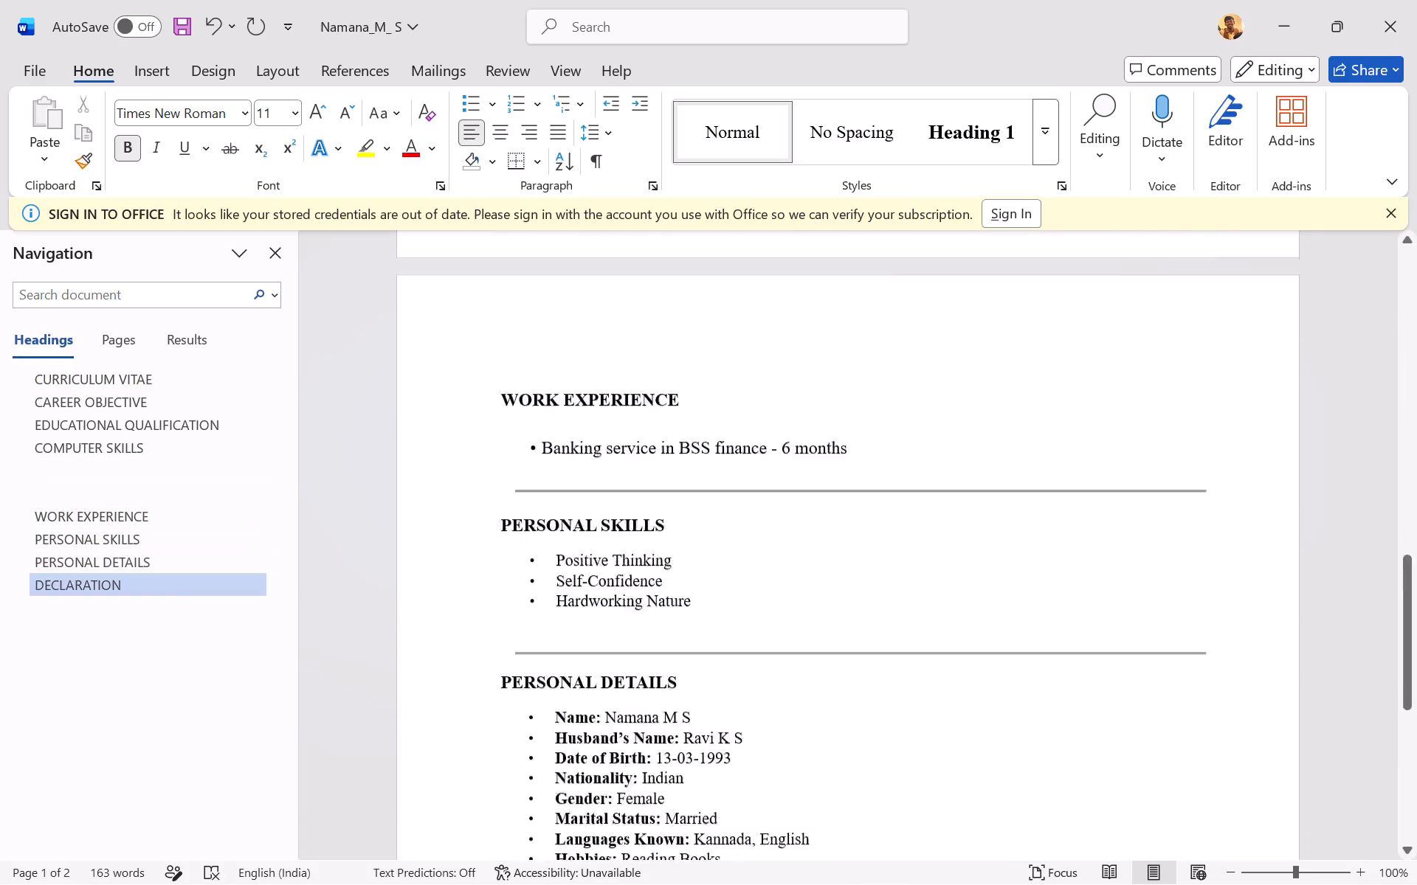
{"action": "scroll", "coordinate": [801, 495], "scroll_direction": "down", "scroll_amount": 7}
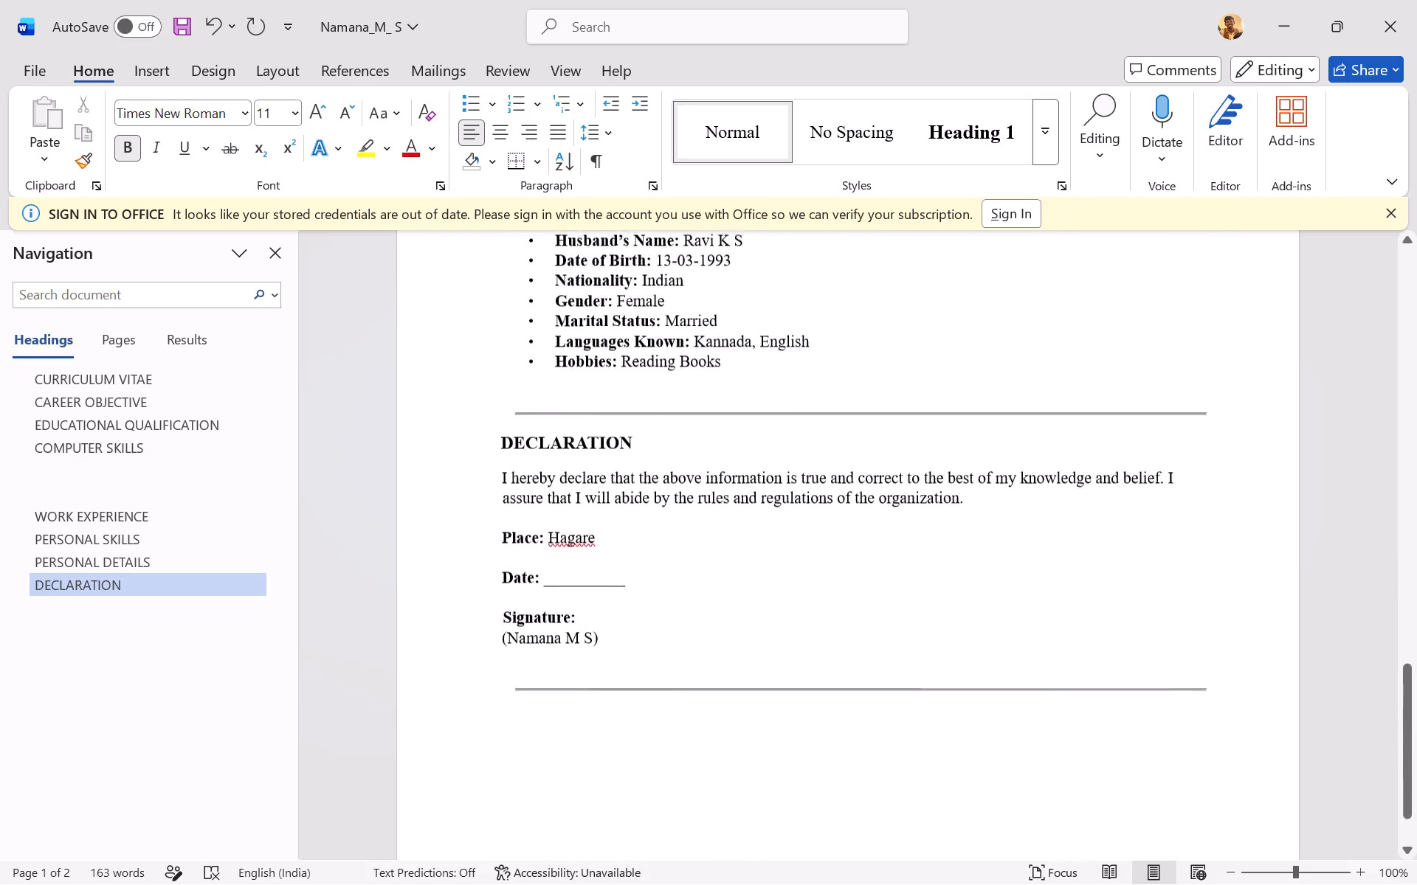
{"action": "scroll", "coordinate": [801, 495], "scroll_direction": "down", "scroll_amount": 2}
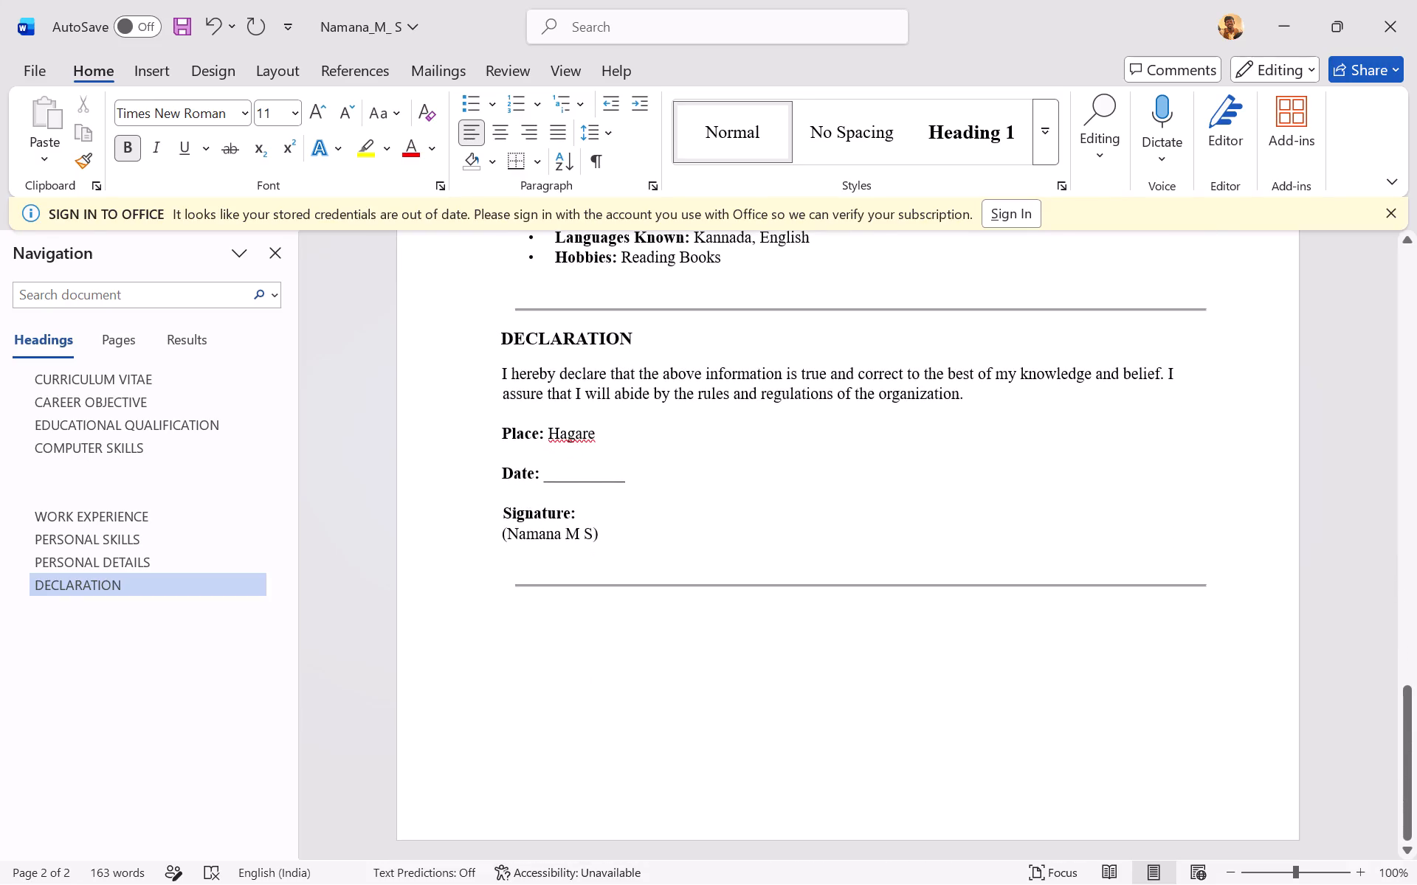
{"action": "scroll", "coordinate": [801, 495], "scroll_direction": "up", "scroll_amount": 15}
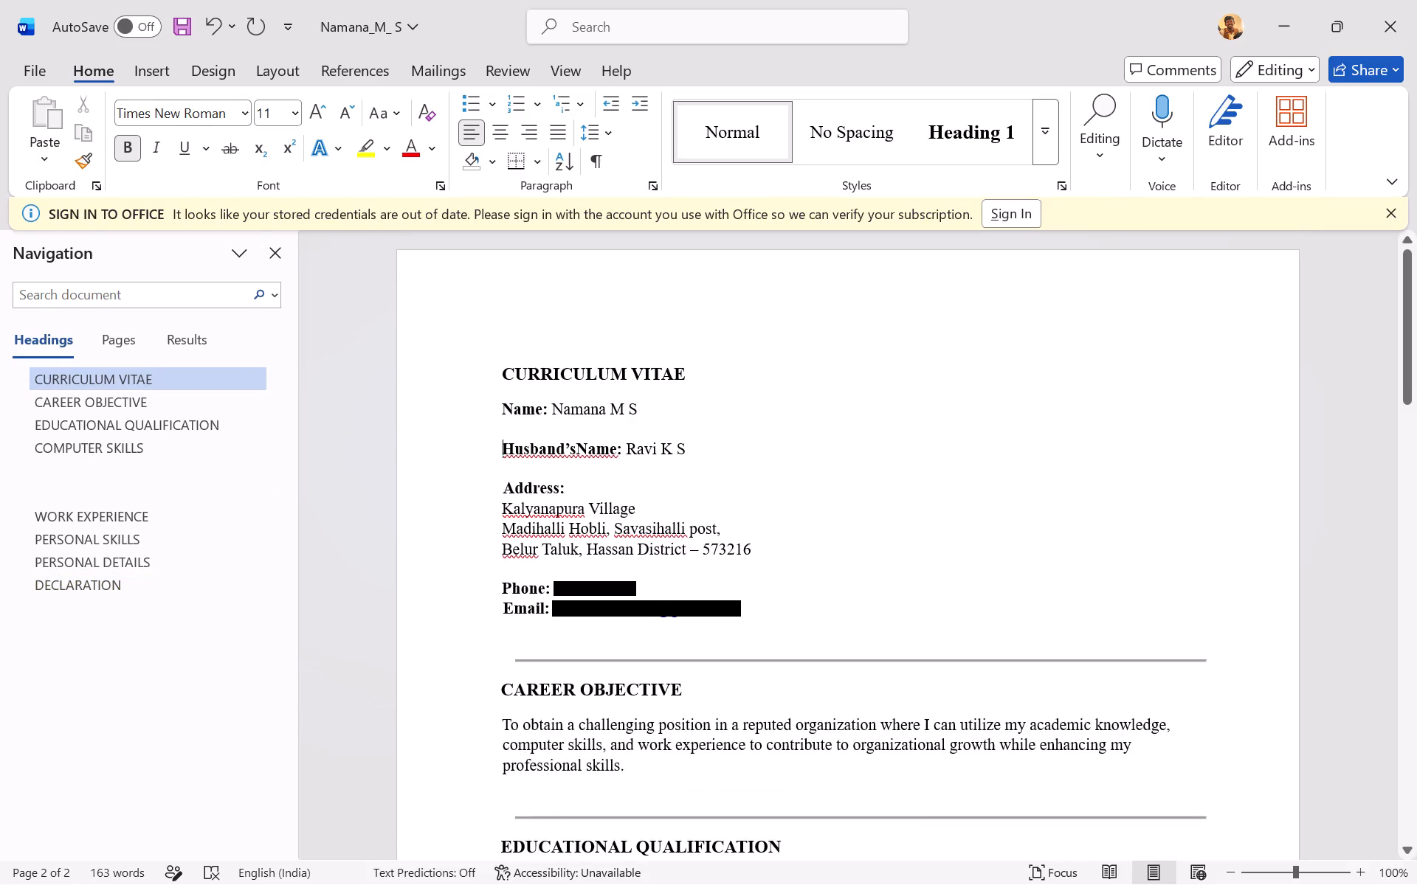
Remove the space after the Name paragraph so the Husband'sName line sits directly beneath it.
{"action": "left_click", "coordinate": [508, 429]}
{"action": "left_click", "coordinate": [508, 429]}
{"action": "left_click", "coordinate": [666, 412]}
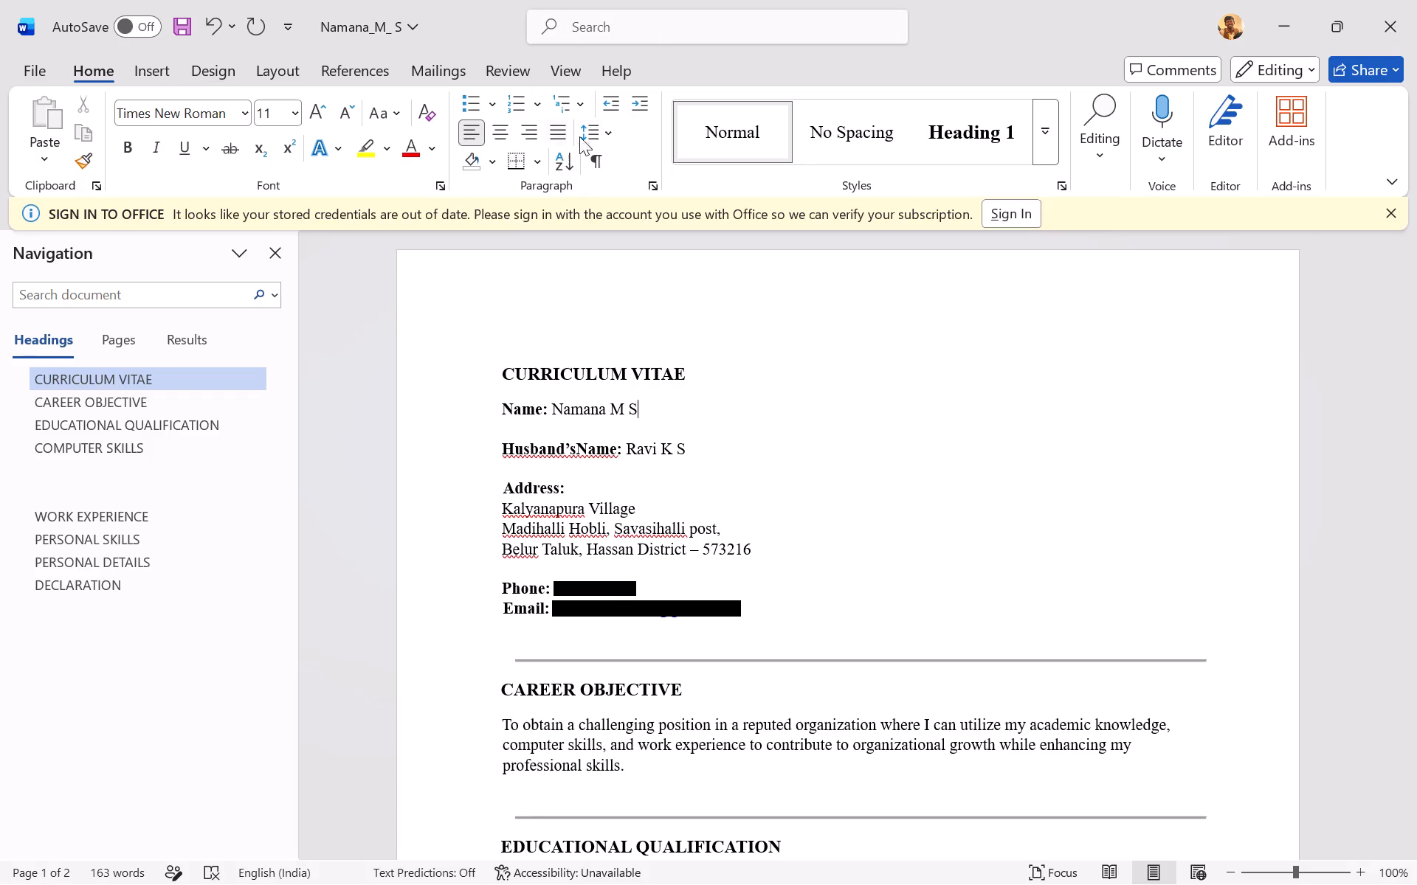
{"action": "left_click", "coordinate": [610, 136]}
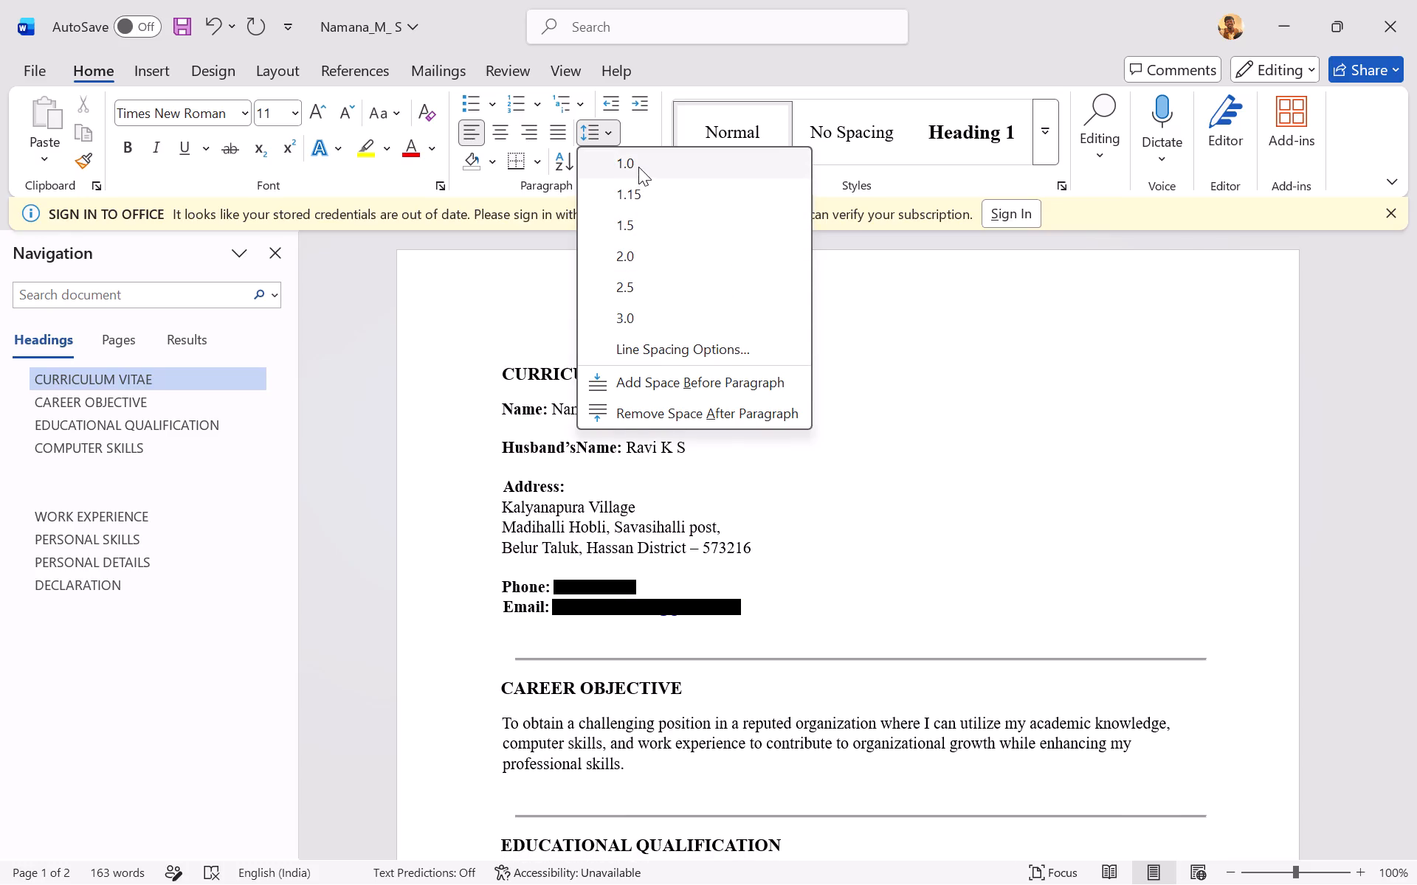
{"action": "scroll", "coordinate": [638, 164], "scroll_direction": "up", "scroll_amount": 2}
{"action": "left_click", "coordinate": [702, 417]}
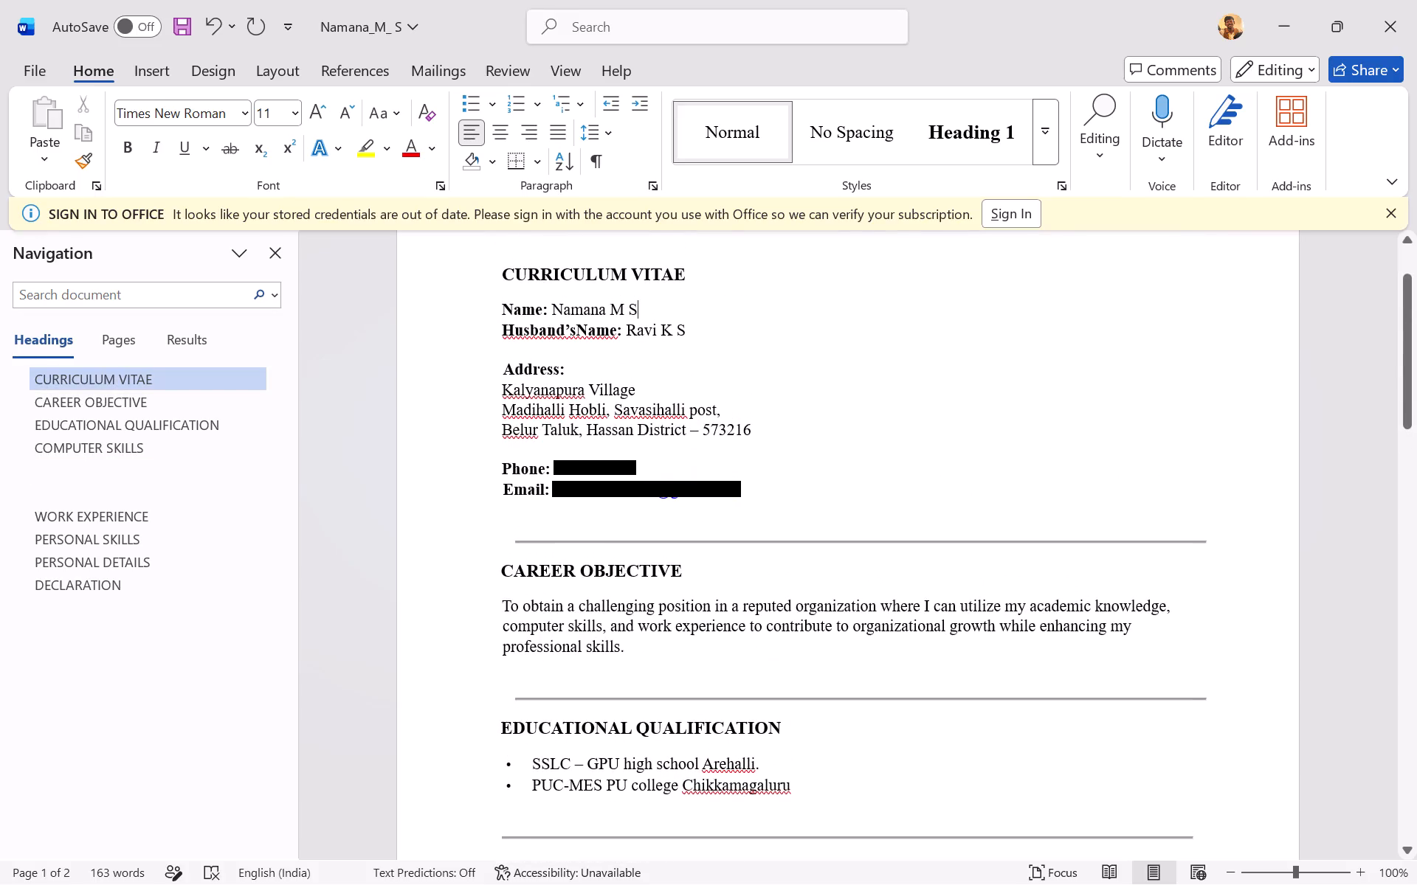
Increase the CURRICULUM VITAE heading's font size to 14.
{"action": "left_click_drag", "start_coordinate": [710, 270], "coordinate": [446, 265]}
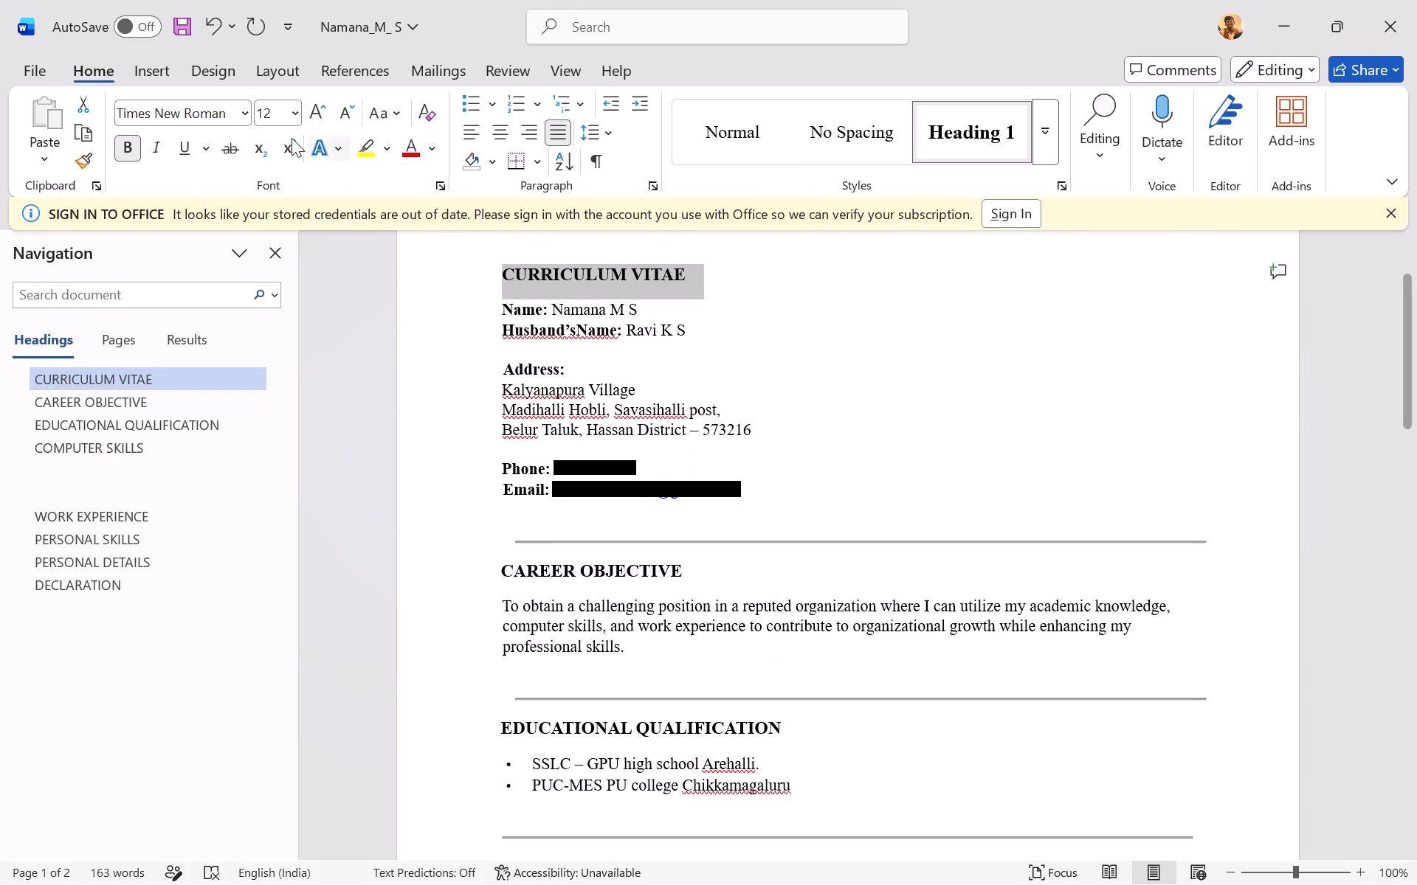
{"action": "left_click", "coordinate": [309, 108]}
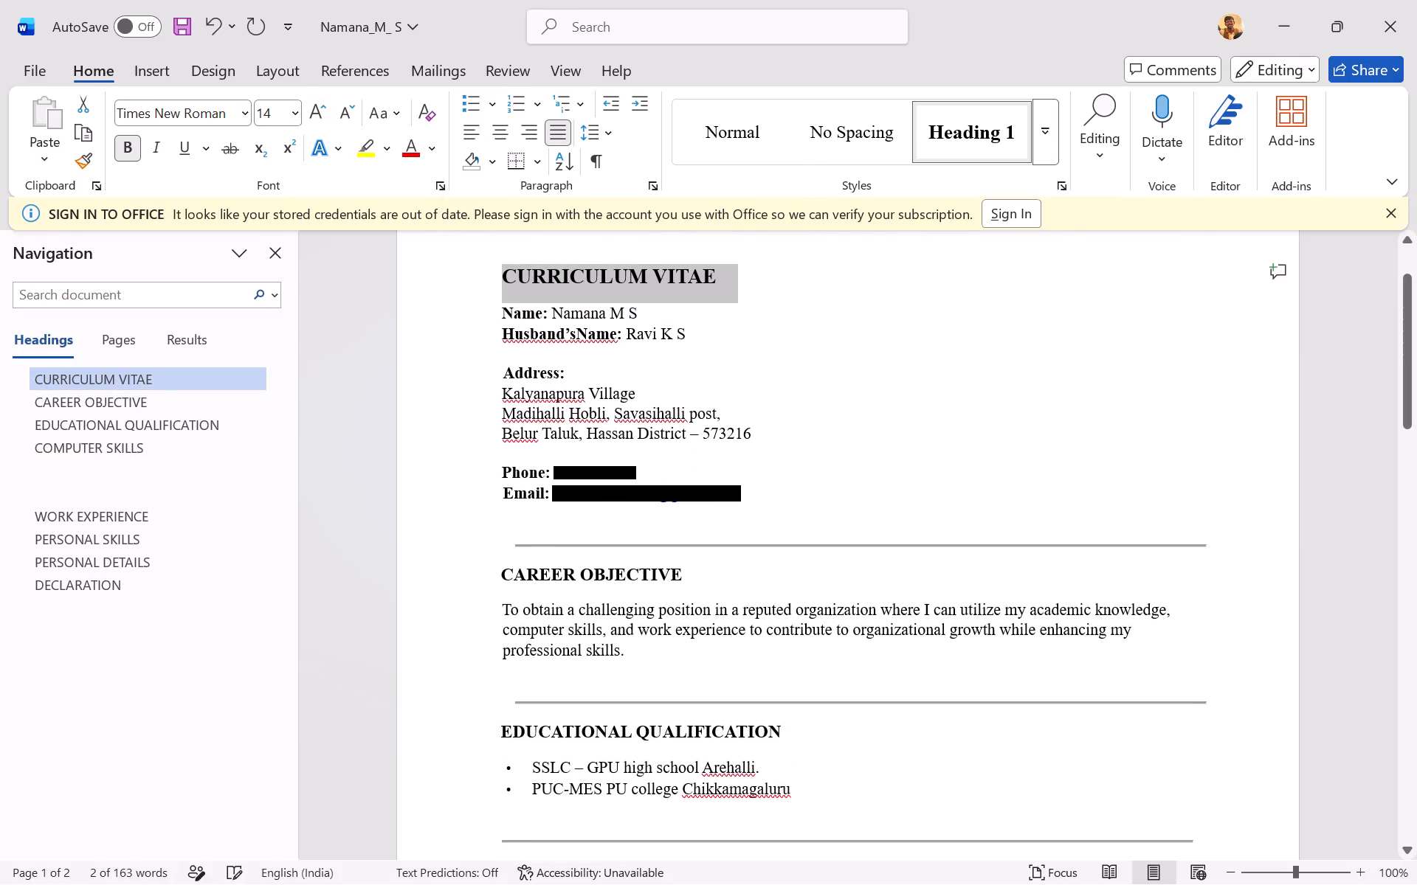
{"action": "left_click", "coordinate": [985, 380]}
Review the layout of both CV pages from the title down to the signature block and back.
{"action": "scroll", "coordinate": [985, 380], "scroll_direction": "down", "scroll_amount": 2}
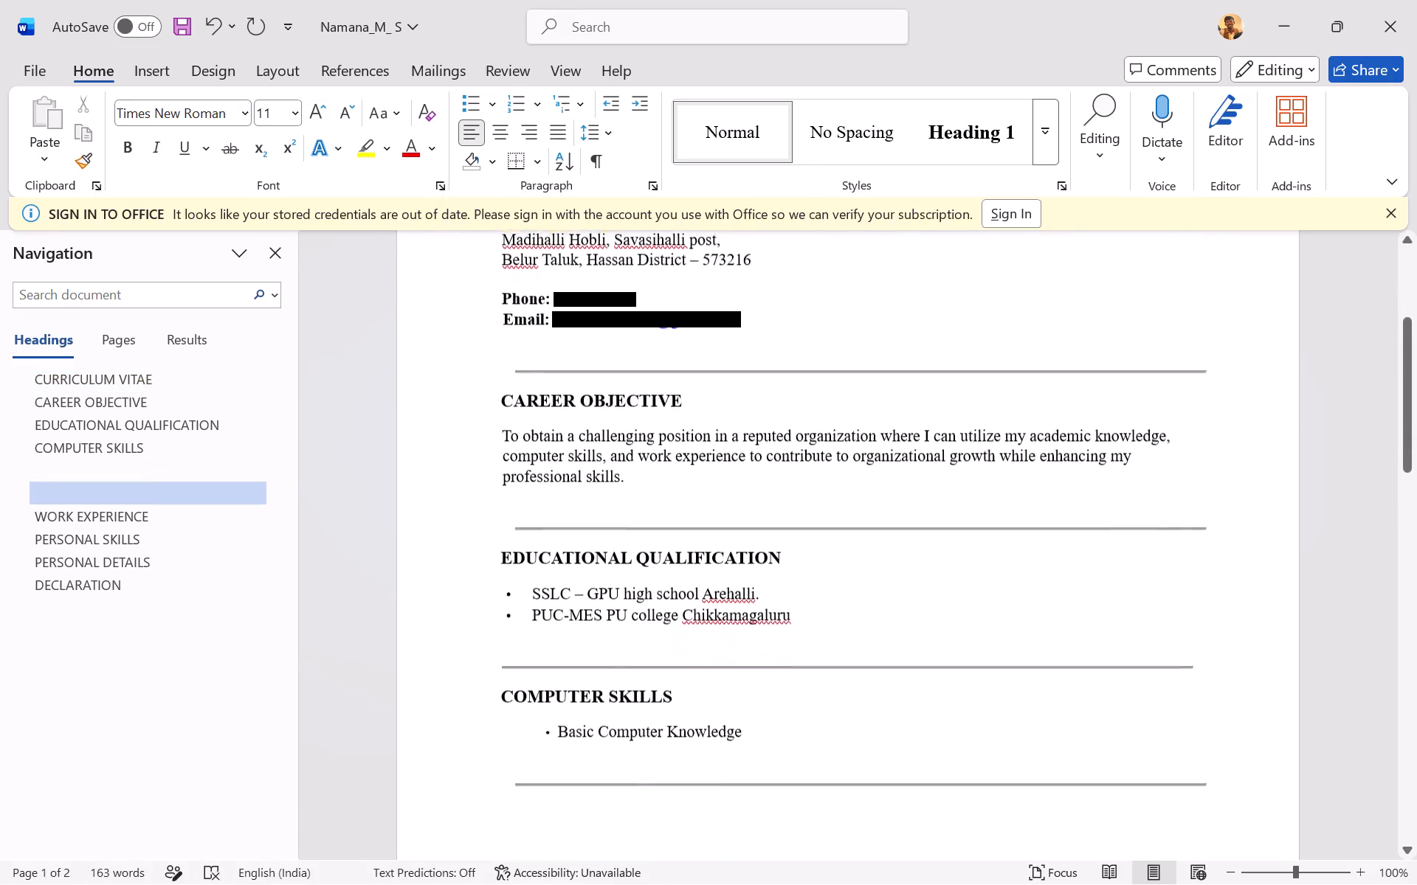
{"action": "scroll", "coordinate": [985, 380], "scroll_direction": "down", "scroll_amount": 7}
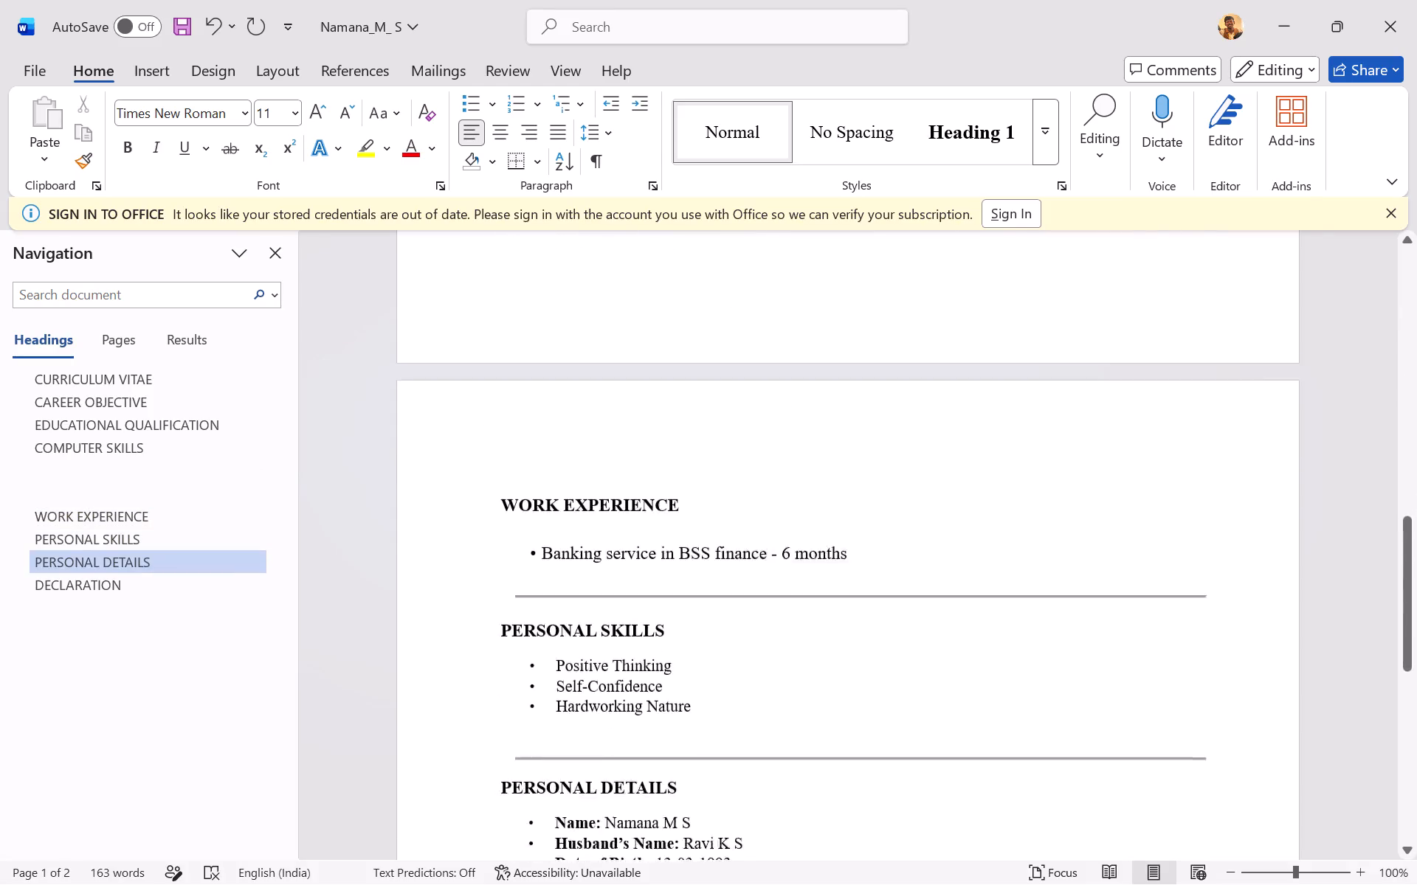
{"action": "scroll", "coordinate": [985, 380], "scroll_direction": "down", "scroll_amount": 4}
{"action": "scroll", "coordinate": [985, 380], "scroll_direction": "up", "scroll_amount": 1}
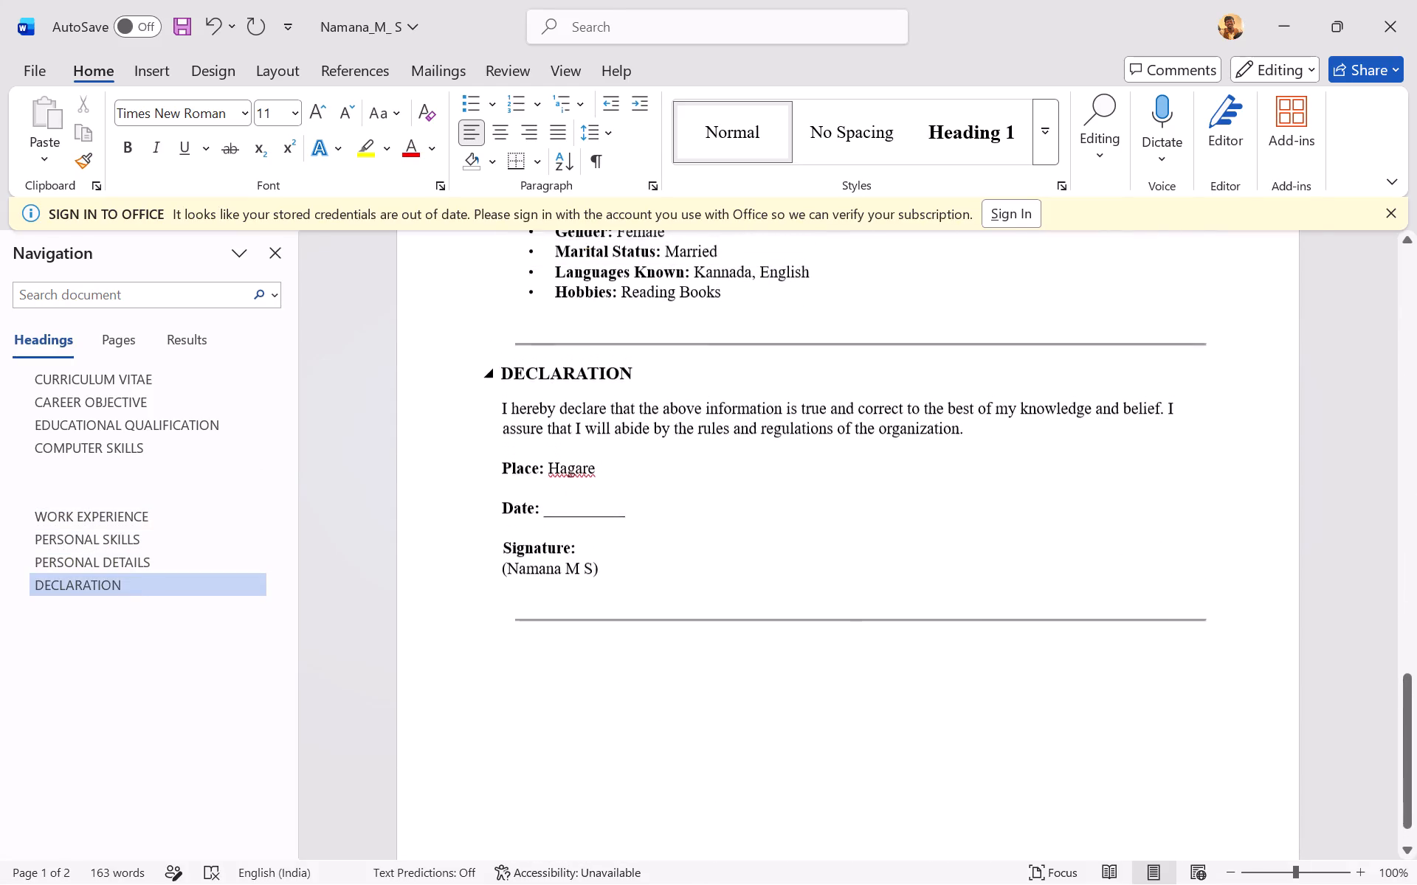
{"action": "scroll", "coordinate": [985, 380], "scroll_direction": "up", "scroll_amount": 8}
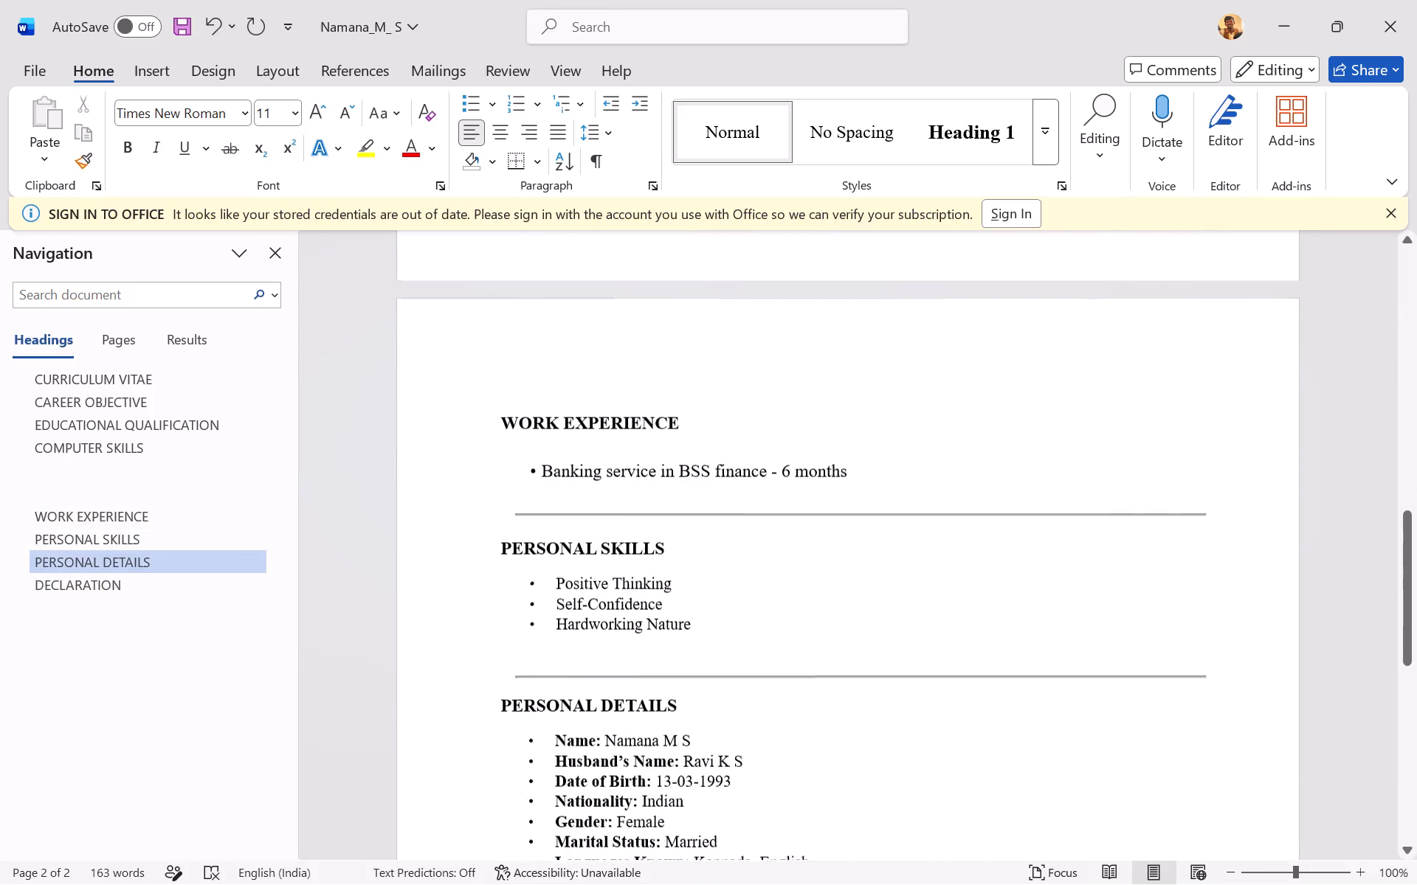
{"action": "scroll", "coordinate": [985, 380], "scroll_direction": "up", "scroll_amount": 4}
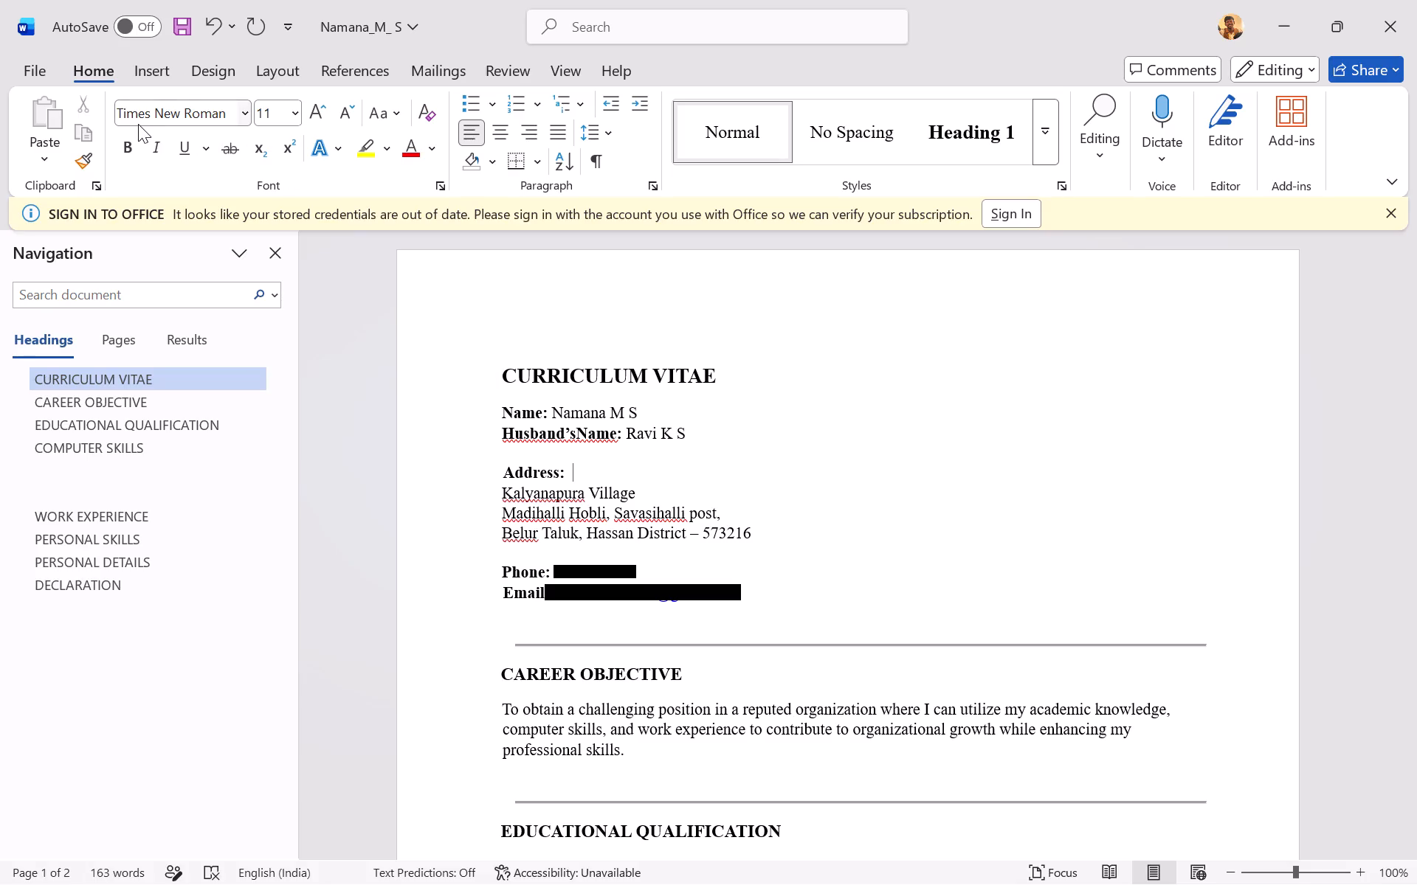
Save a copy of the CV in the Downloads folder as a PDF named resume_namana.
{"action": "left_click", "coordinate": [24, 80]}
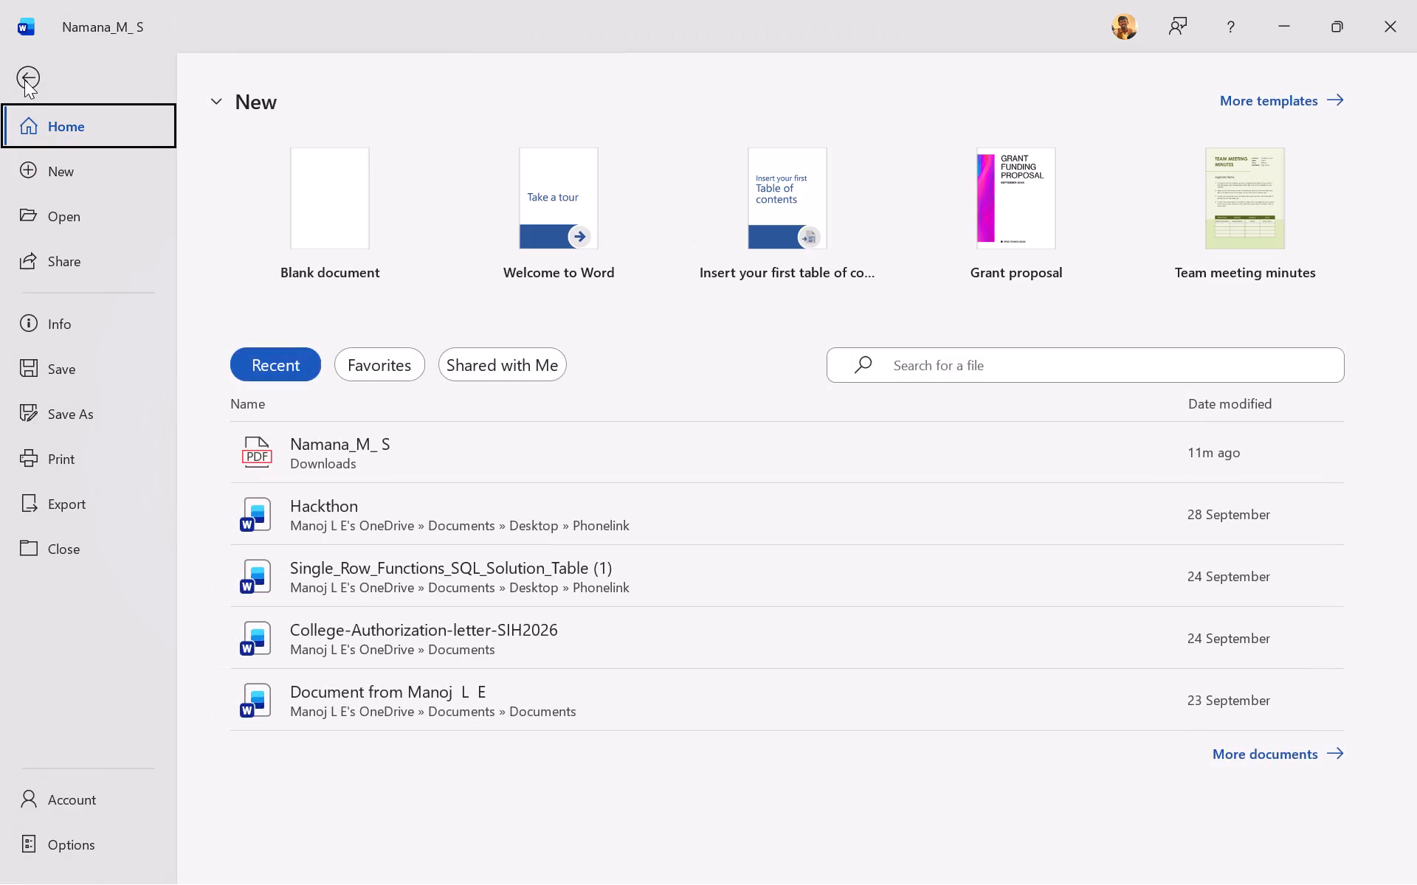
{"action": "left_click", "coordinate": [52, 414]}
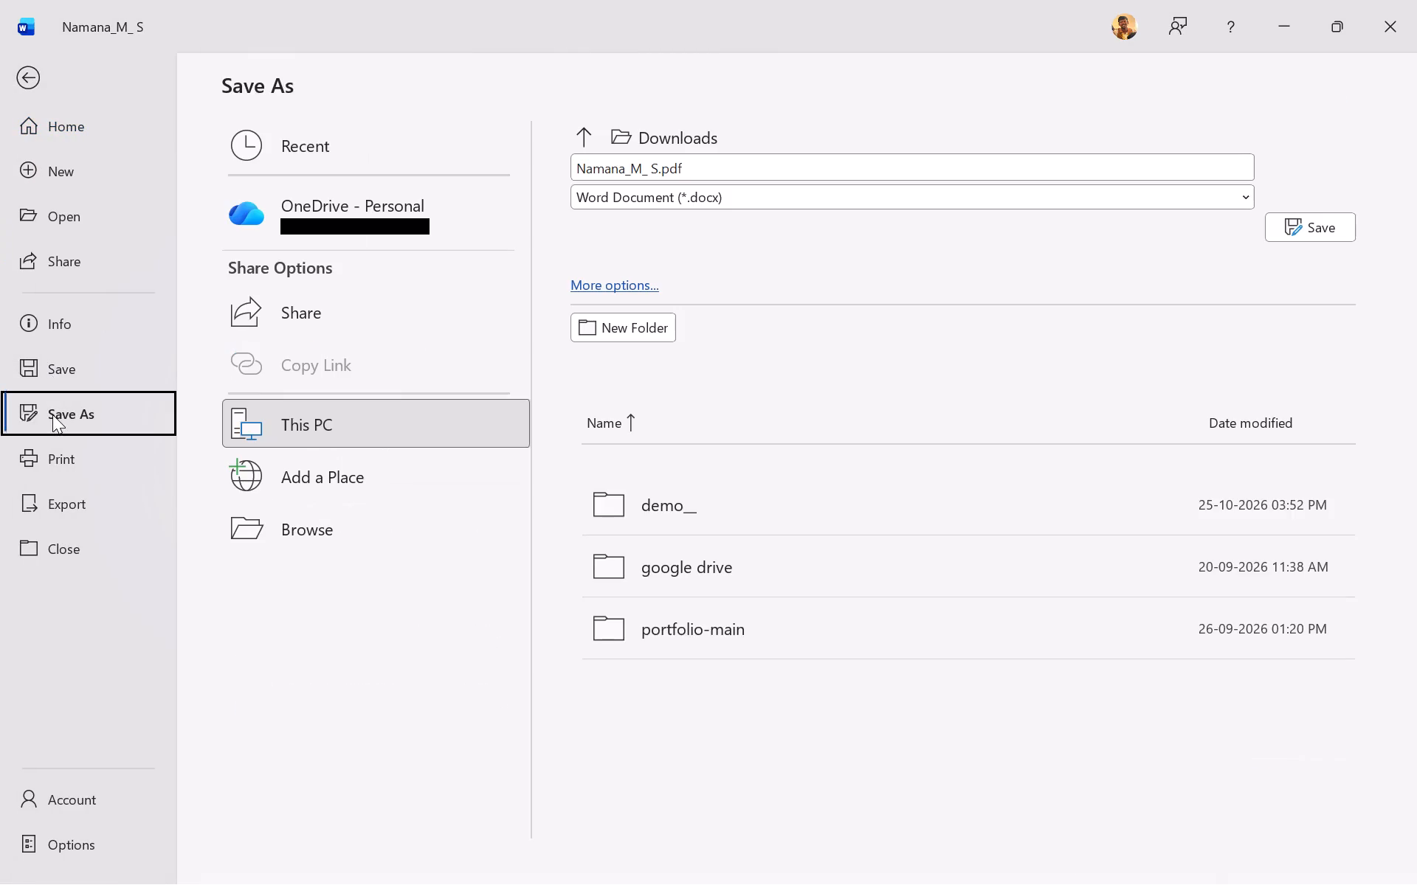
{"action": "left_click", "coordinate": [362, 544]}
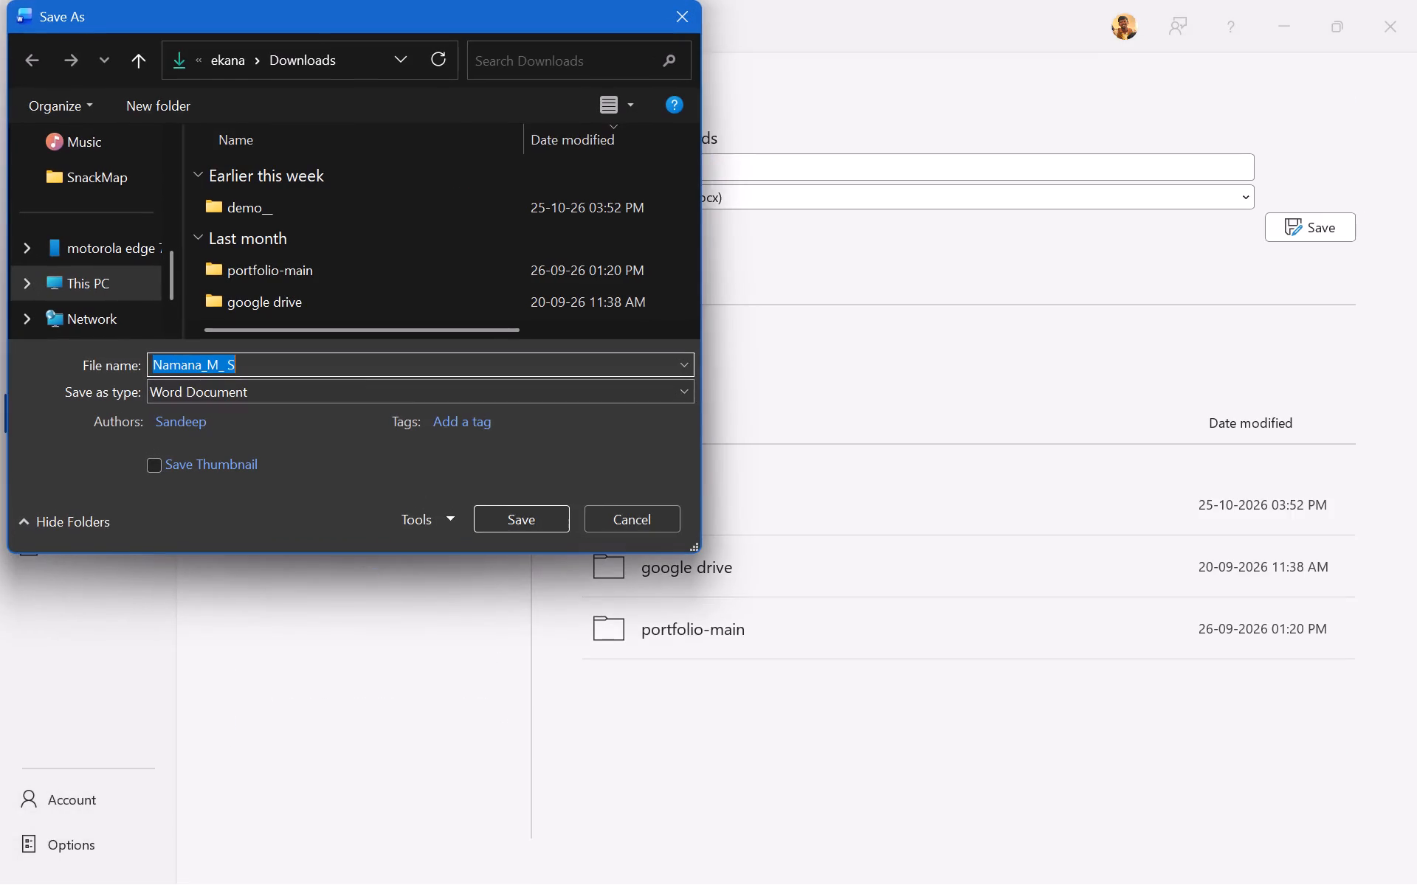
{"action": "type", "text": "resume"}
{"action": "key", "text": "shift+underscore"}
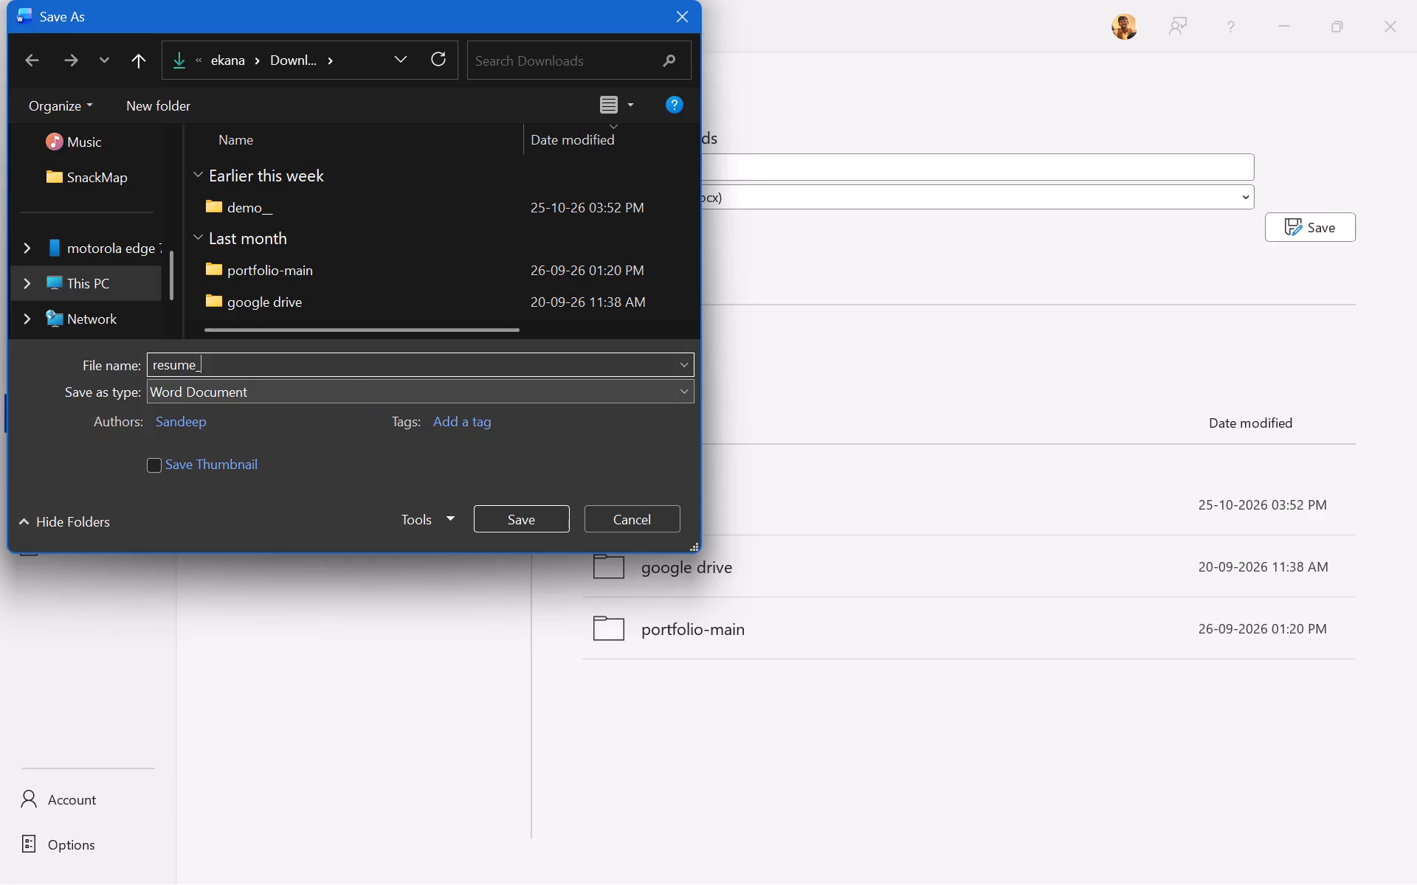
{"action": "type", "text": "namana"}
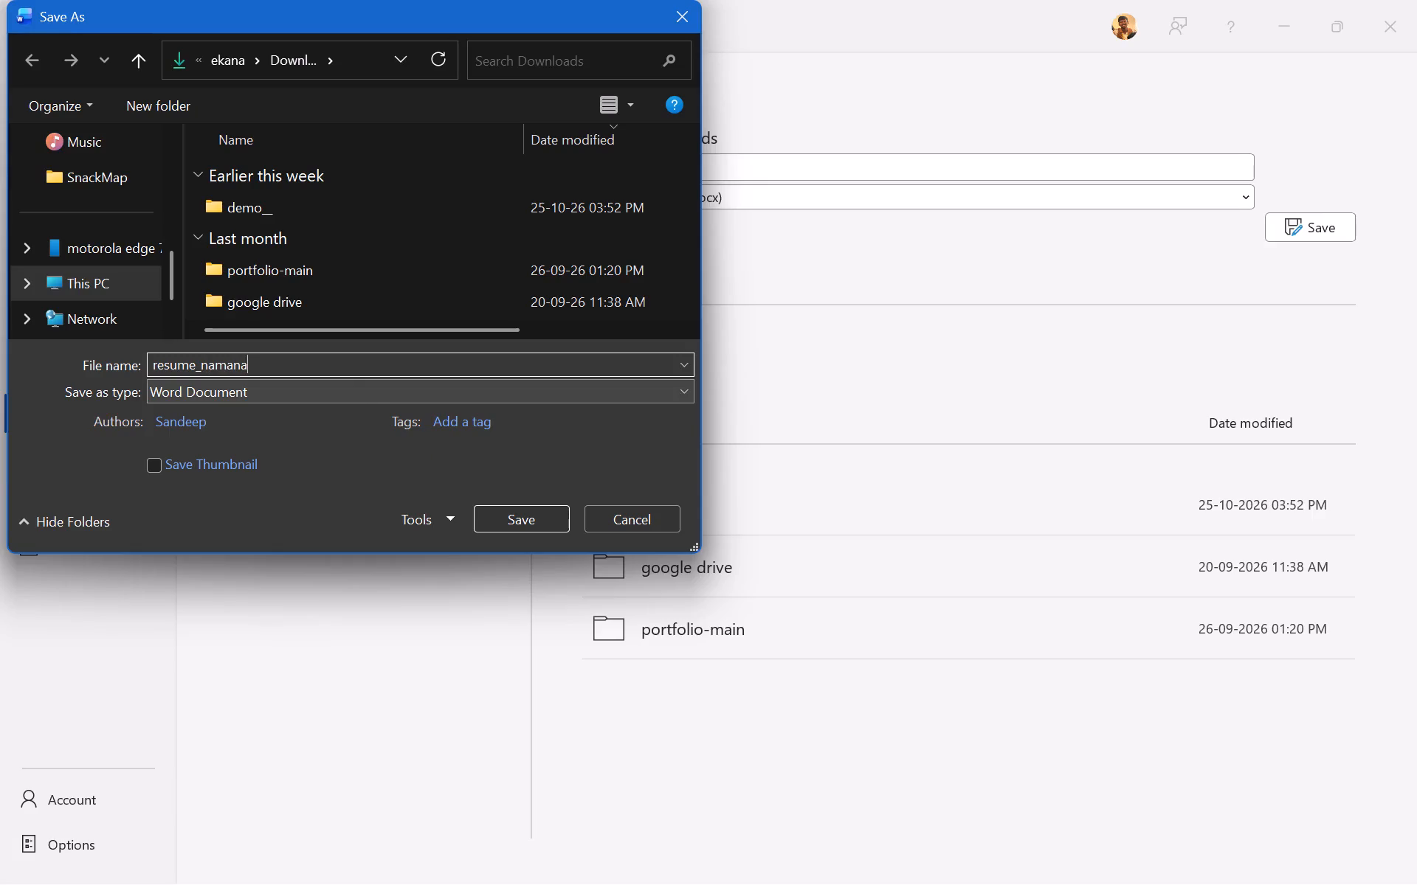
{"action": "left_click", "coordinate": [344, 395]}
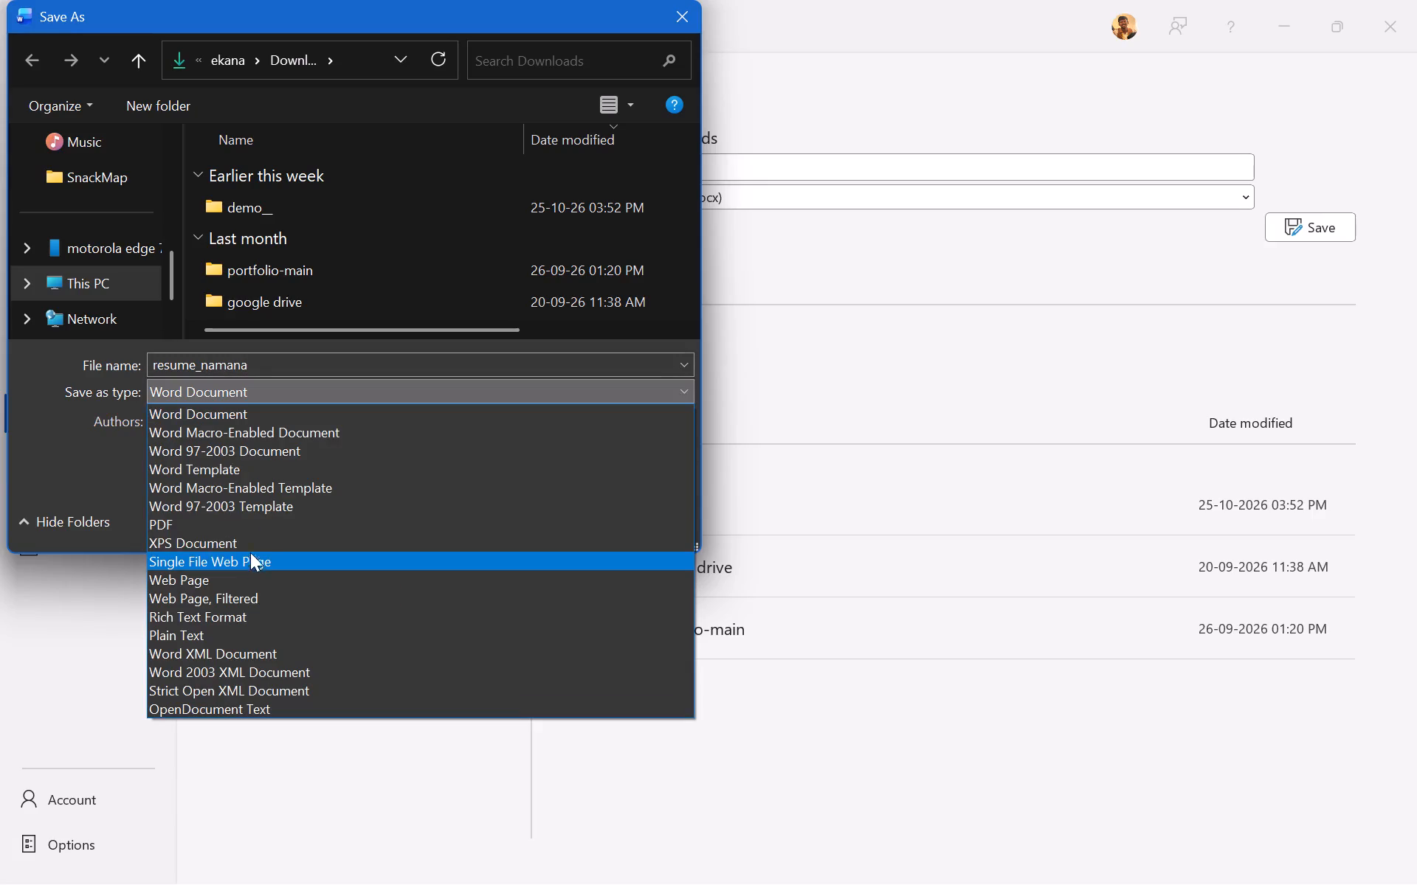
{"action": "left_click", "coordinate": [240, 518]}
{"action": "left_click", "coordinate": [491, 572]}
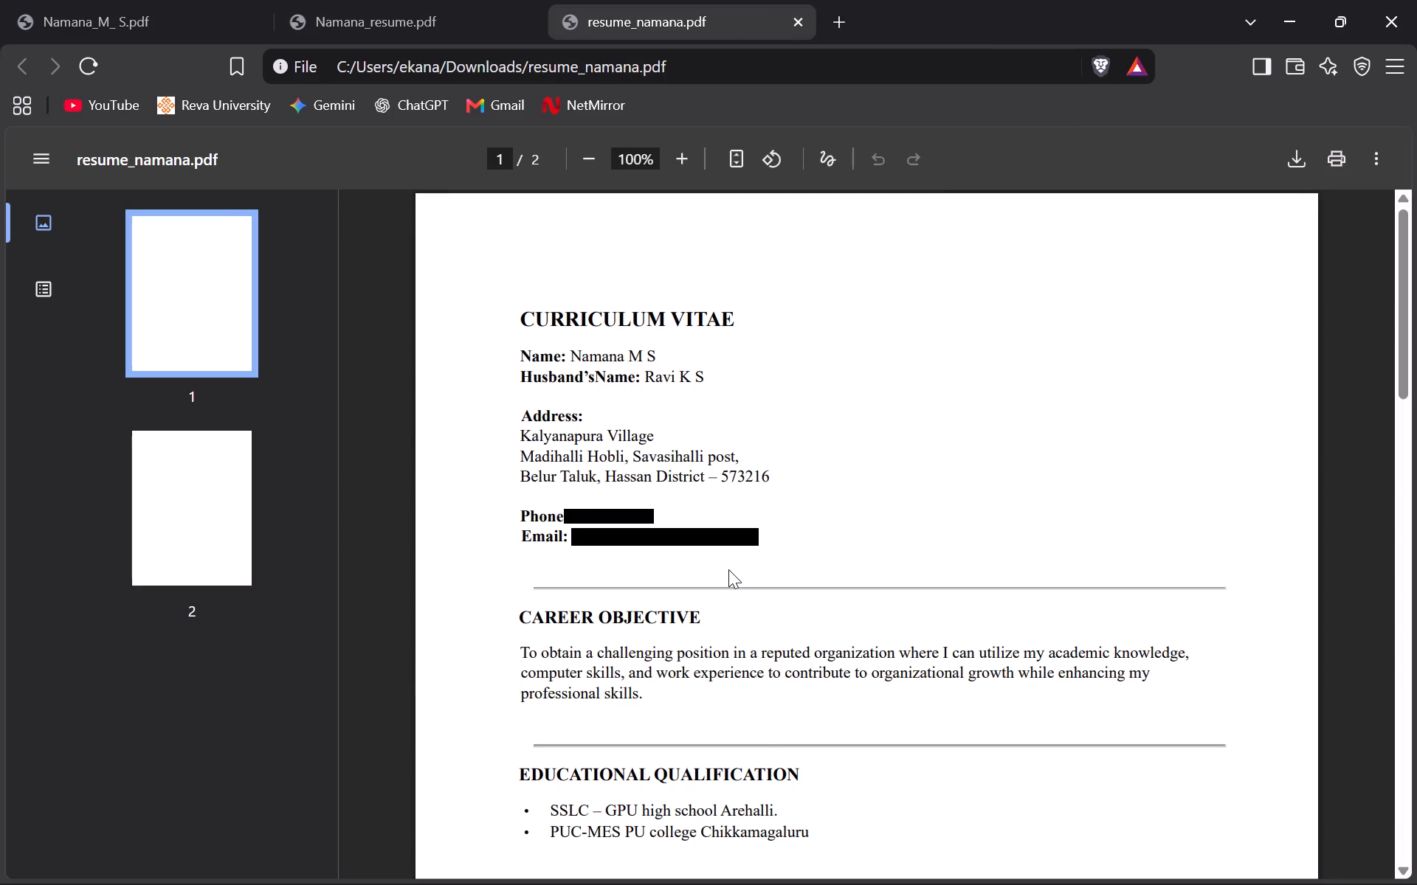
Check both pages of the exported PDF in the browser down to the signature block, and open the viewer's additional options.
{"action": "scroll", "coordinate": [728, 569], "scroll_direction": "down", "scroll_amount": 10}
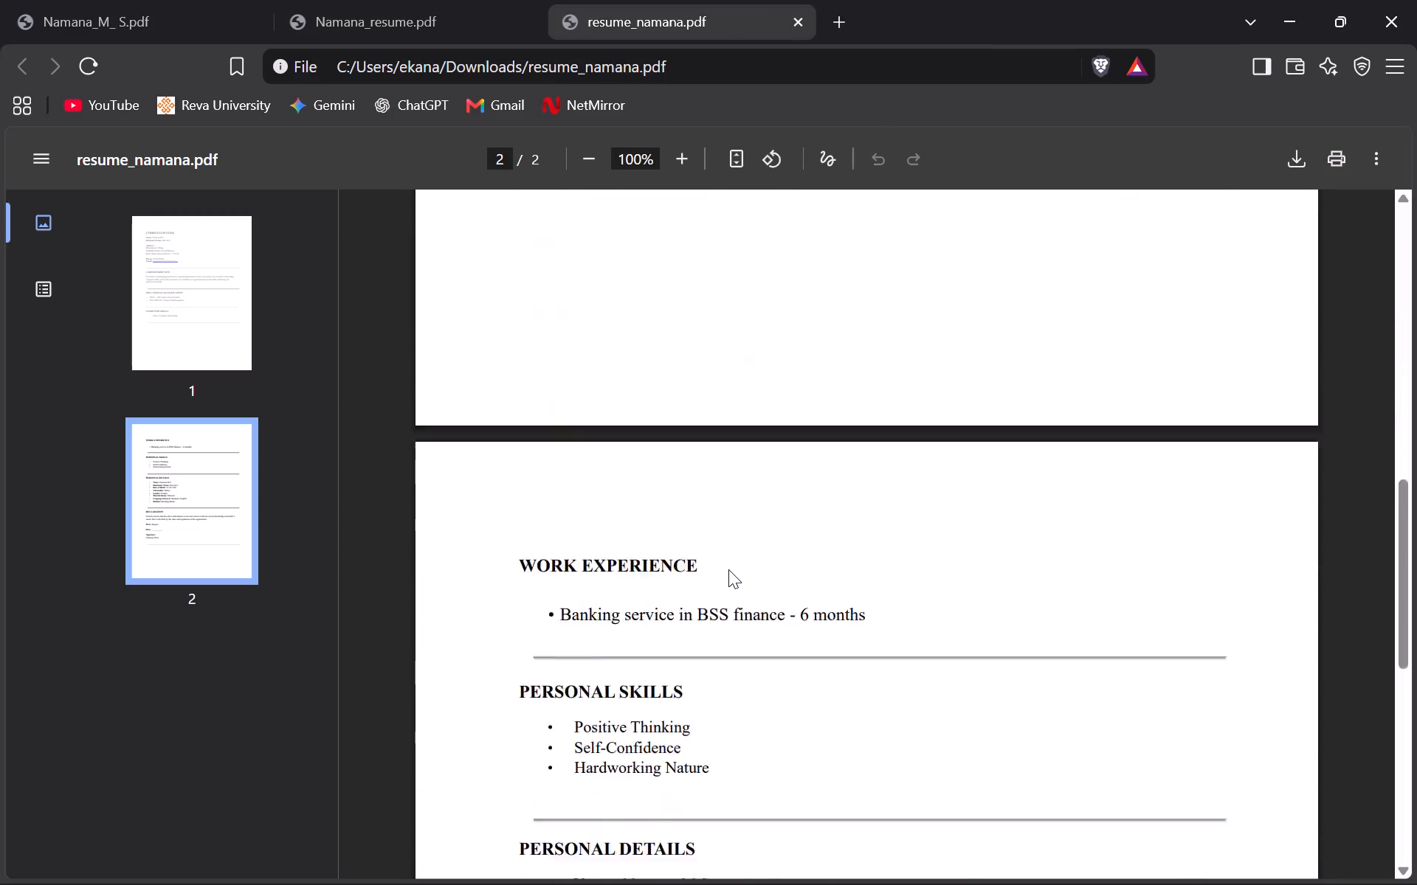
{"action": "scroll", "coordinate": [728, 569], "scroll_direction": "down", "scroll_amount": 3}
{"action": "left_click", "coordinate": [1379, 164]}
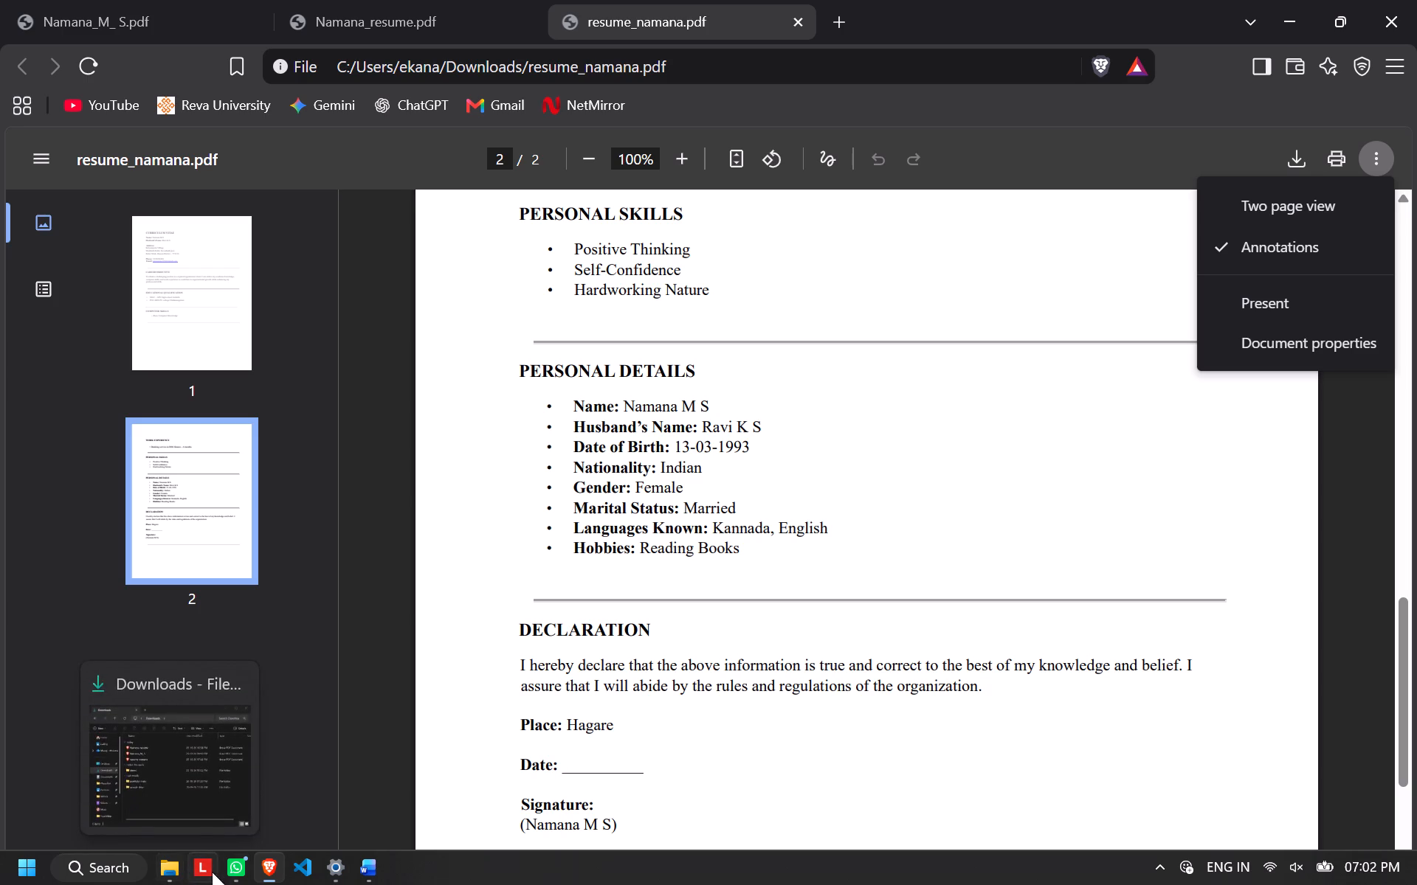
Switch to File Explorer and open the sharing options for the resume_namana PDF in the Downloads folder.
{"action": "left_click", "coordinate": [172, 864]}
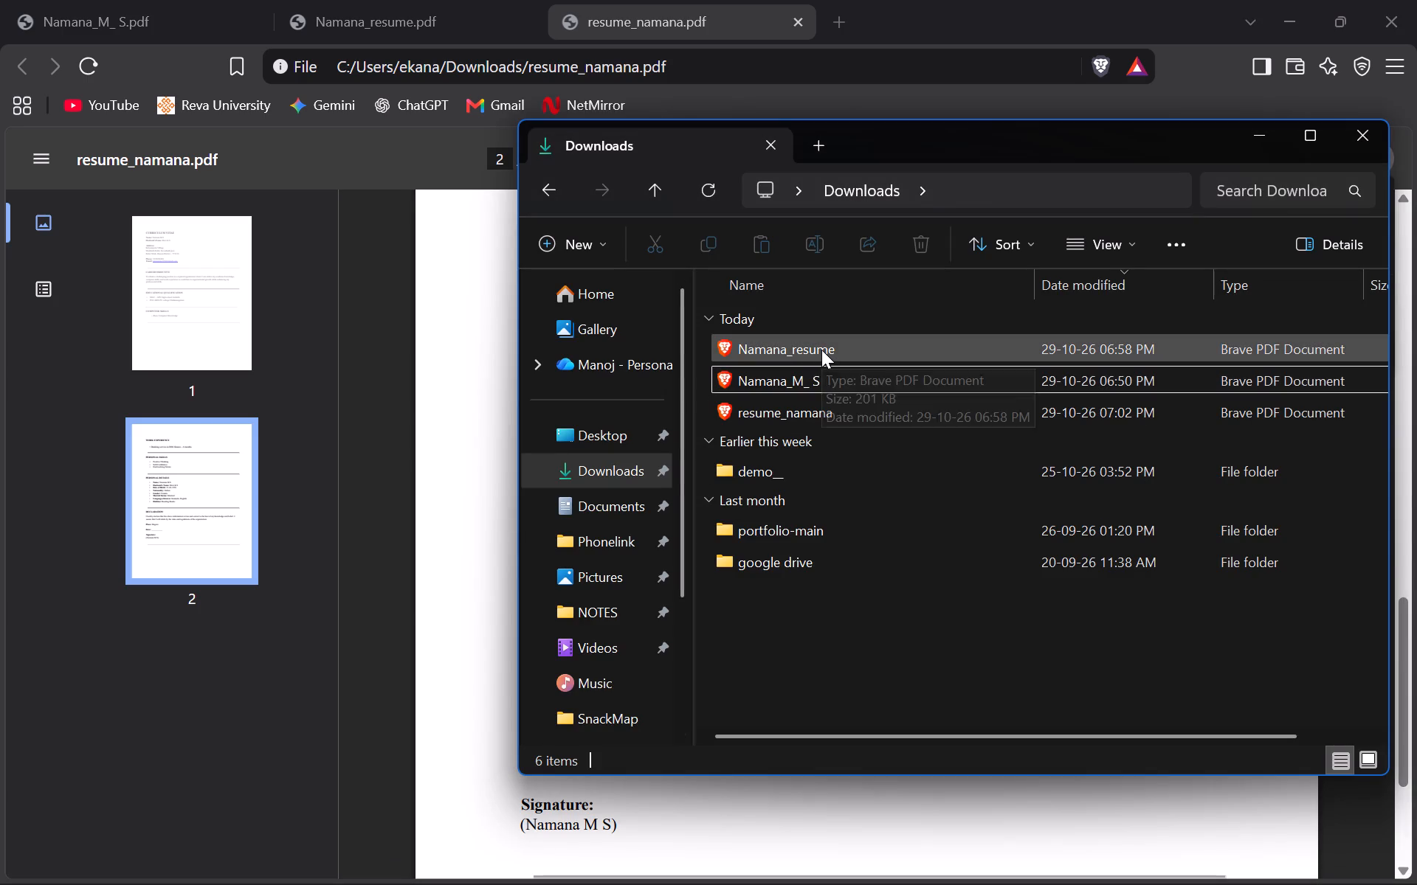
{"action": "left_click", "coordinate": [825, 402]}
{"action": "right_click", "coordinate": [825, 402]}
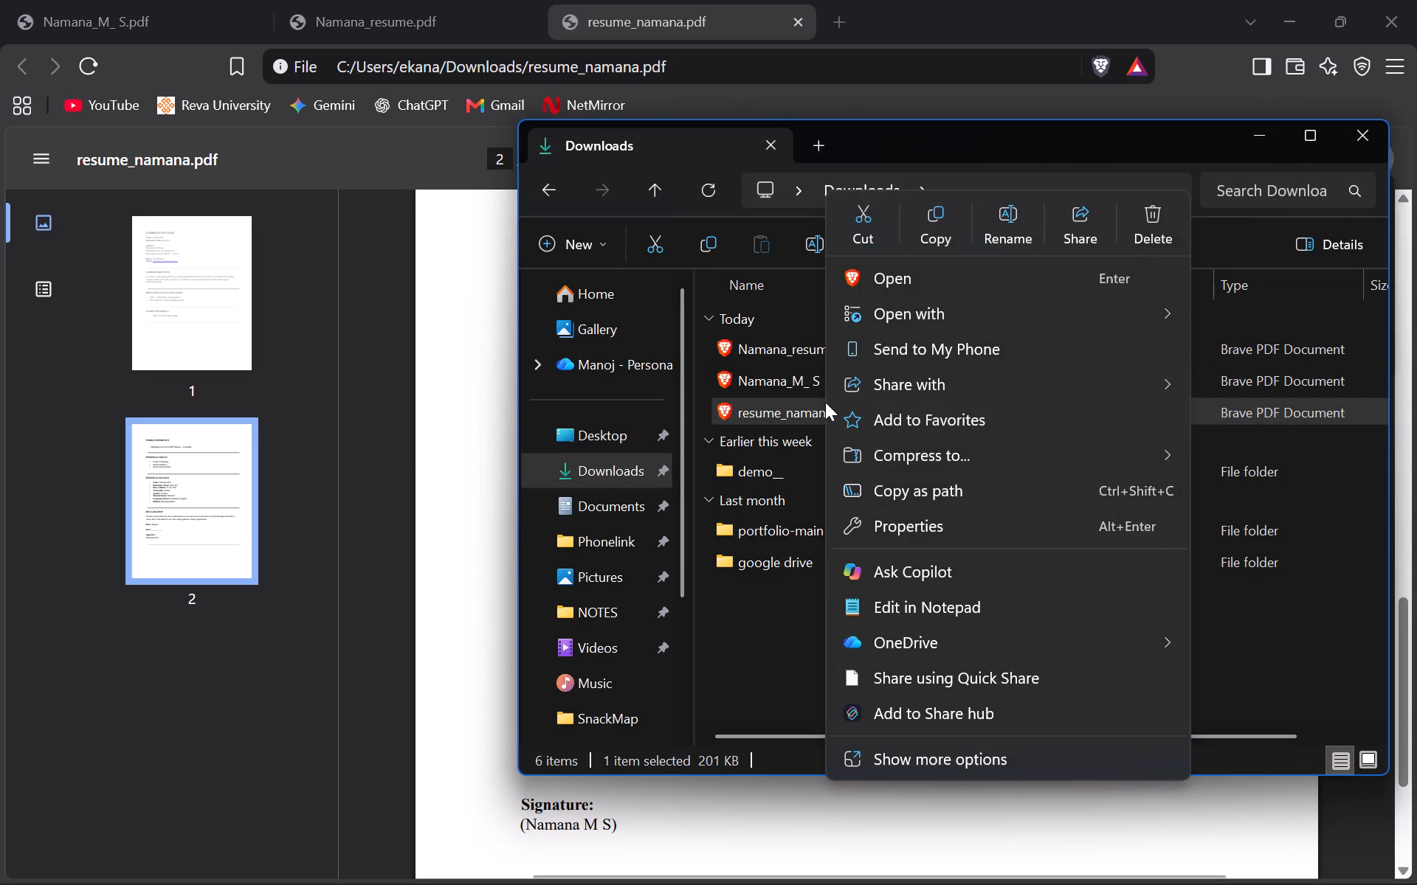